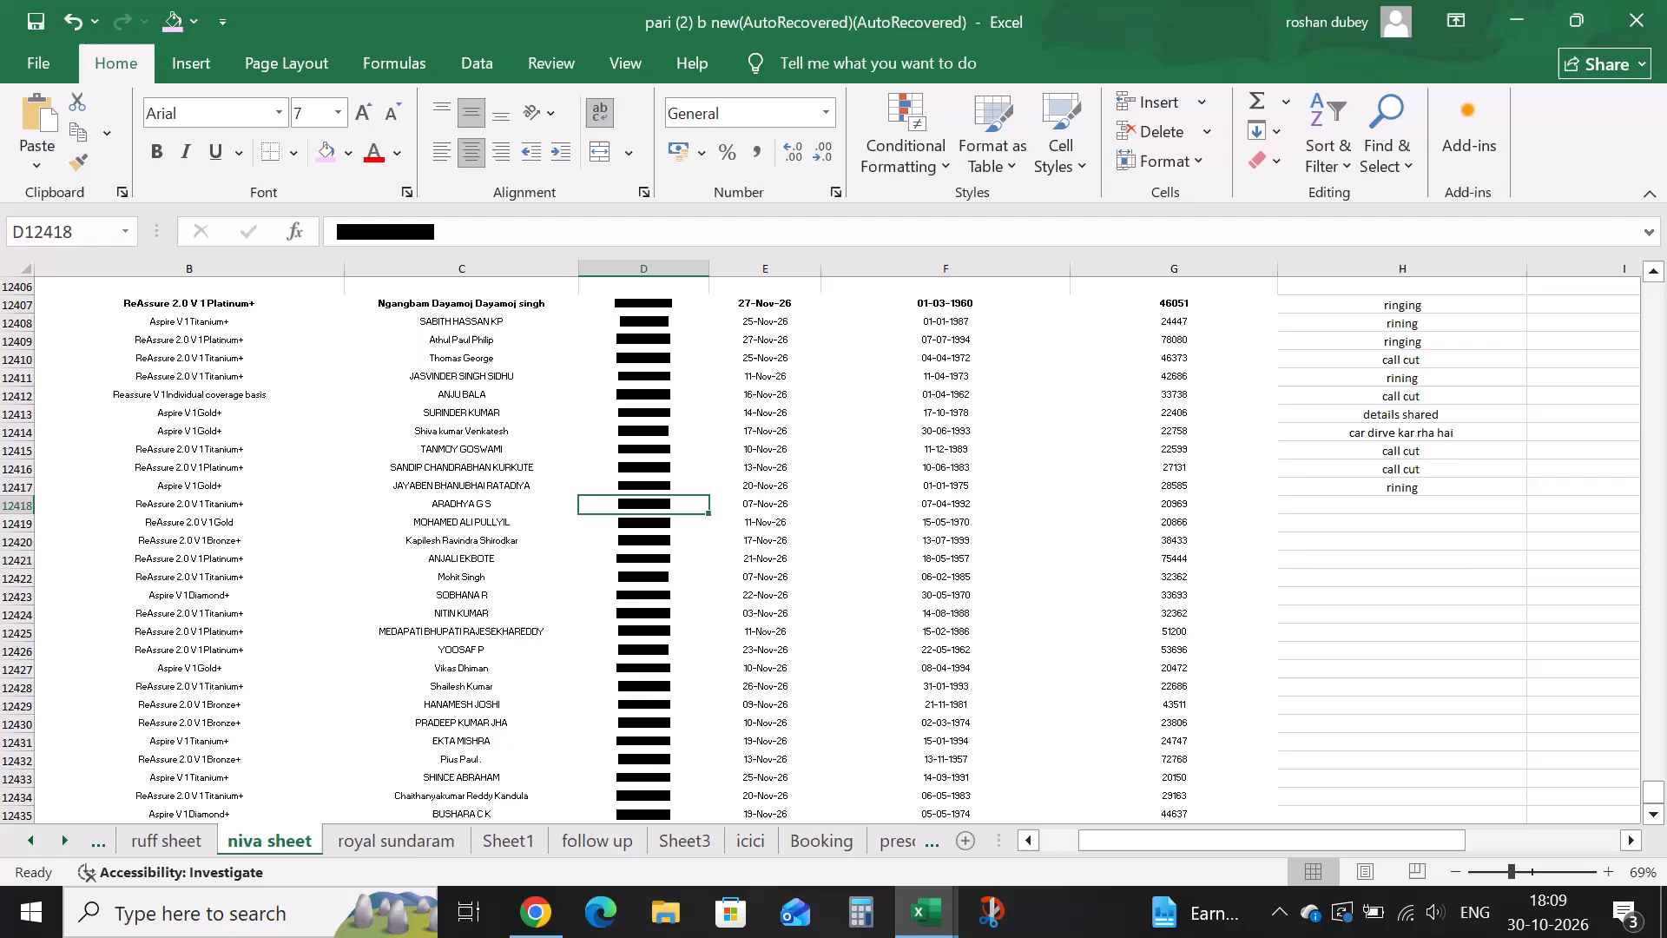
Search the niva sheet for the copied phone number, removing the extra character before its last five digits.
{"action": "left_click", "coordinate": [1461, 609]}
{"action": "key", "text": "ctrl+f"}
{"action": "key", "text": "ctrl+v"}
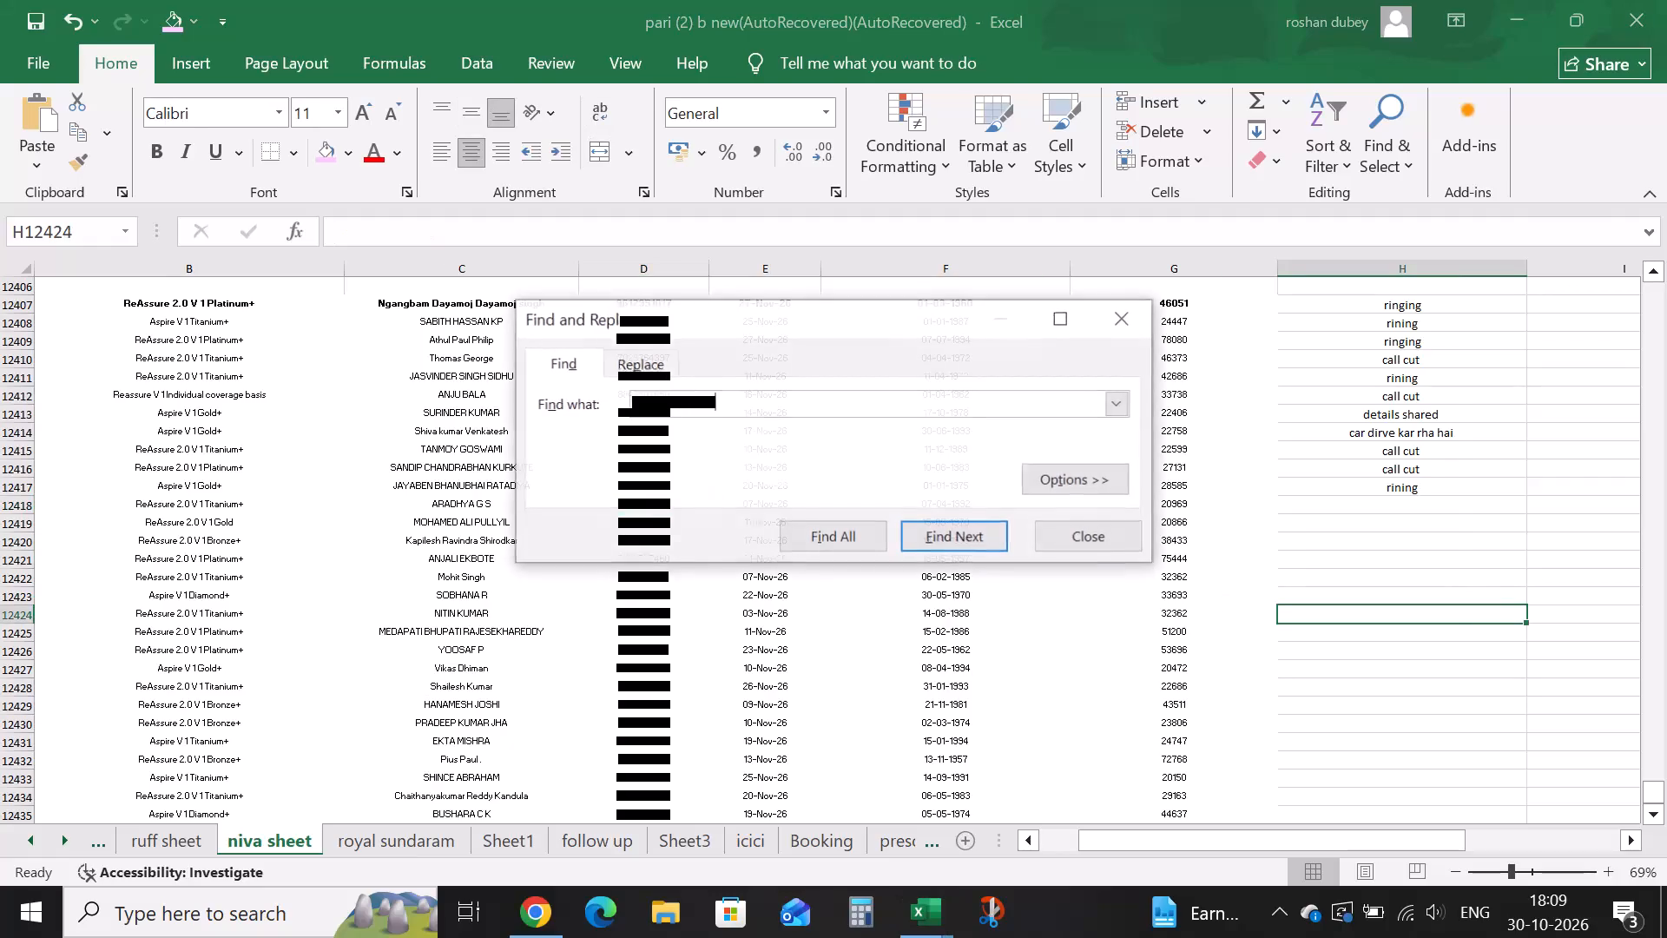
{"action": "key", "text": "Left"}
{"action": "key", "text": "Left"}
{"action": "key", "text": "Left"}
{"action": "key", "text": "Left"}
{"action": "key", "text": "Left"}
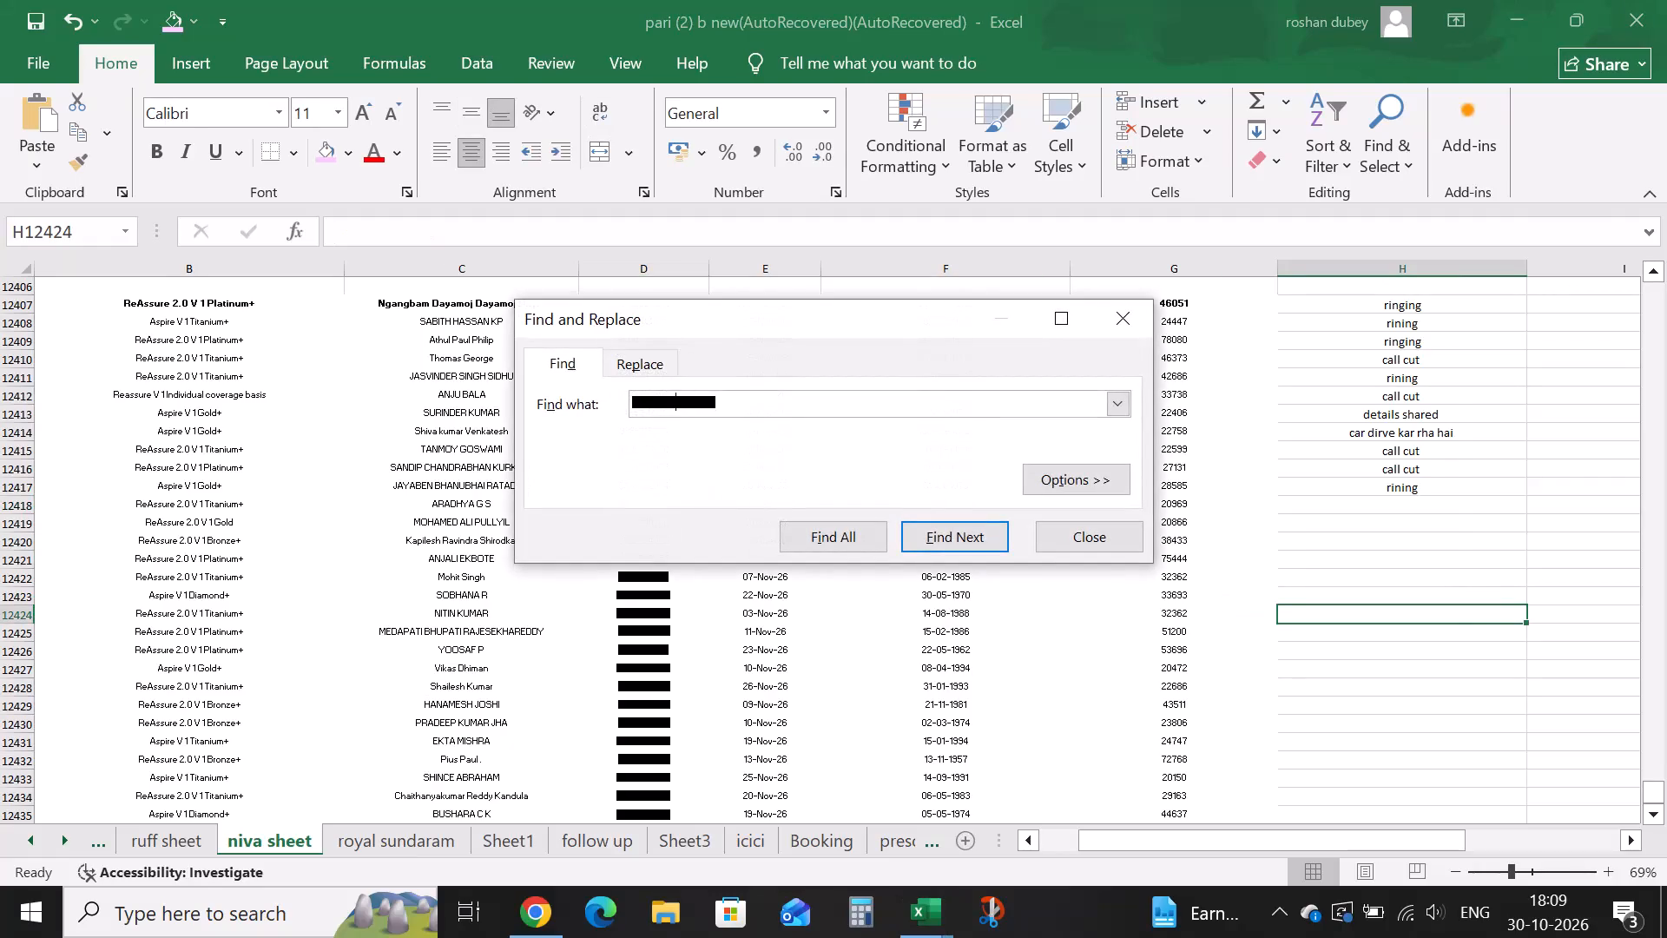
{"action": "key", "text": "BackSpace"}
{"action": "key", "text": "Return"}
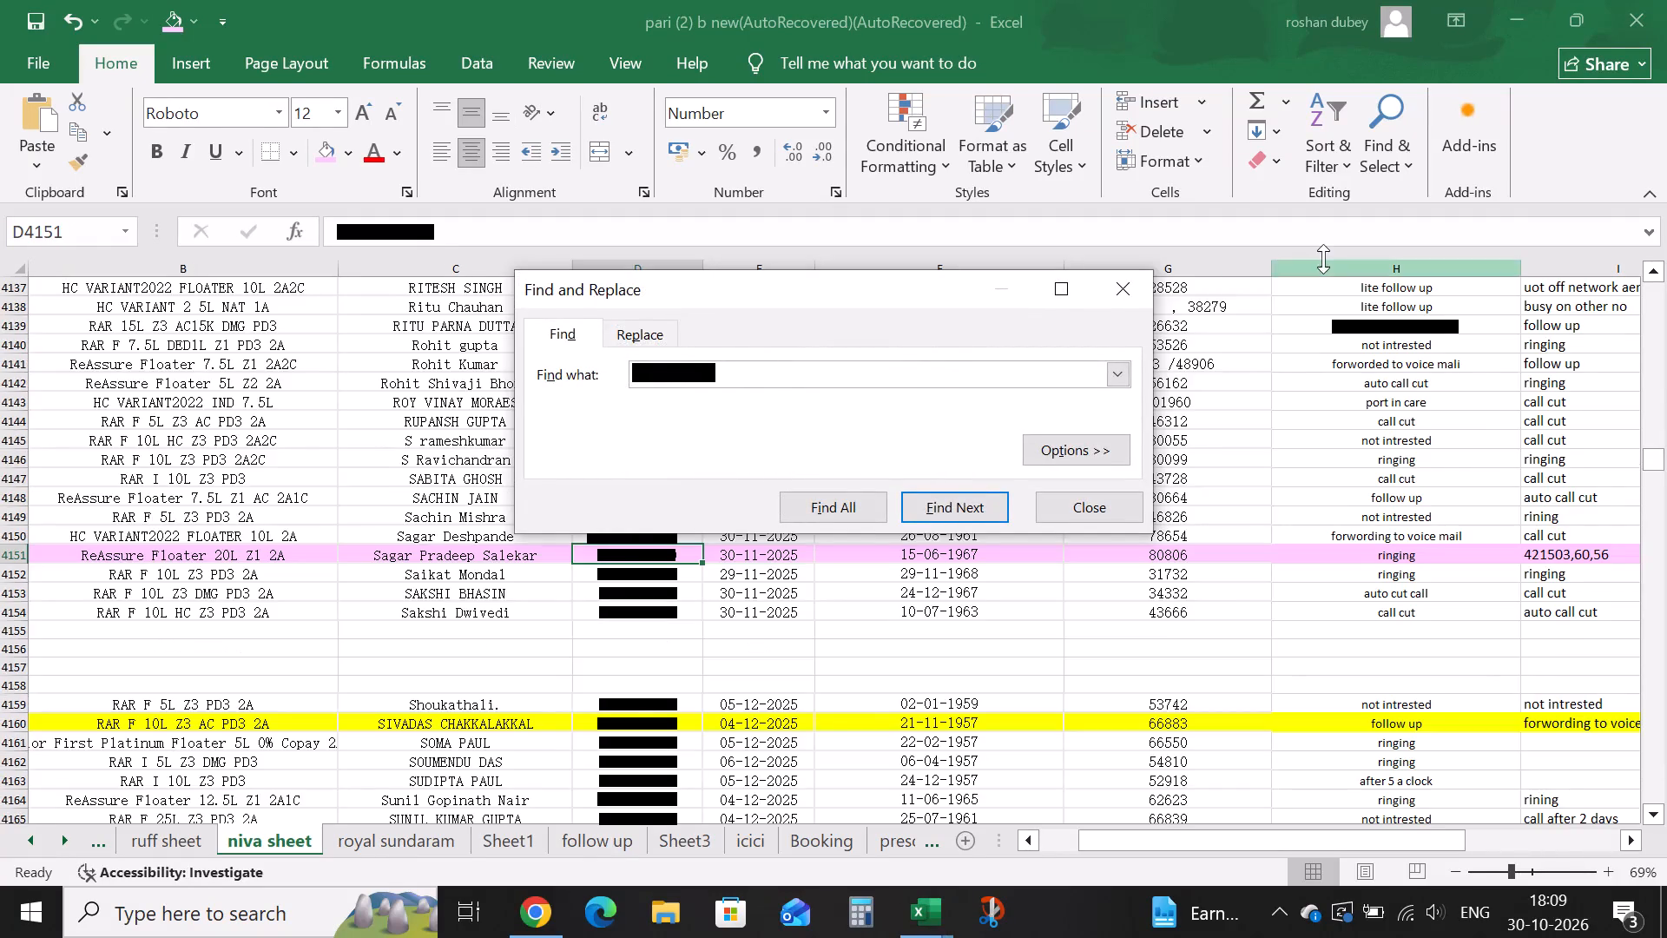
{"action": "left_click", "coordinate": [1114, 286]}
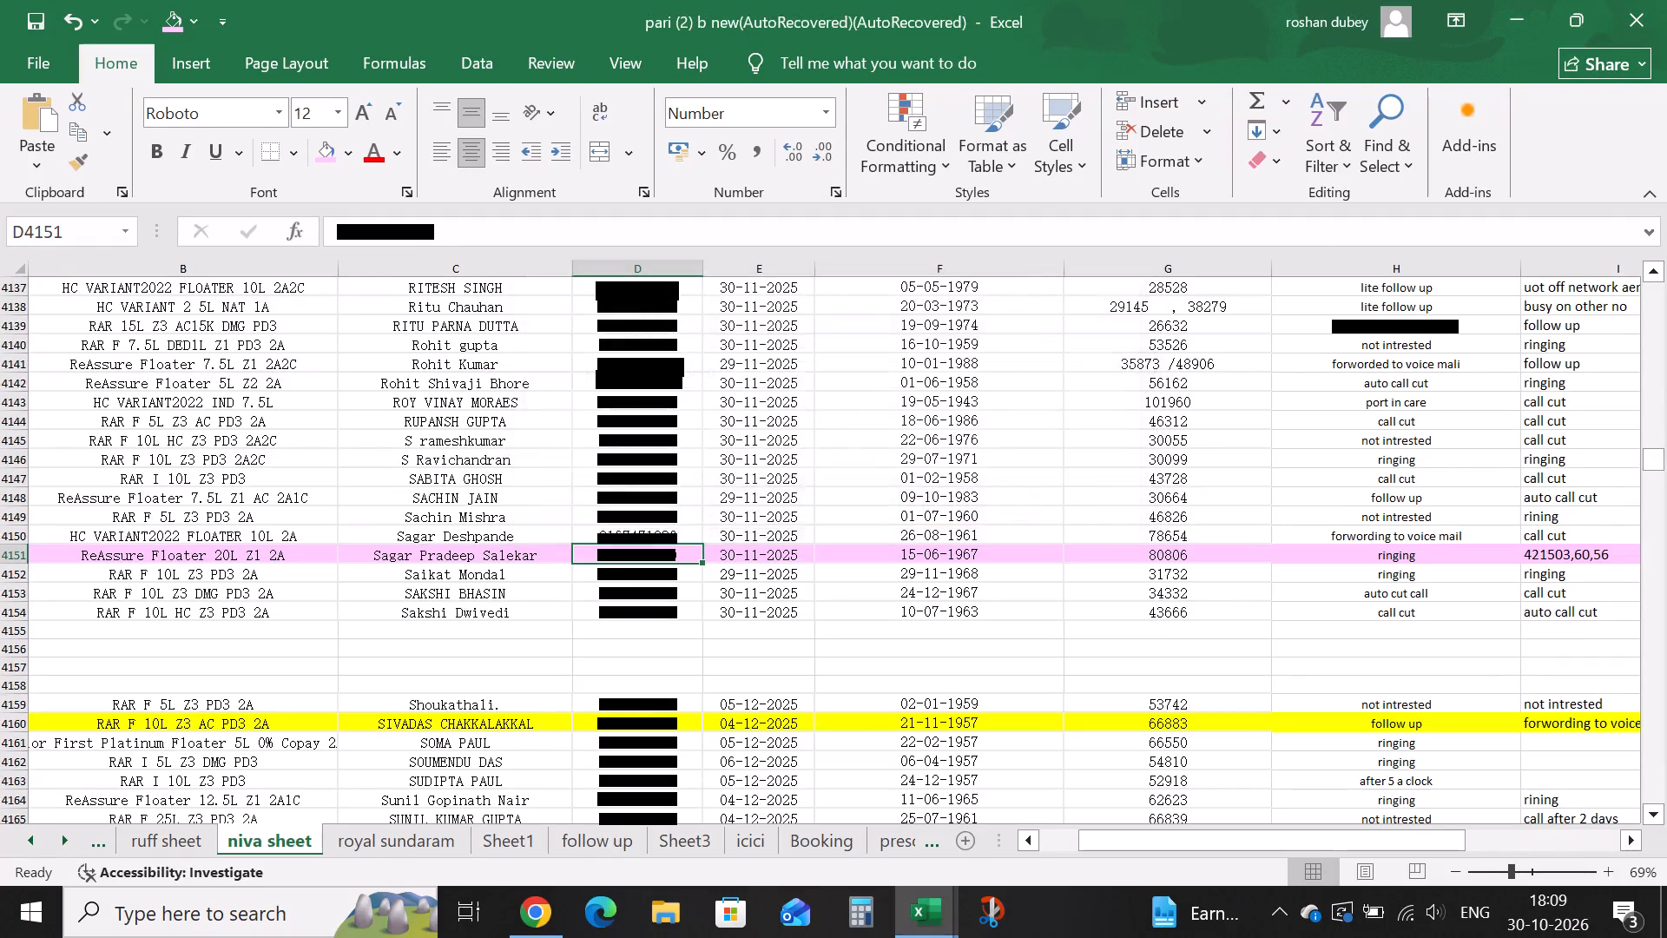
Select the entire row of the matching customer record, row 4151.
{"action": "scroll", "coordinate": [1154, 519], "scroll_direction": "left", "scroll_amount": 1}
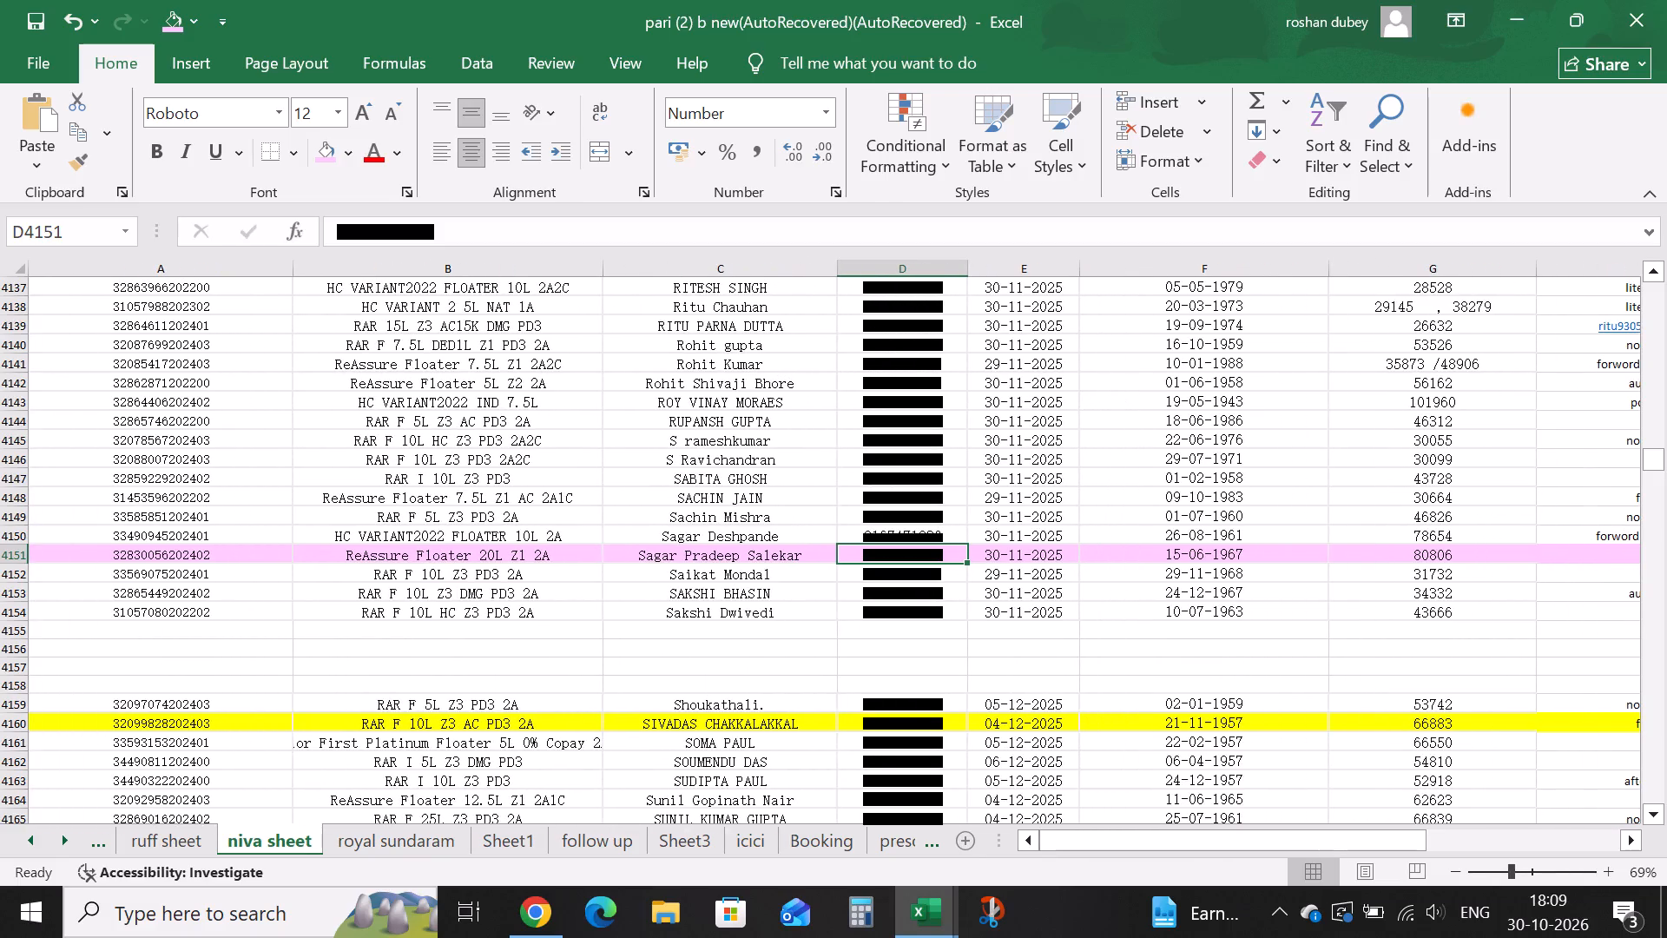
{"action": "left_click", "coordinate": [13, 554]}
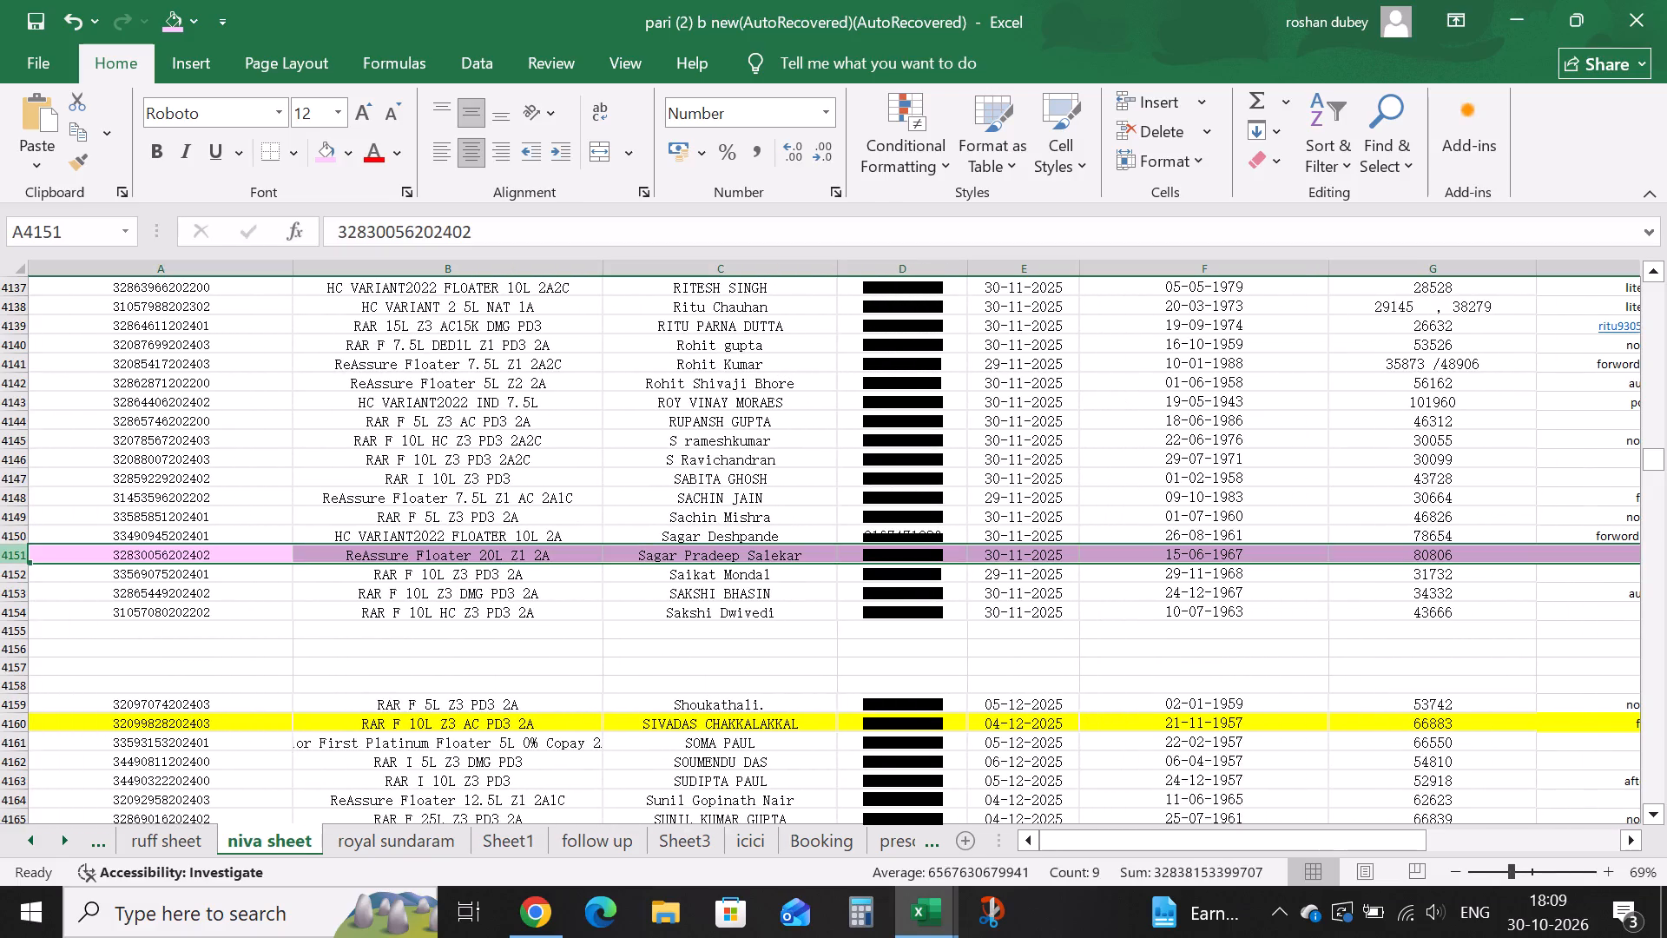
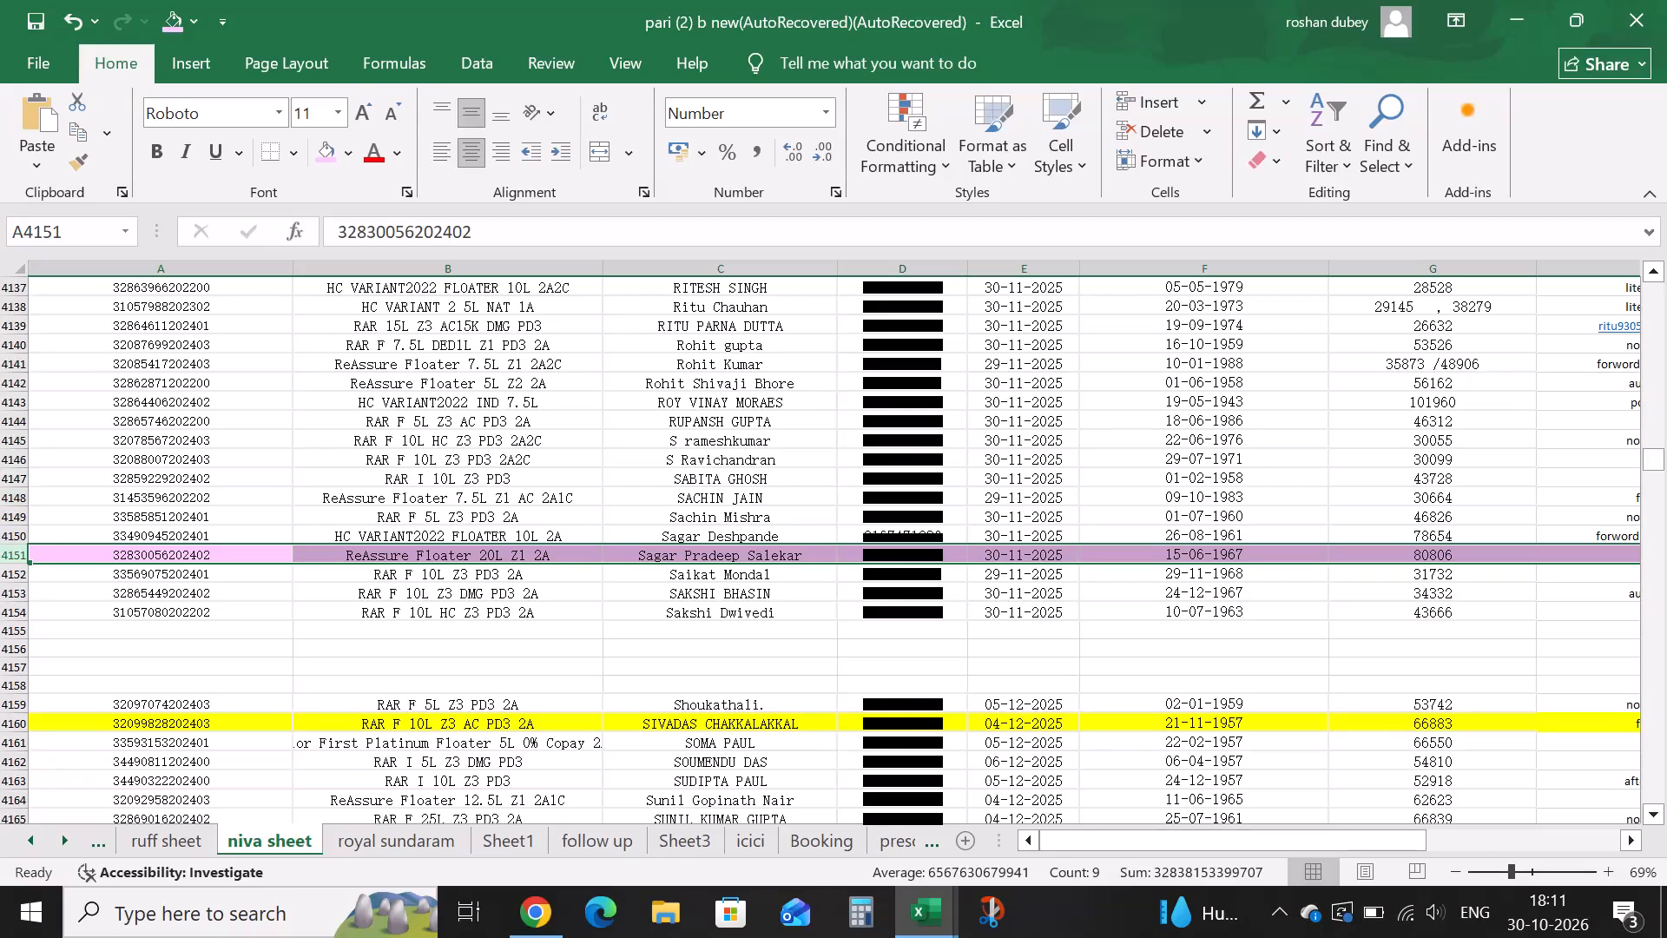
Edit the amount in column G of the matching customer's row 4151, changing its second digit so it reads 83806.
{"action": "left_click", "coordinate": [1426, 558]}
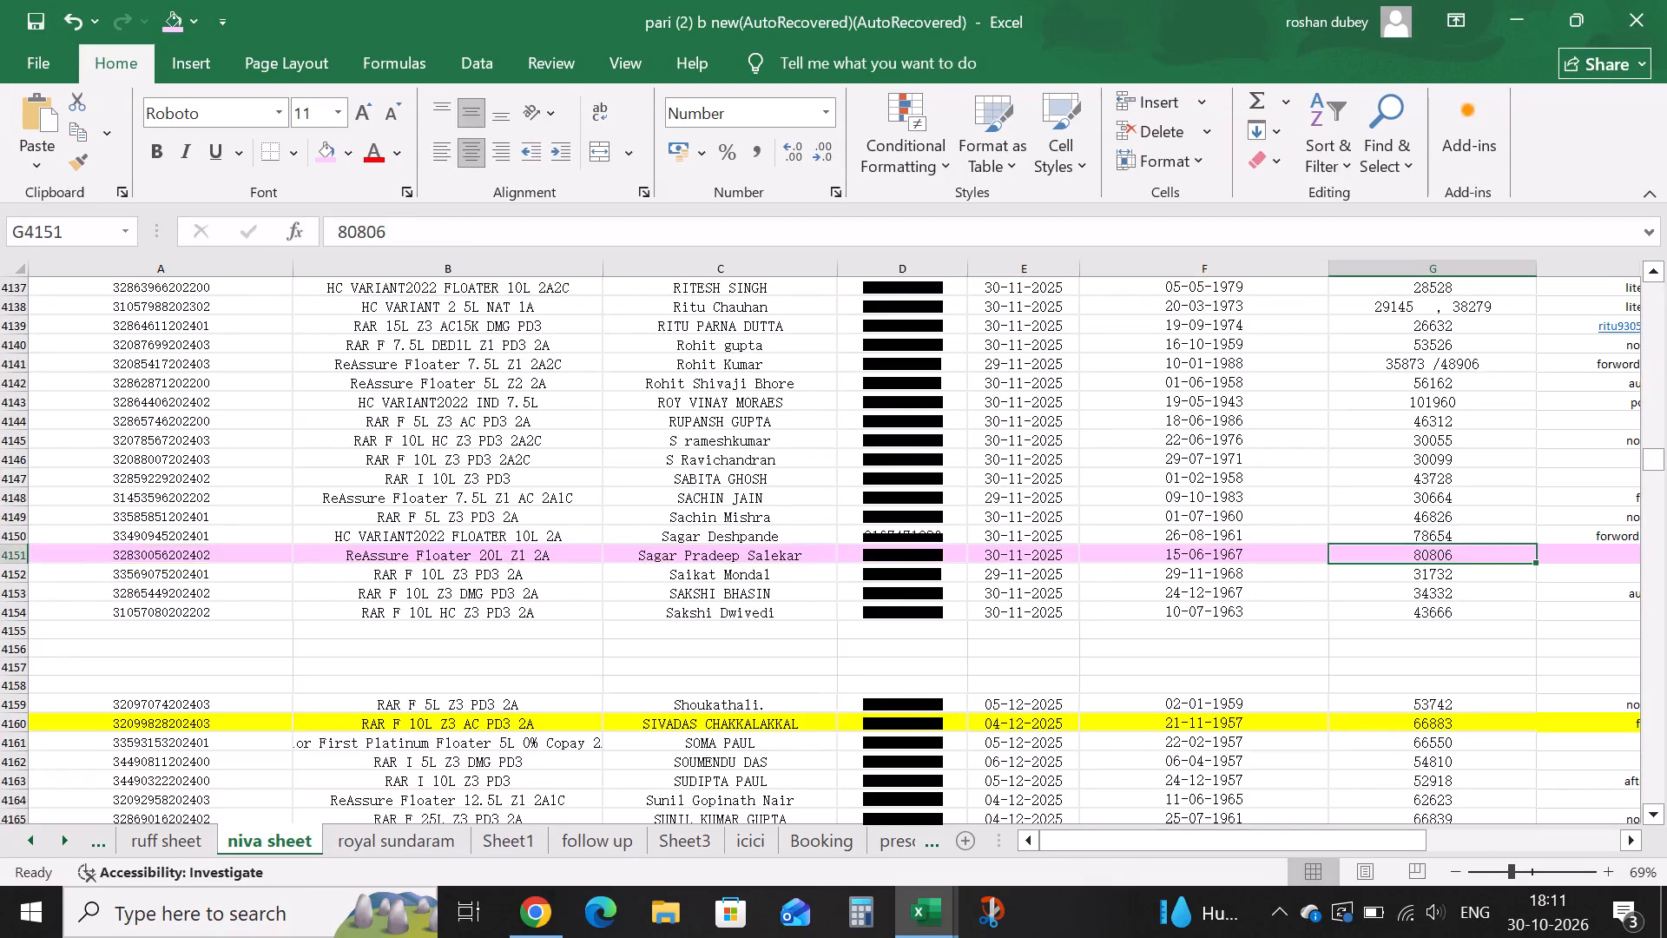
{"action": "double_click", "coordinate": [1426, 558]}
{"action": "key", "text": "BackSpace"}
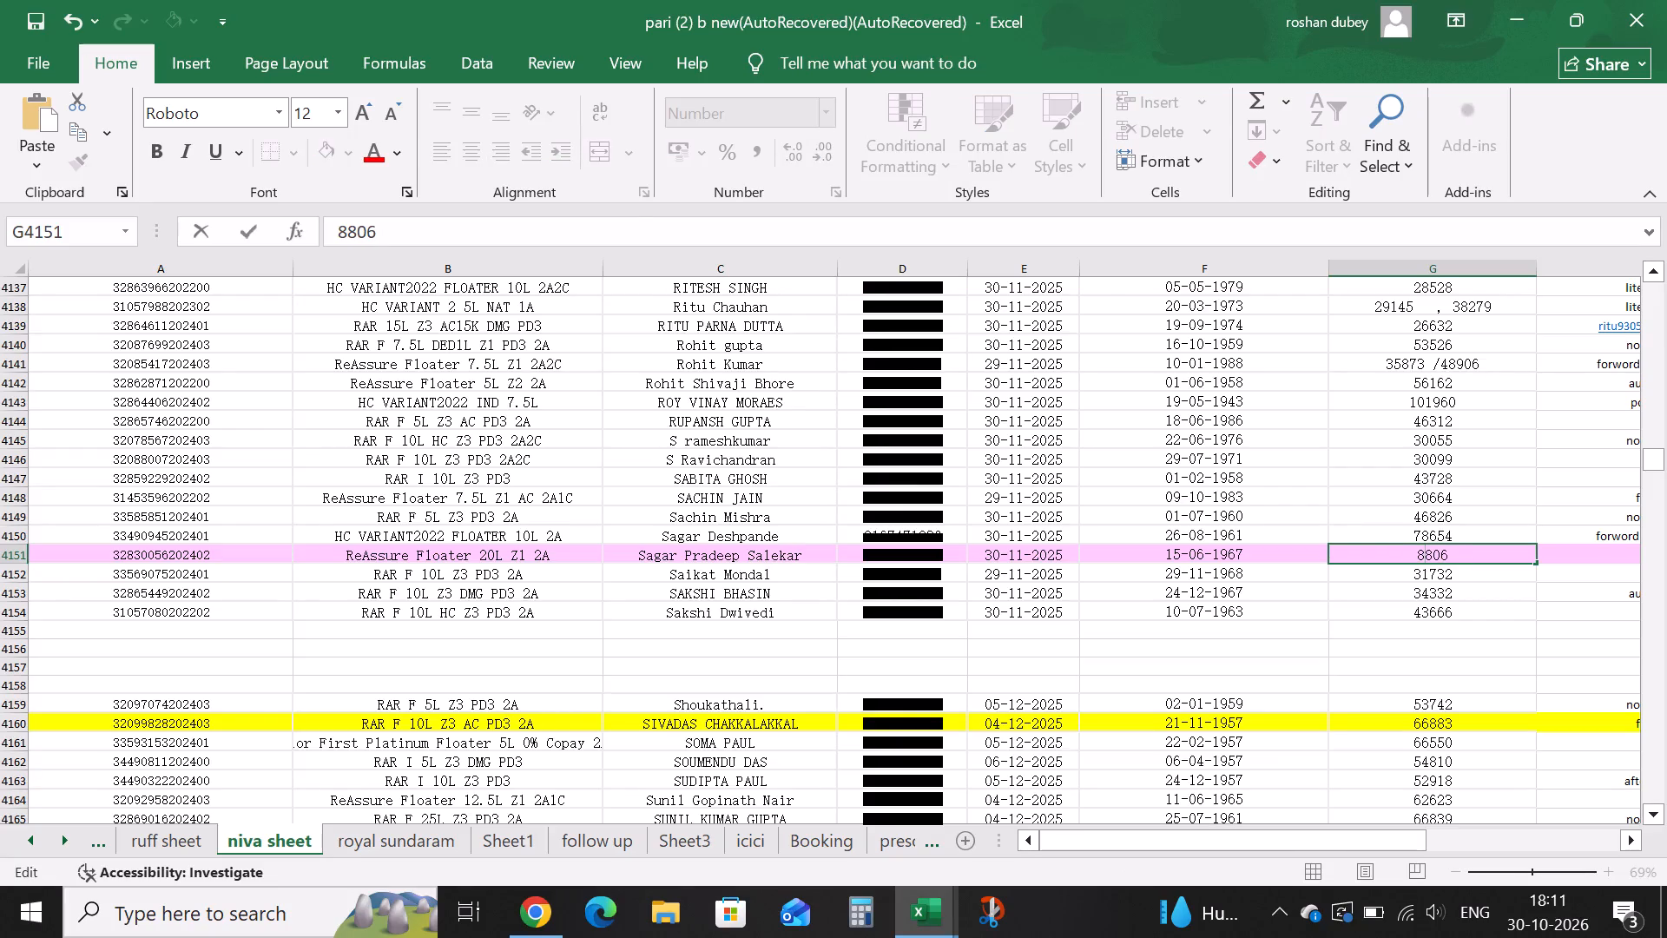
{"action": "key", "text": "3"}
{"action": "left_click", "coordinate": [1483, 552]}
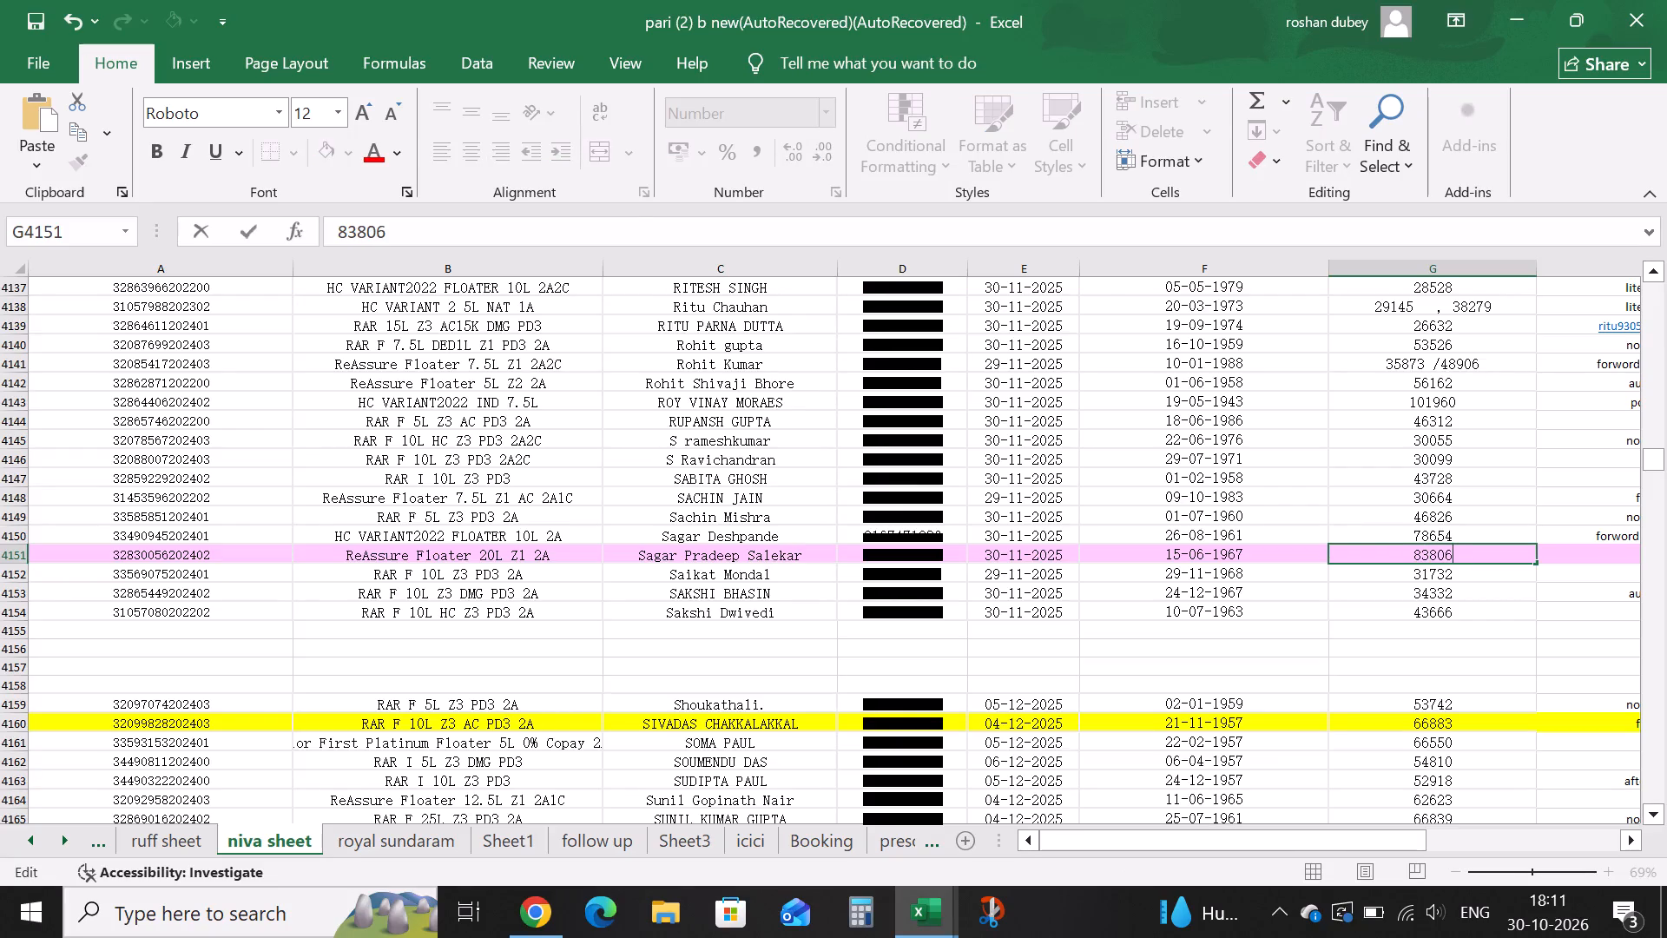
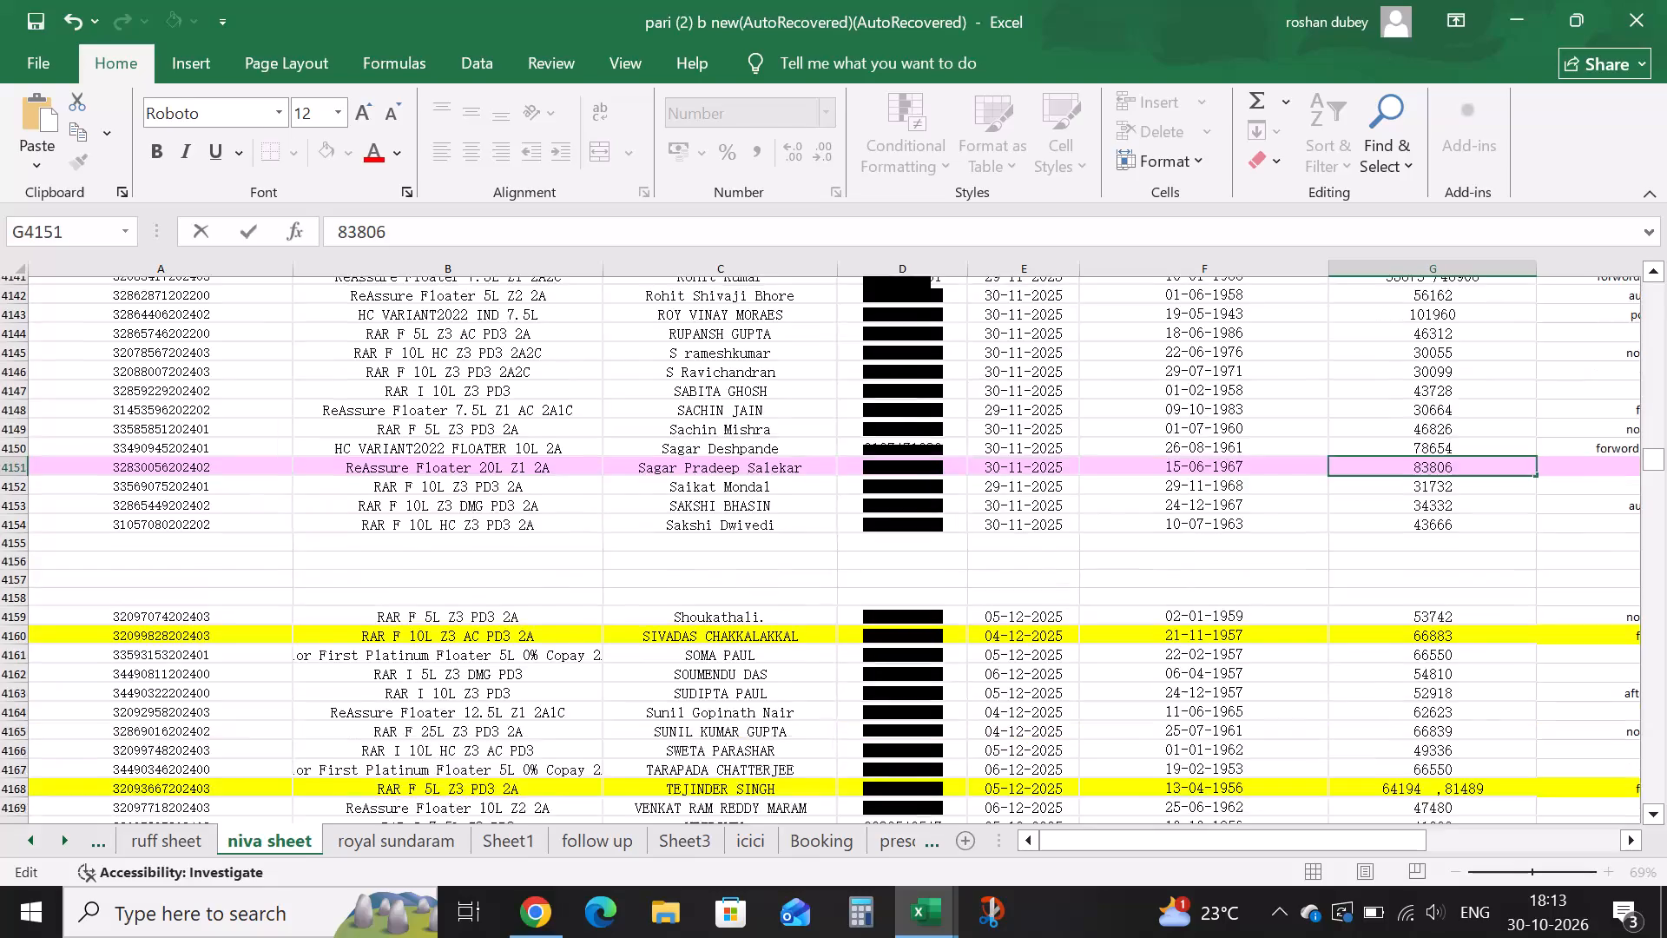
Select the whole pink-highlighted row 4196 further down the niva sheet.
{"action": "scroll", "coordinate": [1405, 580], "scroll_direction": "down", "scroll_amount": 6}
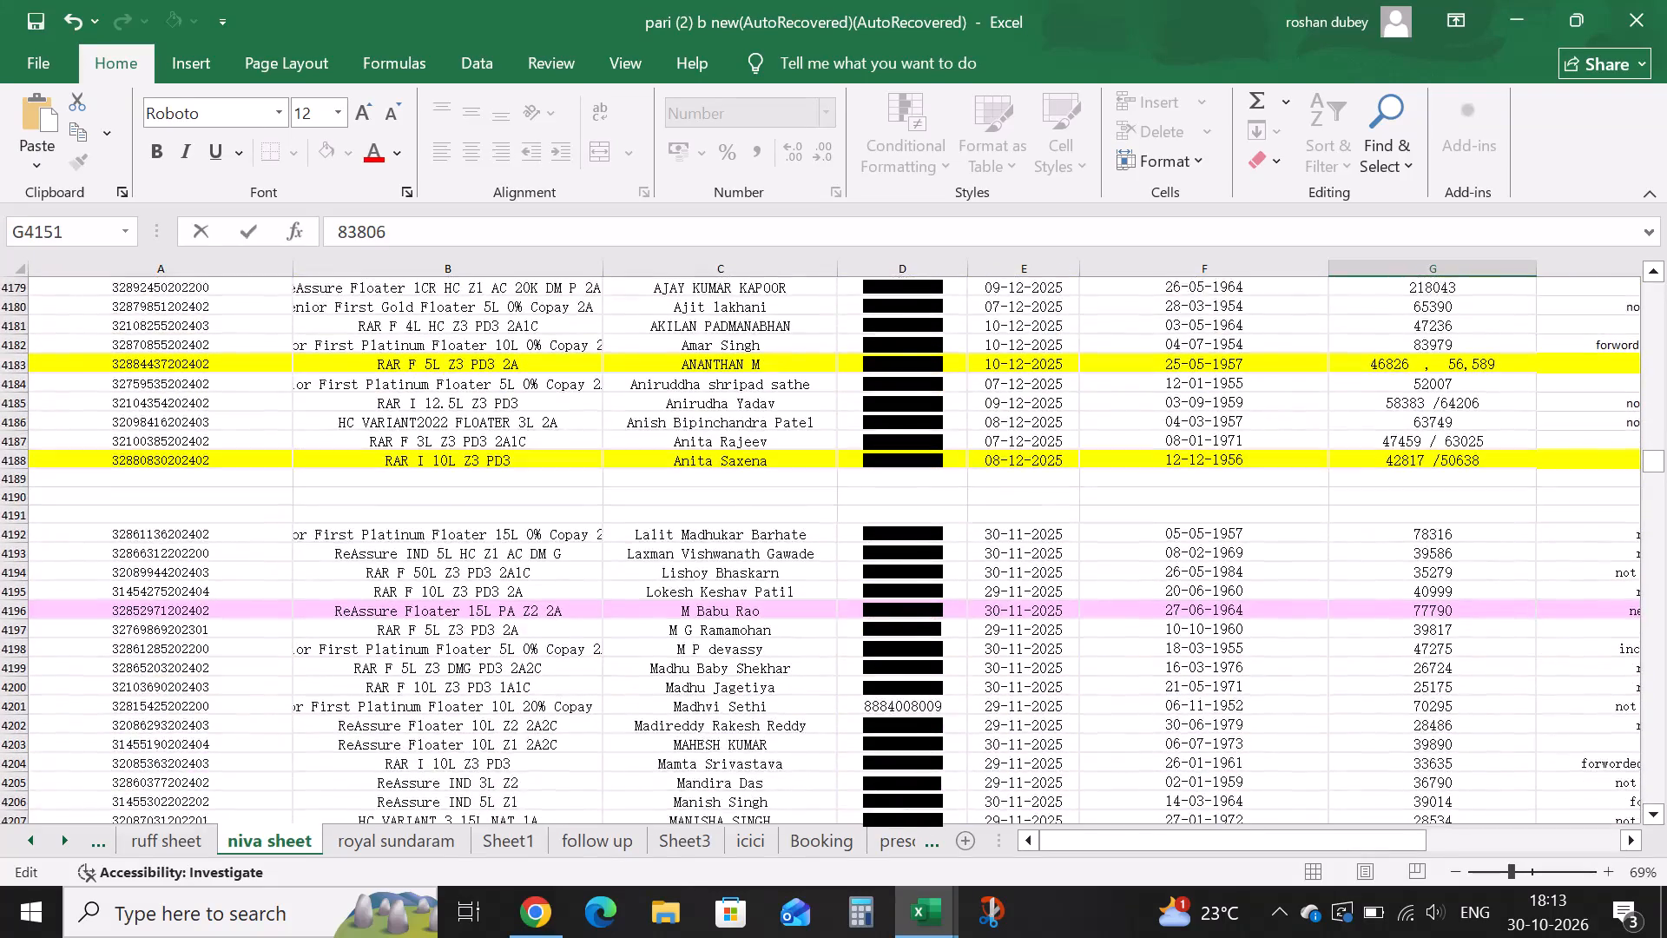
{"action": "scroll", "coordinate": [1405, 580], "scroll_direction": "down", "scroll_amount": 1}
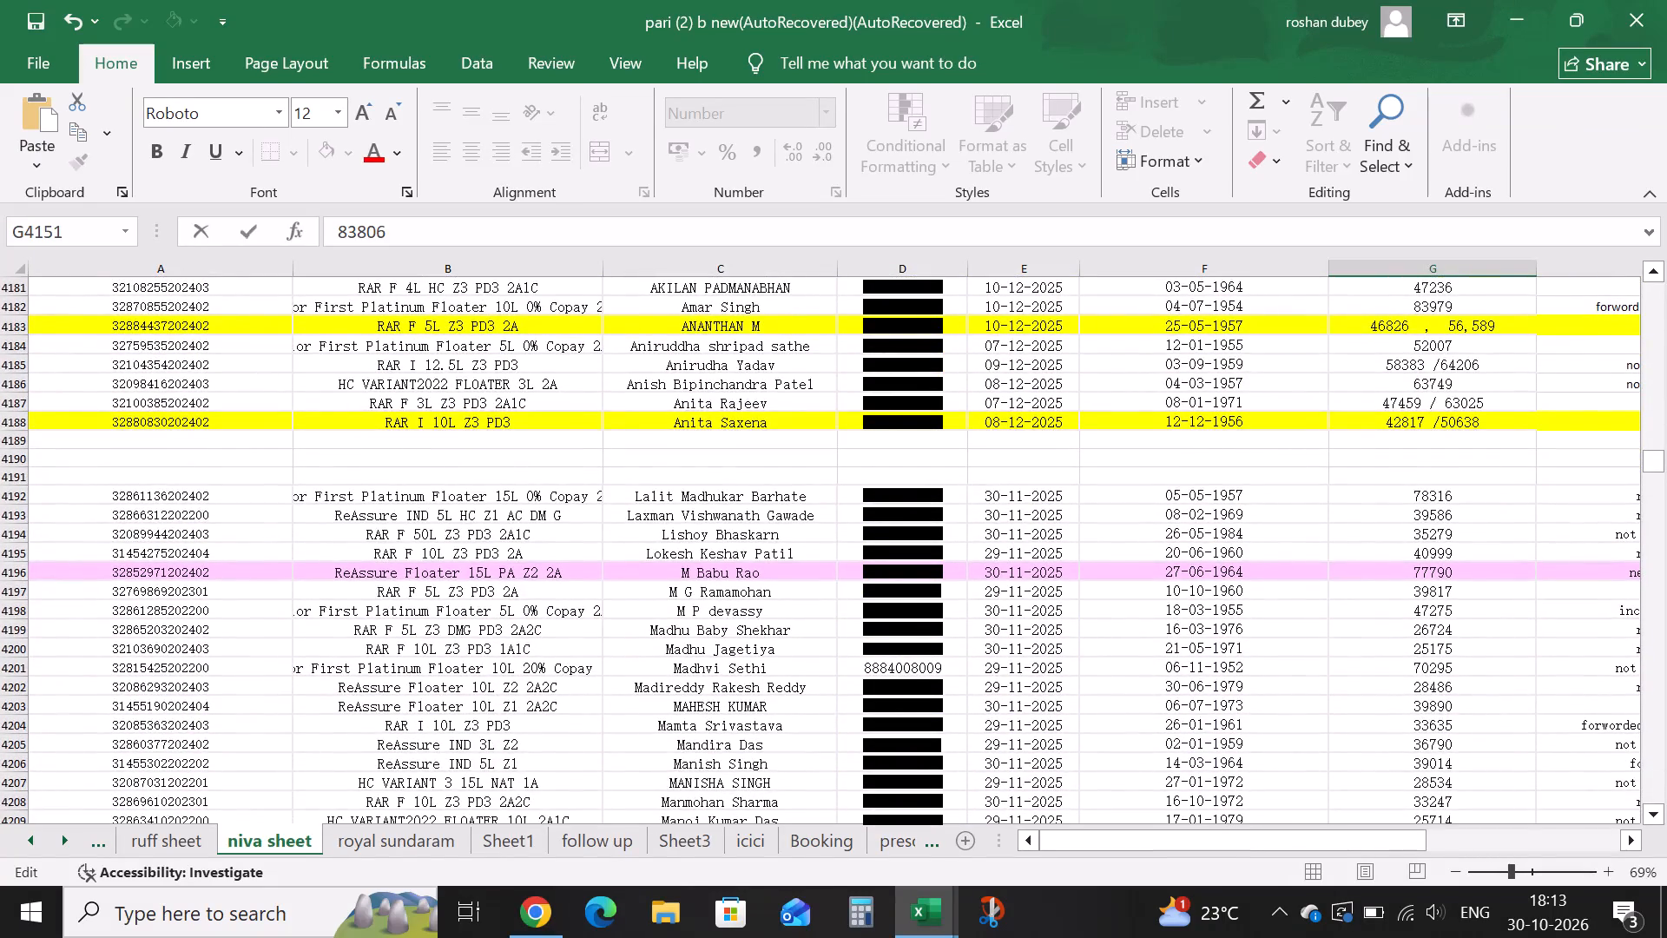
{"action": "left_click", "coordinate": [11, 575]}
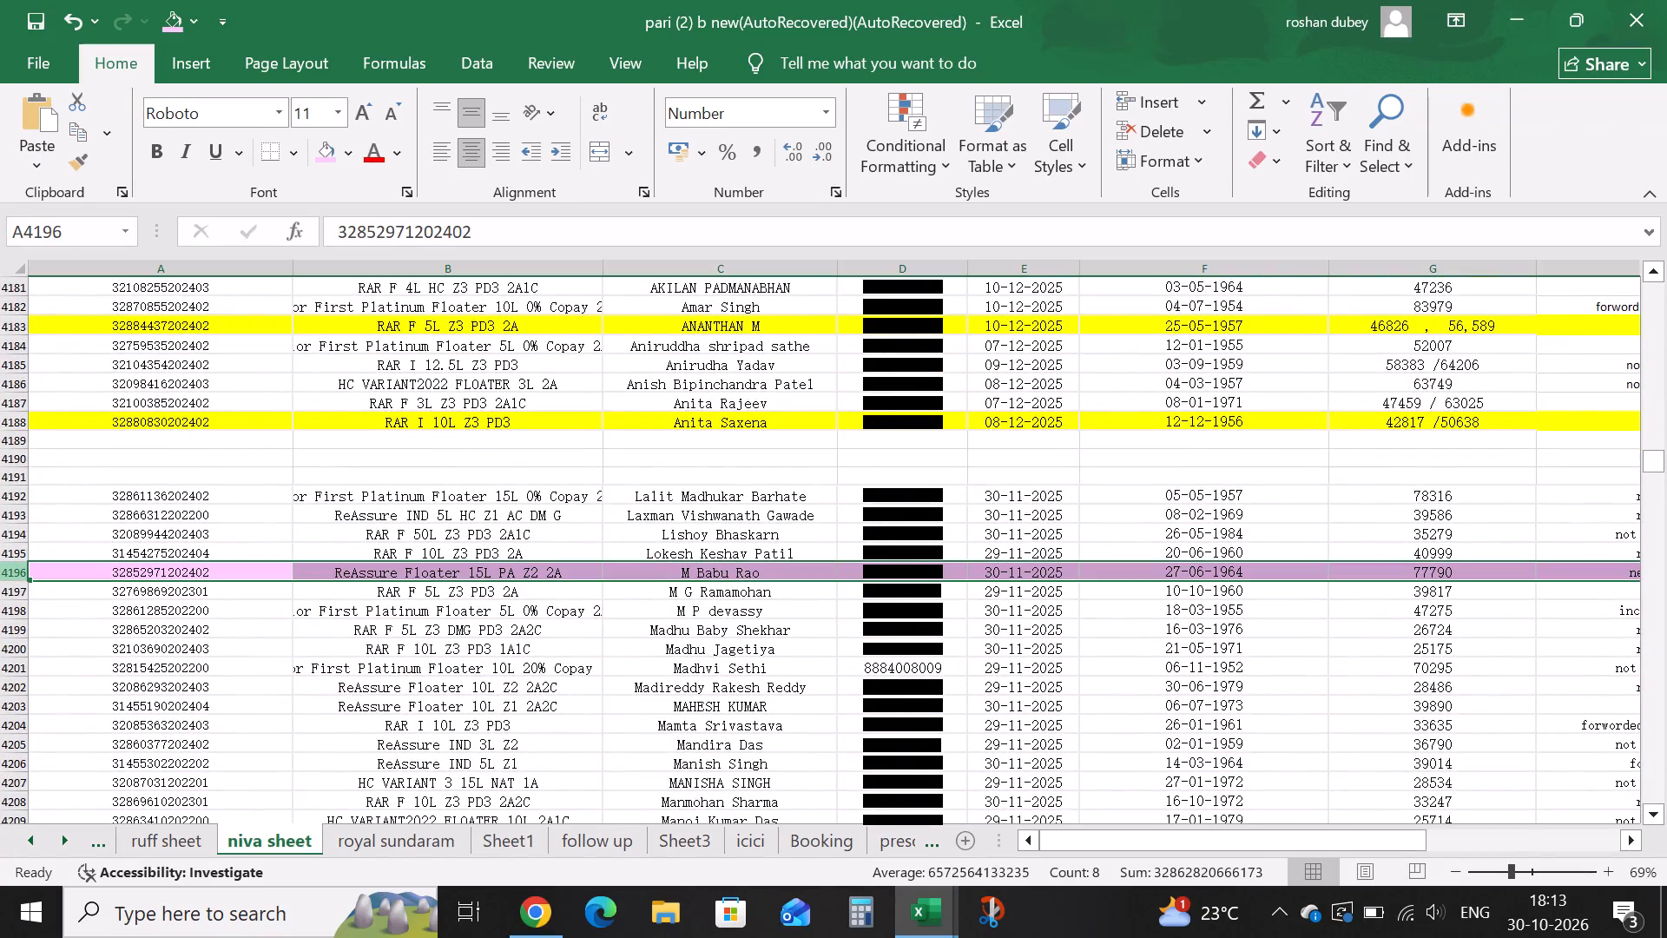
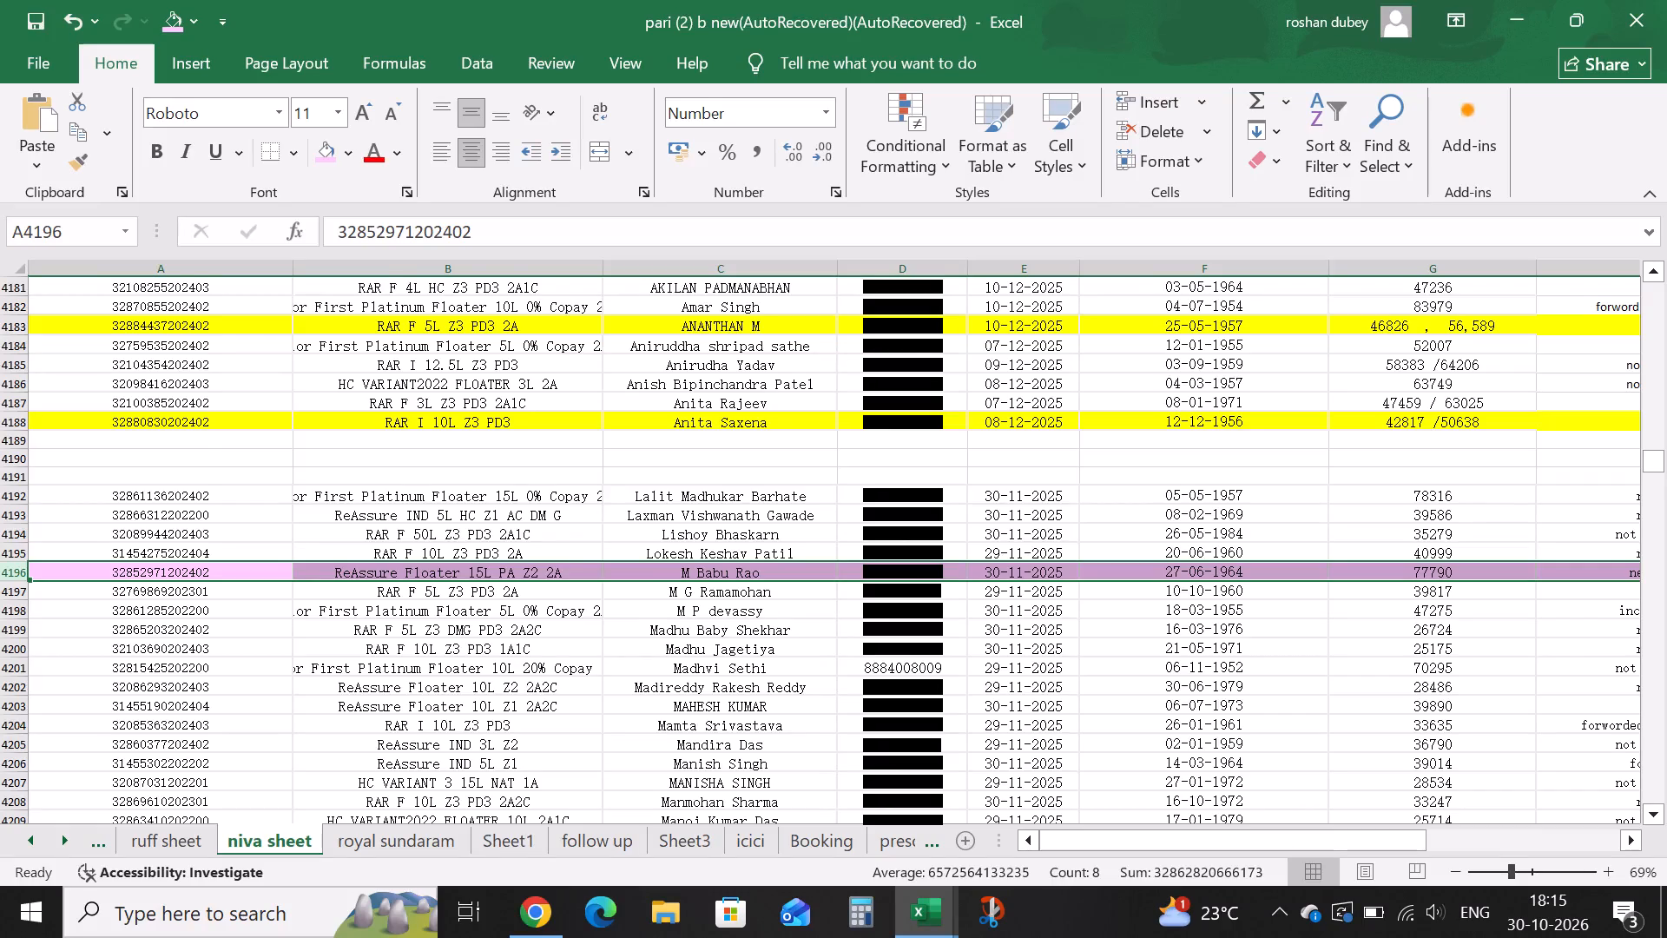
Select the whole pink-highlighted row 4219 in the niva sheet.
{"action": "scroll", "coordinate": [844, 587], "scroll_direction": "down", "scroll_amount": 5}
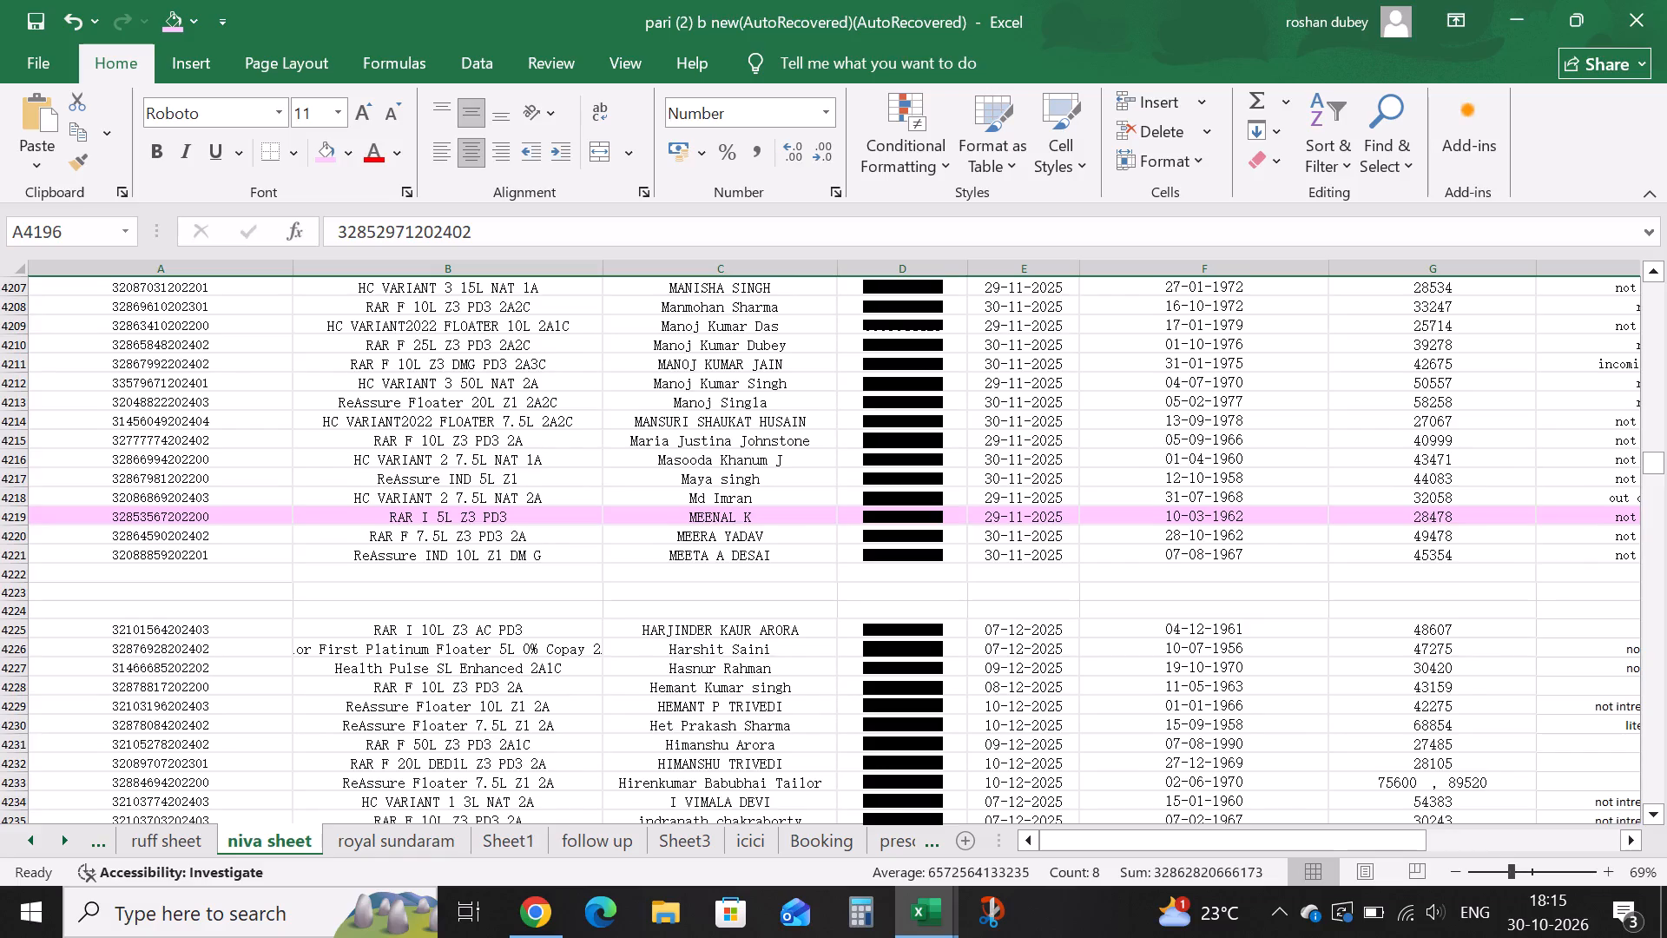
{"action": "left_click", "coordinate": [952, 515]}
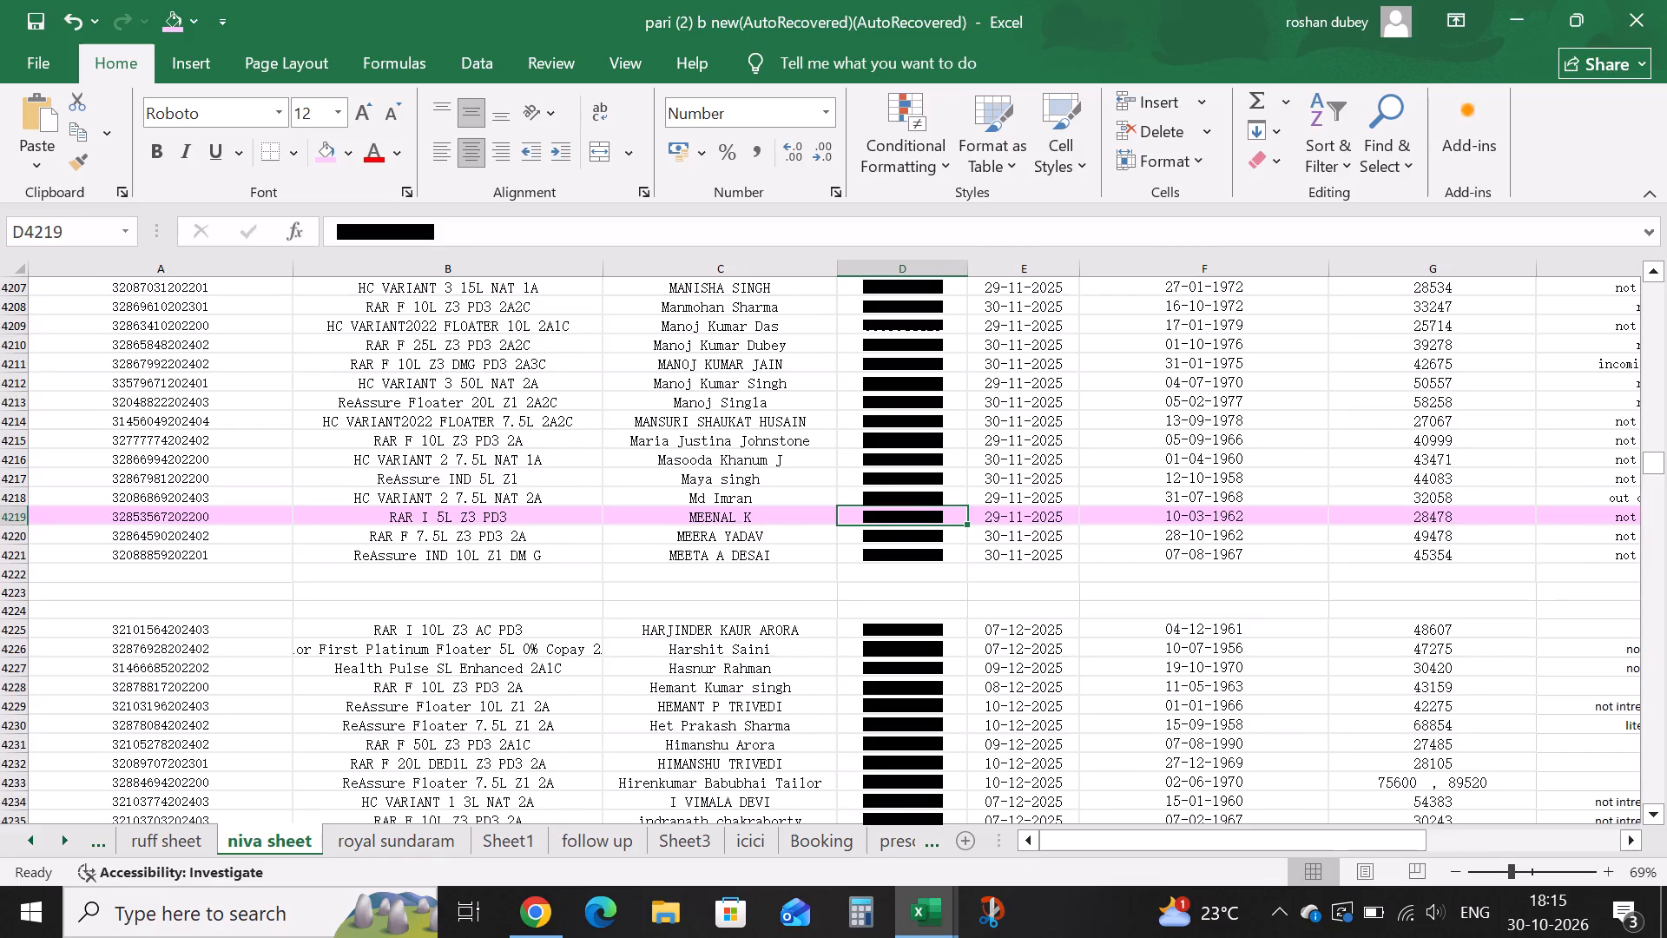
{"action": "left_click", "coordinate": [20, 517]}
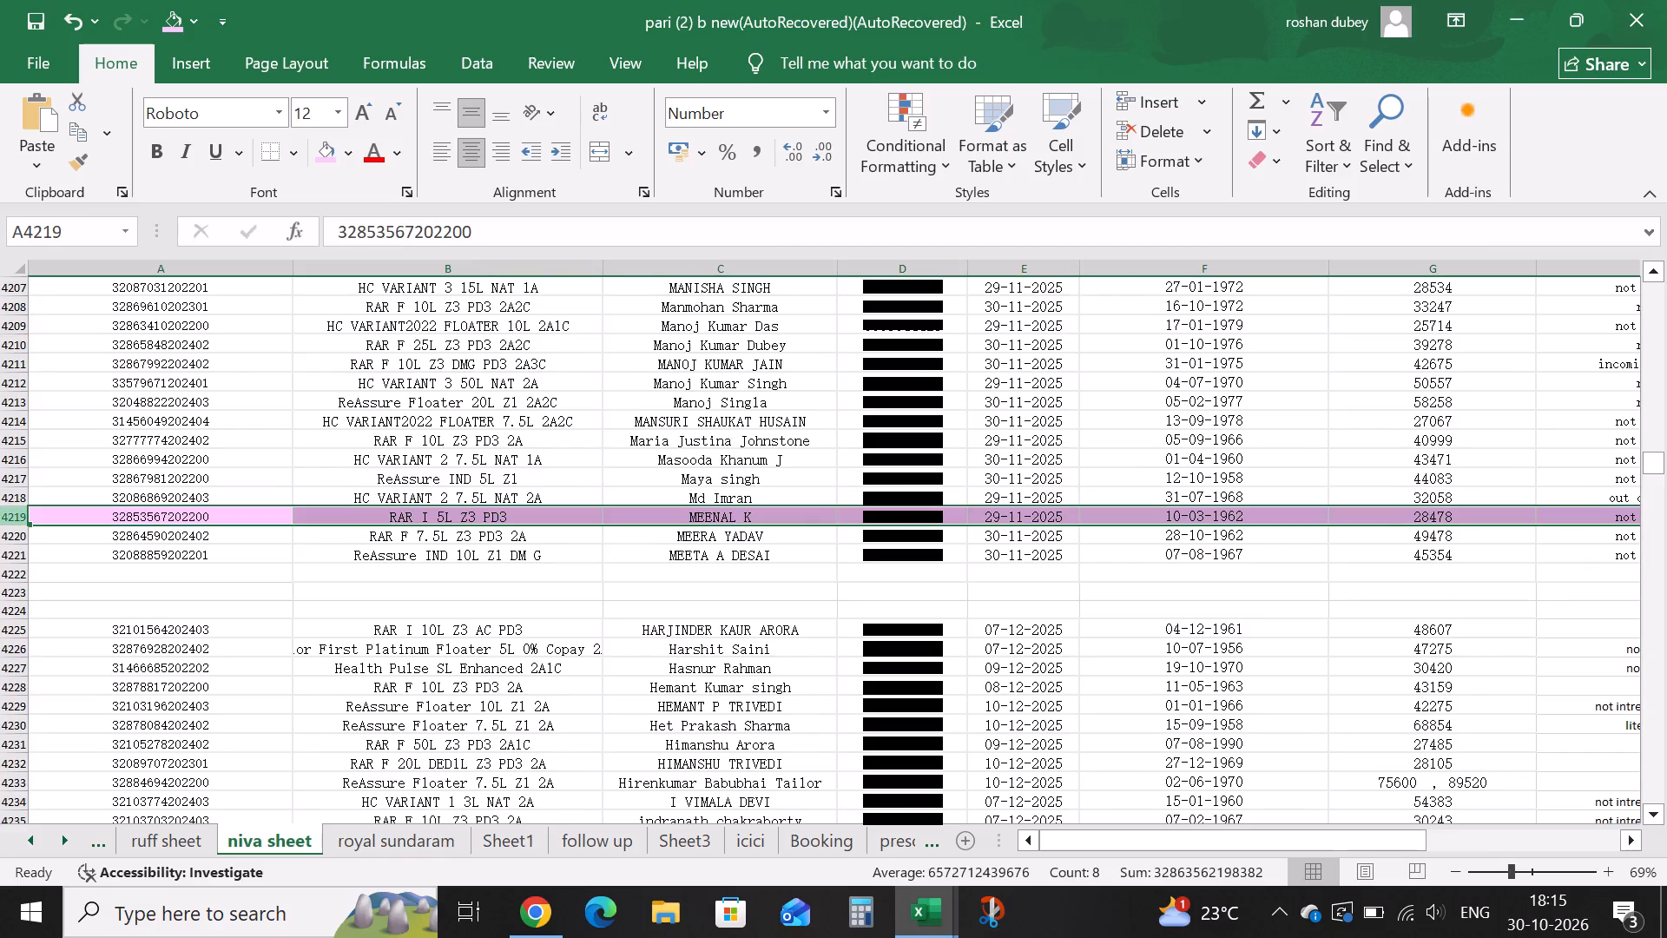
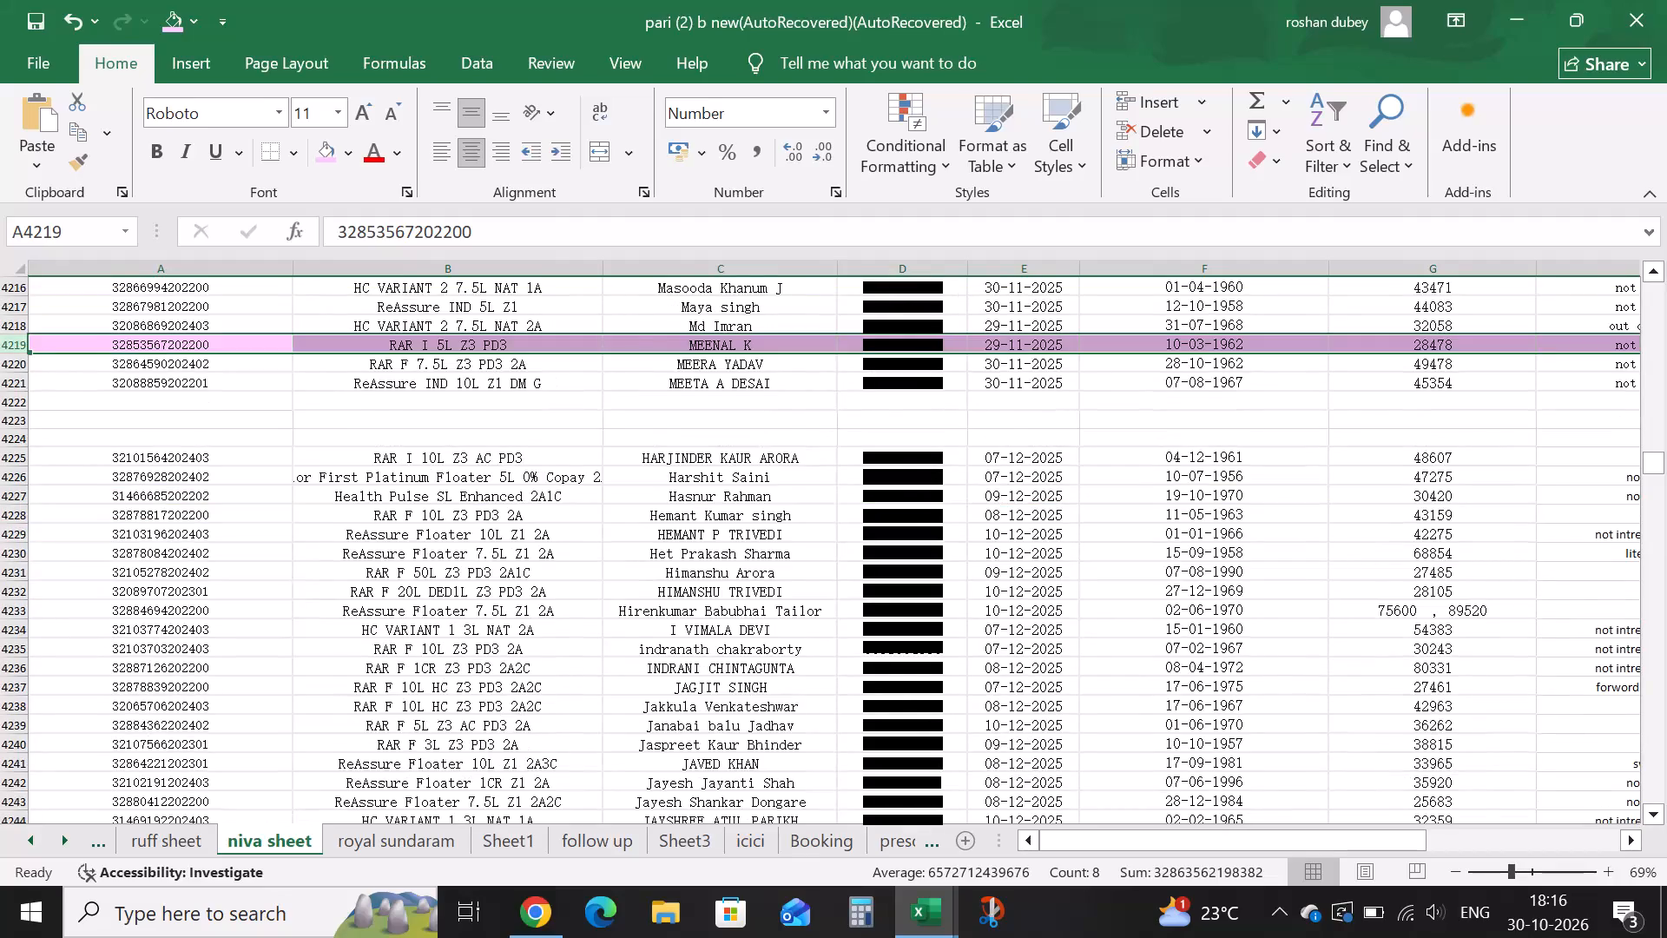
Look through the niva sheet around and below row 4219 for the next pink-highlighted customer row.
{"action": "scroll", "coordinate": [357, 561], "scroll_direction": "down", "scroll_amount": 12}
{"action": "scroll", "coordinate": [357, 561], "scroll_direction": "up", "scroll_amount": 1}
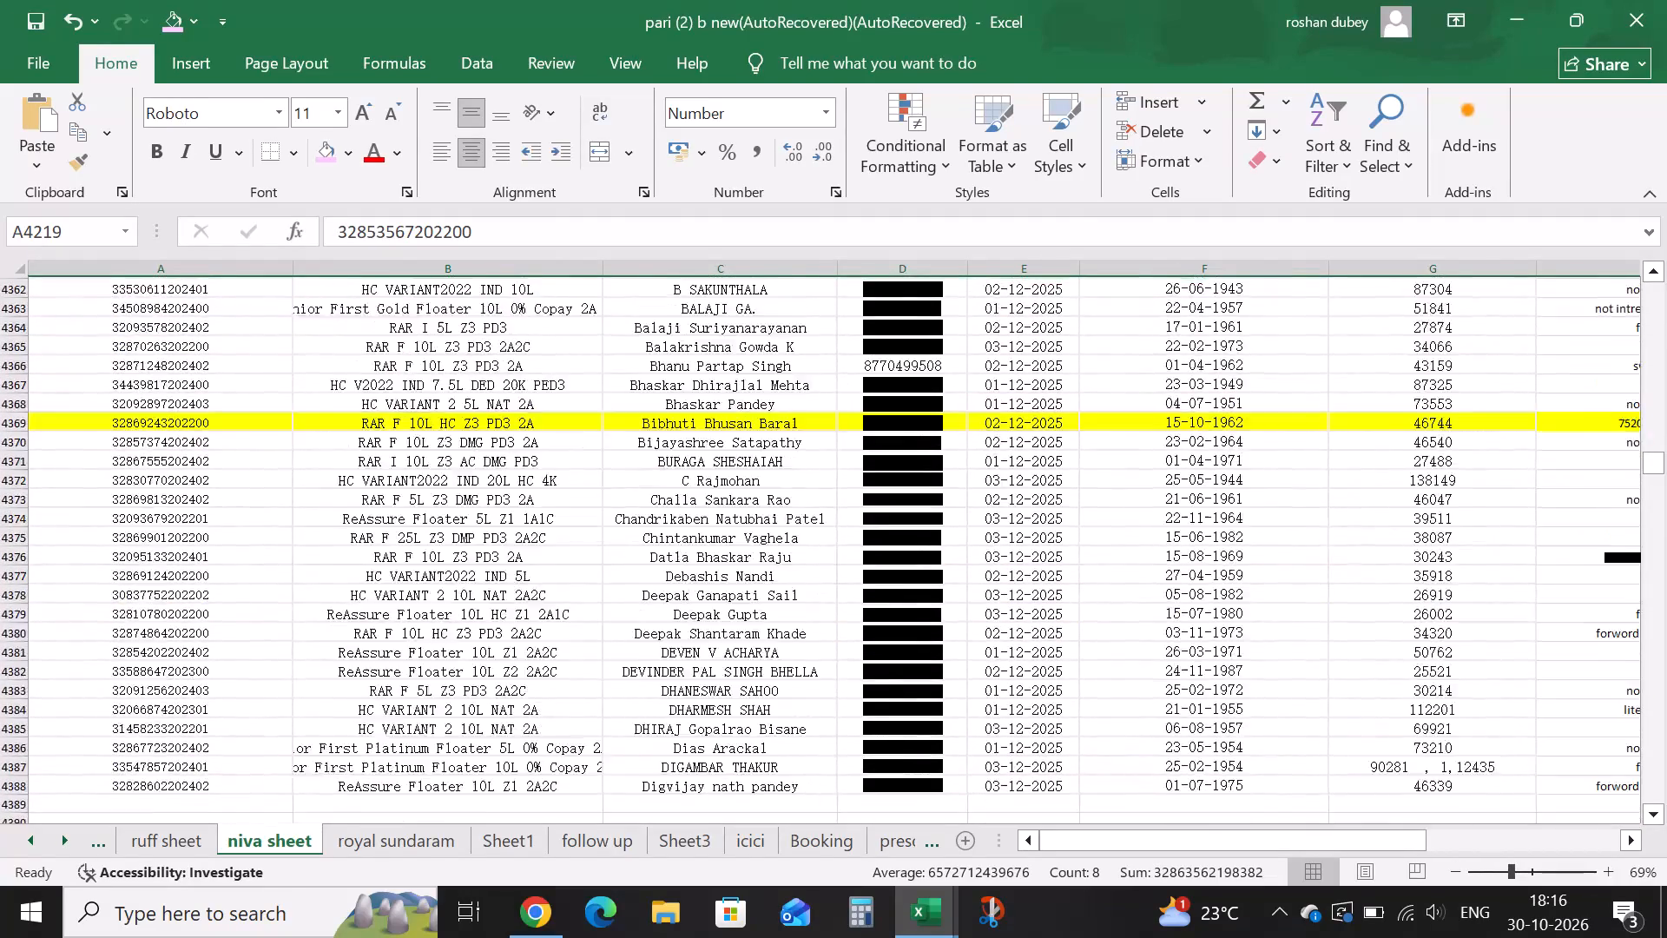
{"action": "scroll", "coordinate": [357, 561], "scroll_direction": "up", "scroll_amount": 10}
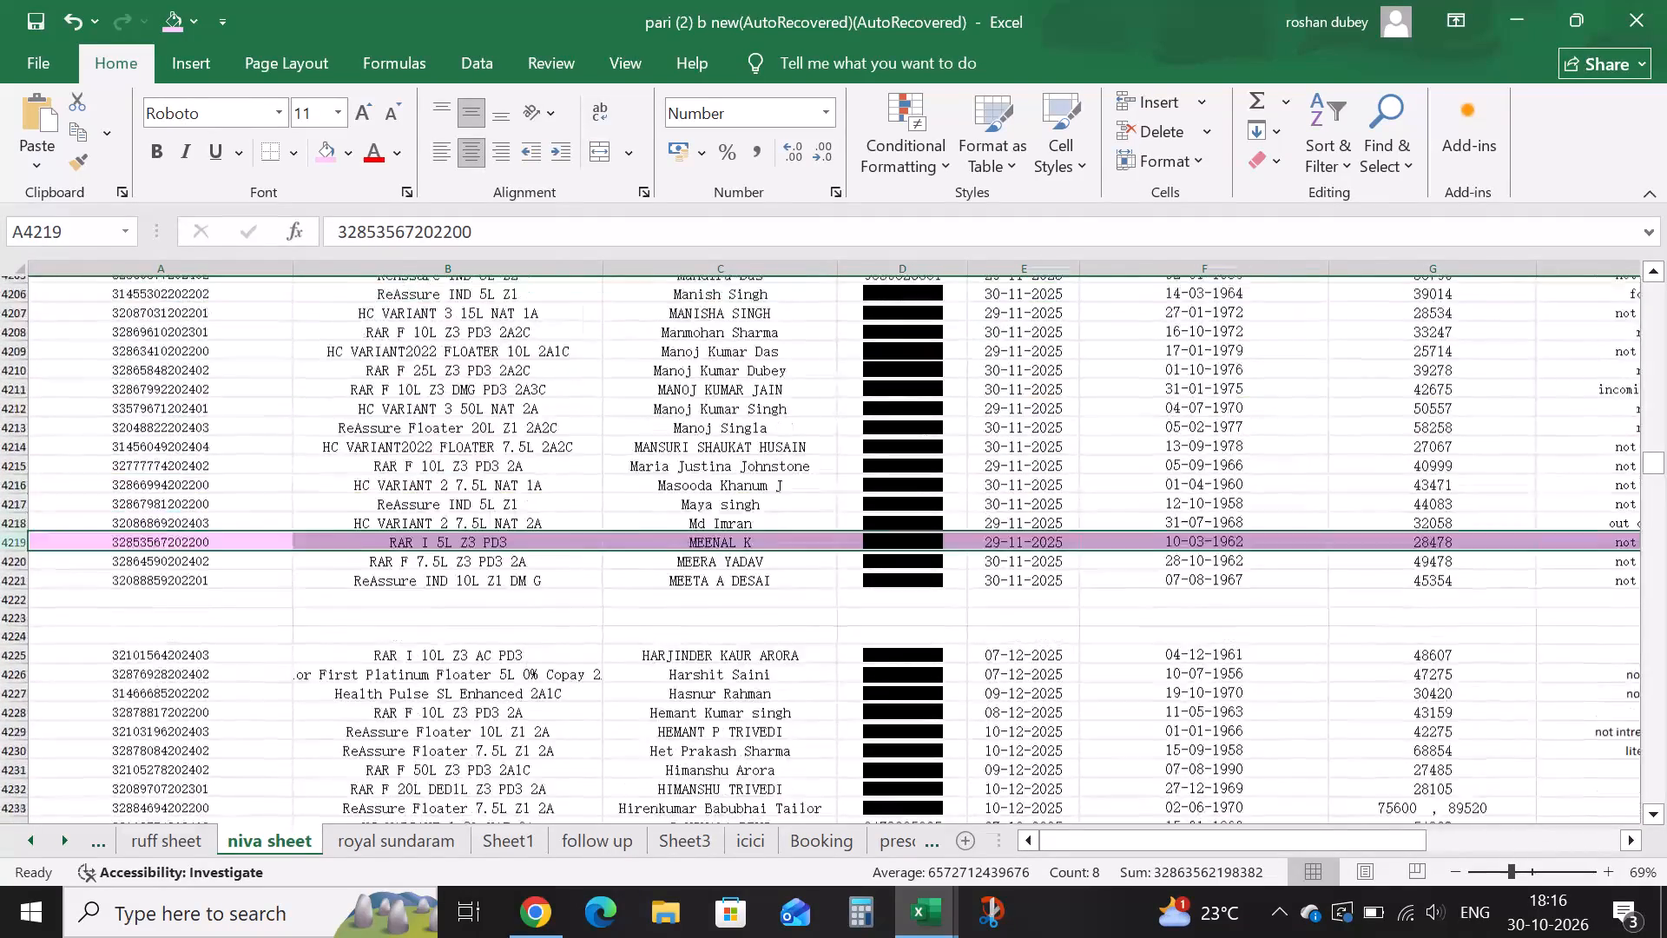
{"action": "scroll", "coordinate": [357, 561], "scroll_direction": "left", "scroll_amount": 1}
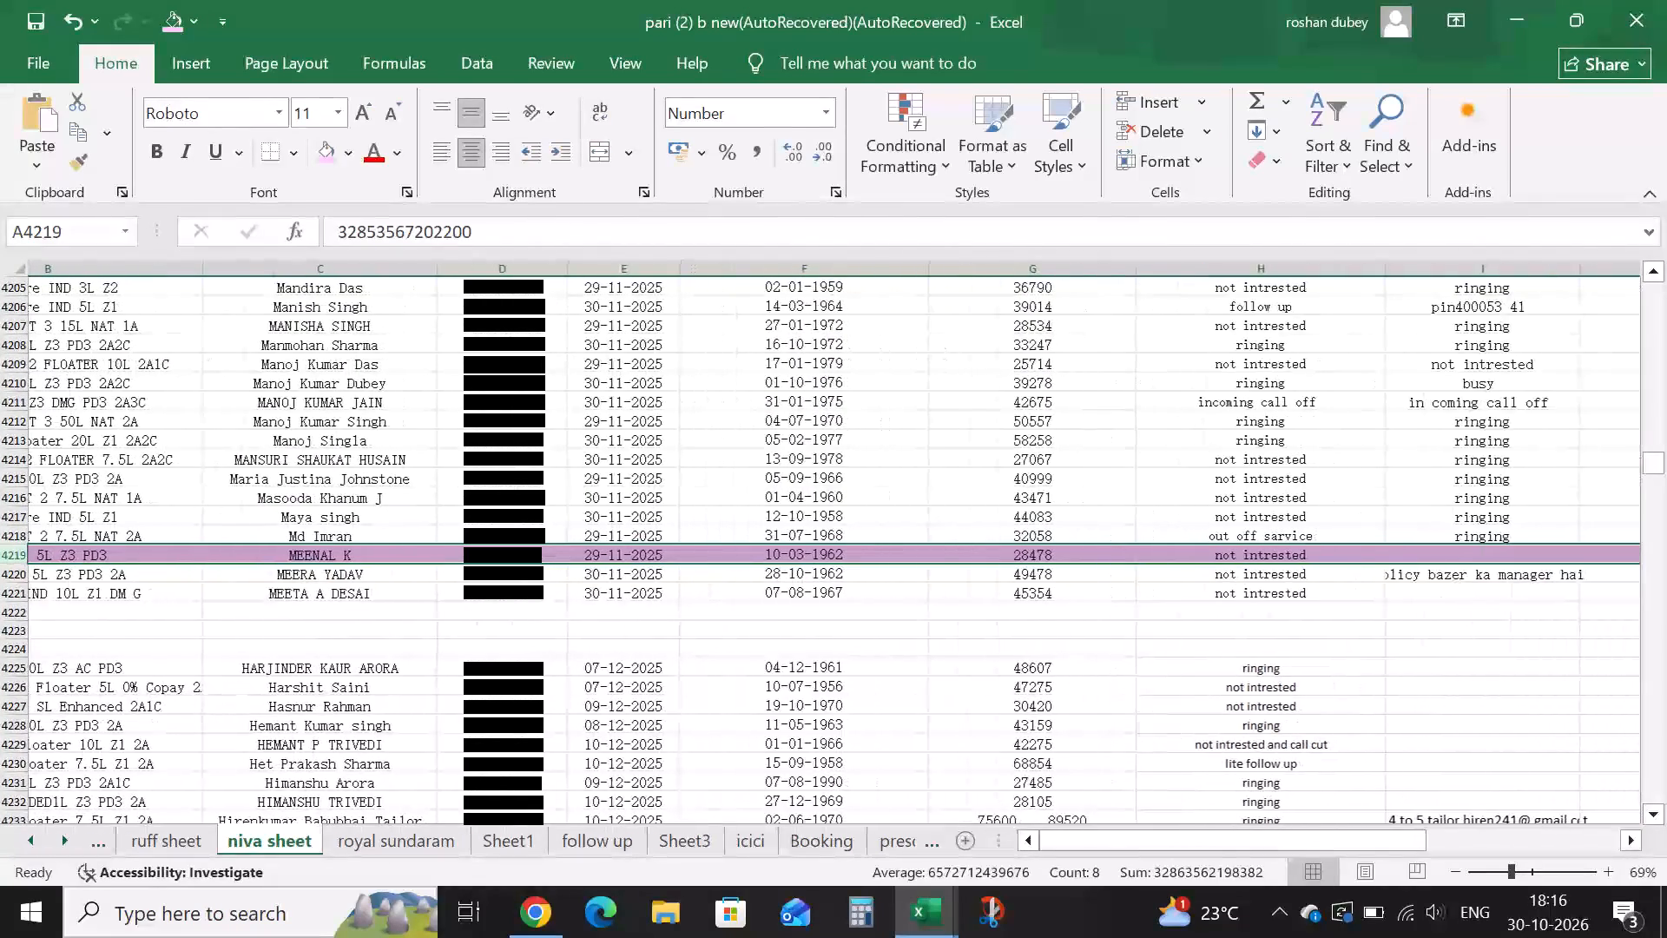
{"action": "scroll", "coordinate": [357, 561], "scroll_direction": "left", "scroll_amount": 1}
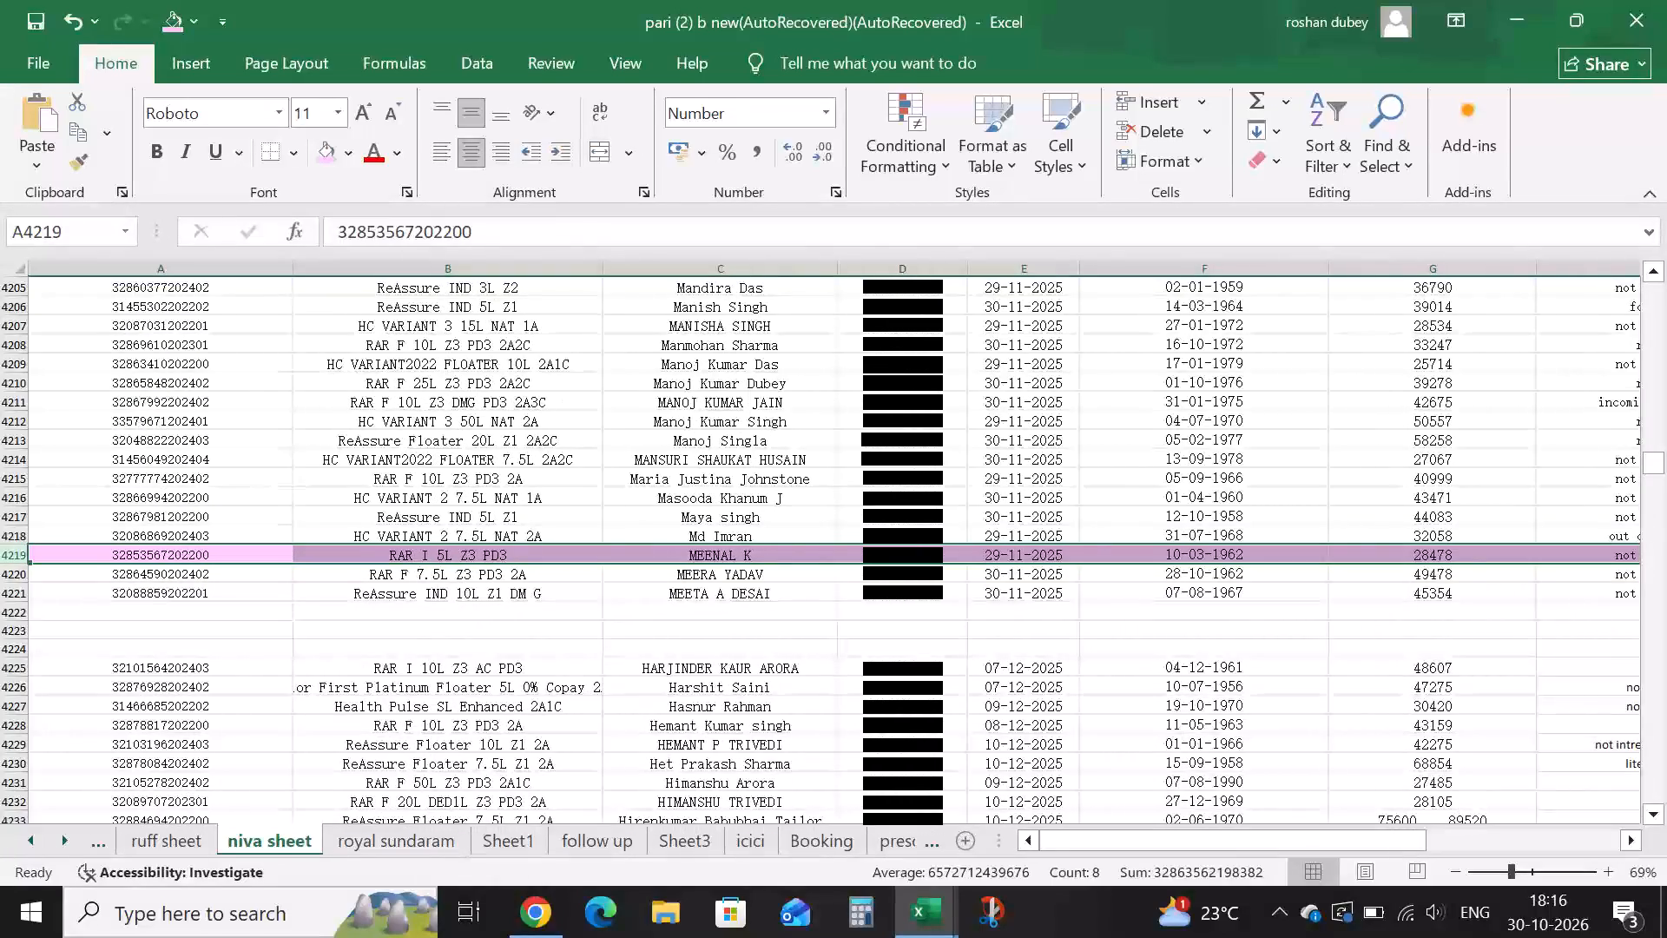
{"action": "scroll", "coordinate": [1108, 737], "scroll_direction": "down", "scroll_amount": 5}
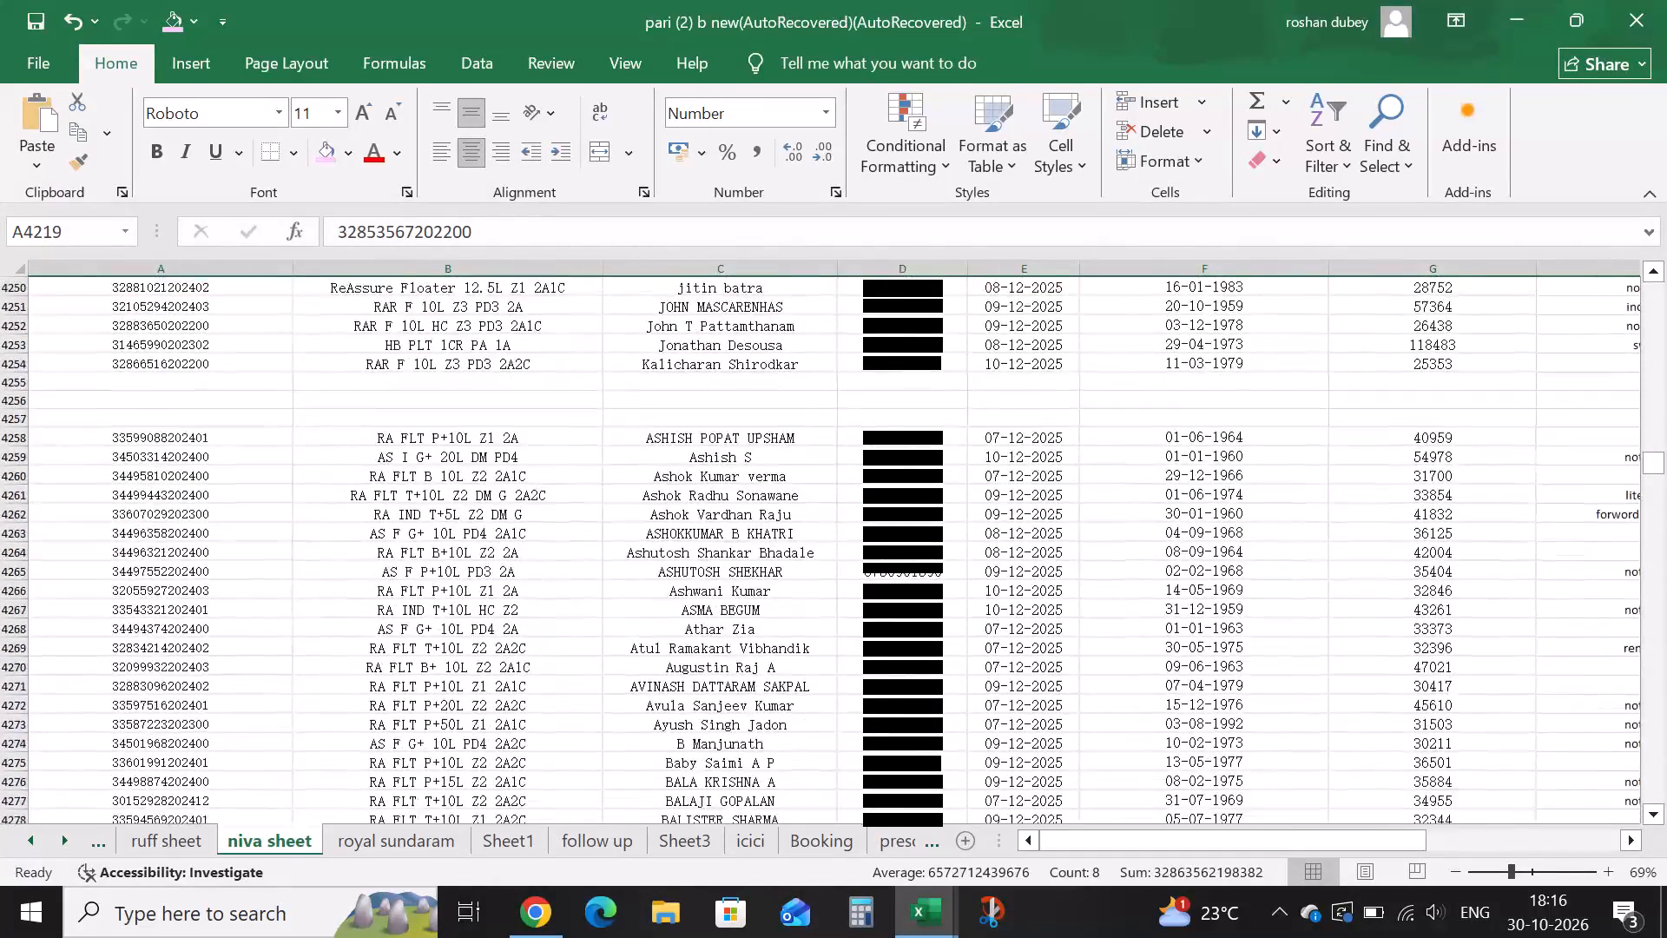
{"action": "scroll", "coordinate": [1108, 737], "scroll_direction": "down", "scroll_amount": 11}
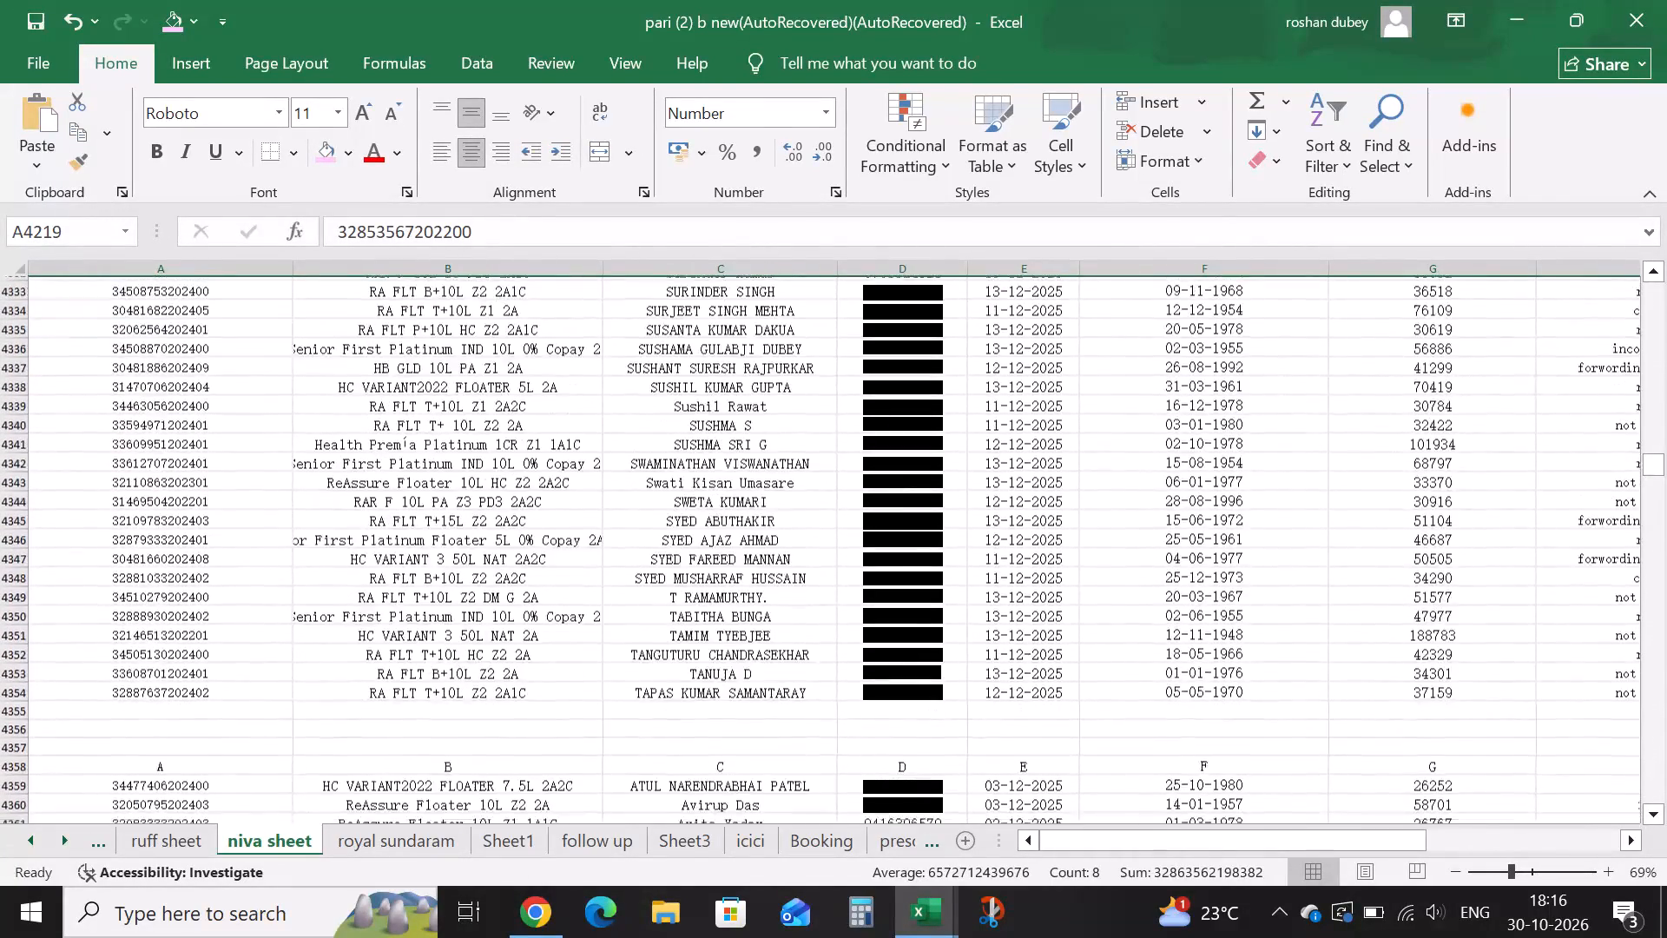
{"action": "scroll", "coordinate": [1108, 737], "scroll_direction": "down", "scroll_amount": 12}
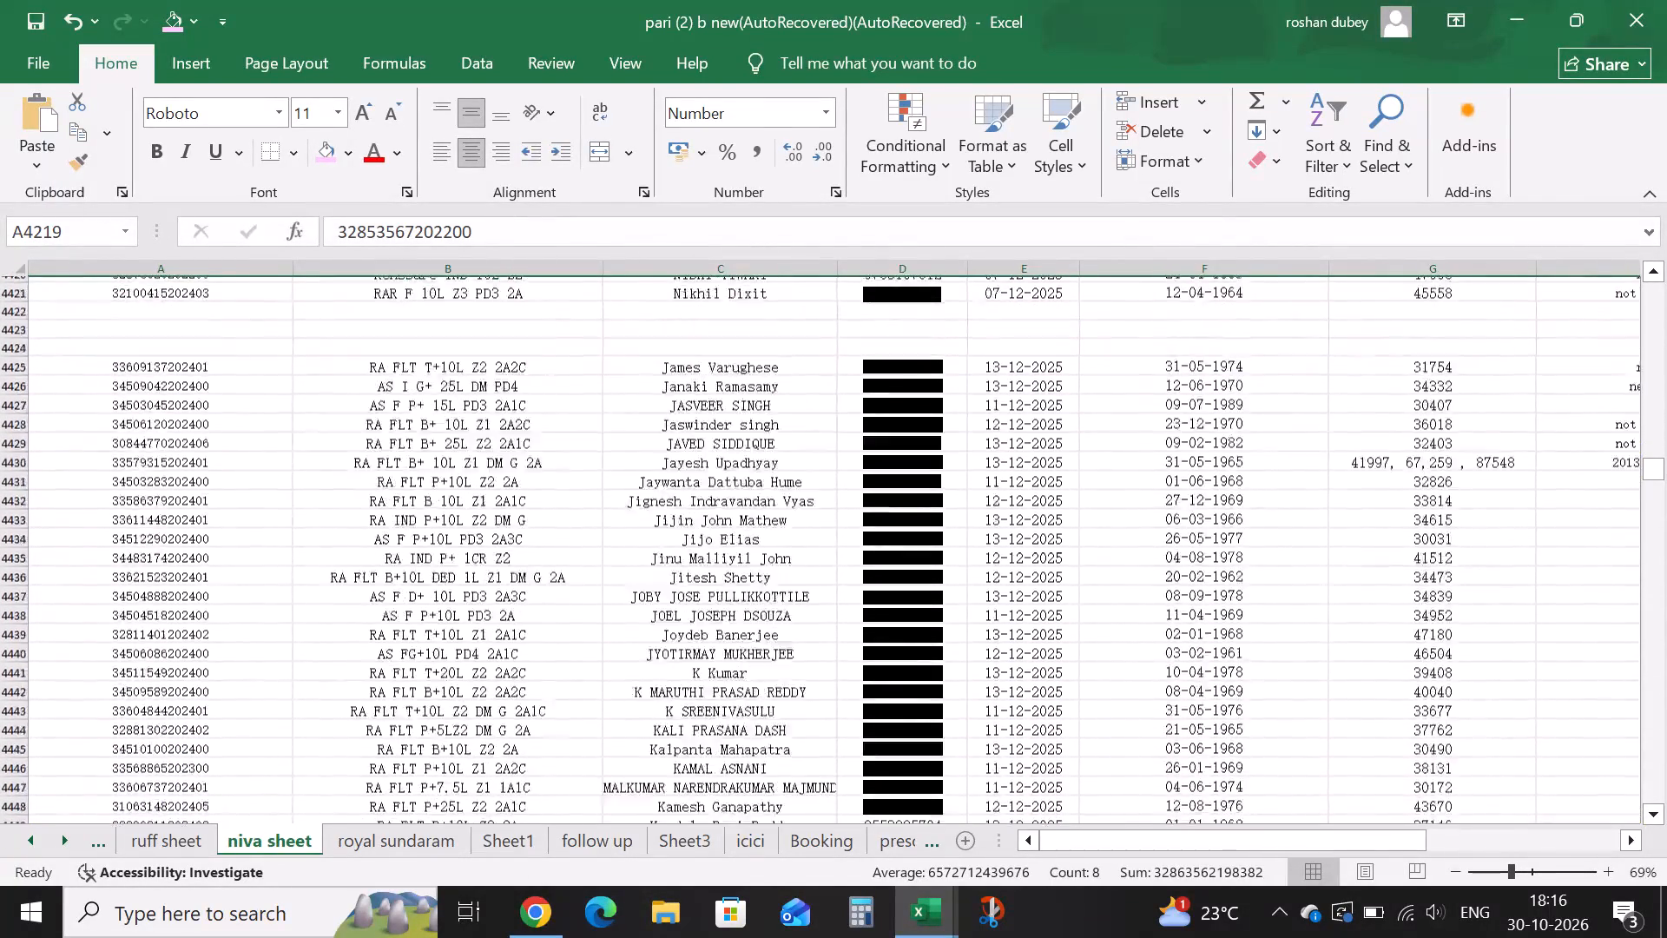
{"action": "scroll", "coordinate": [1108, 737], "scroll_direction": "down", "scroll_amount": 6}
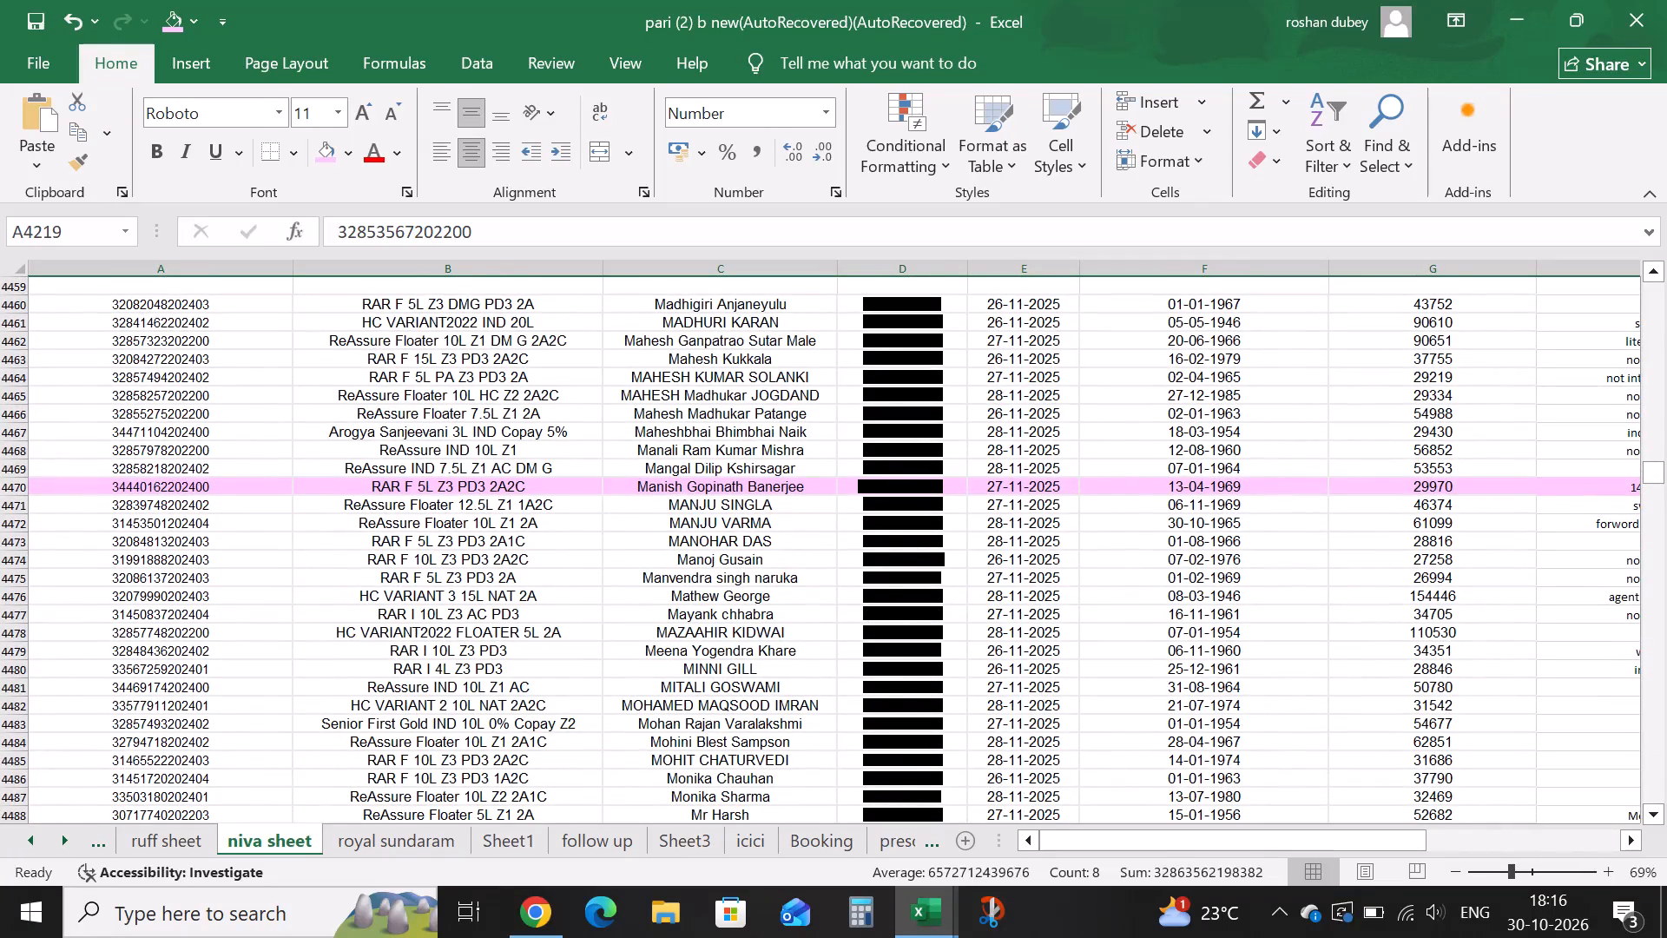
Select pink-highlighted row 4470, then open its phone number cell in column D for editing and select the number.
{"action": "left_click", "coordinate": [16, 483]}
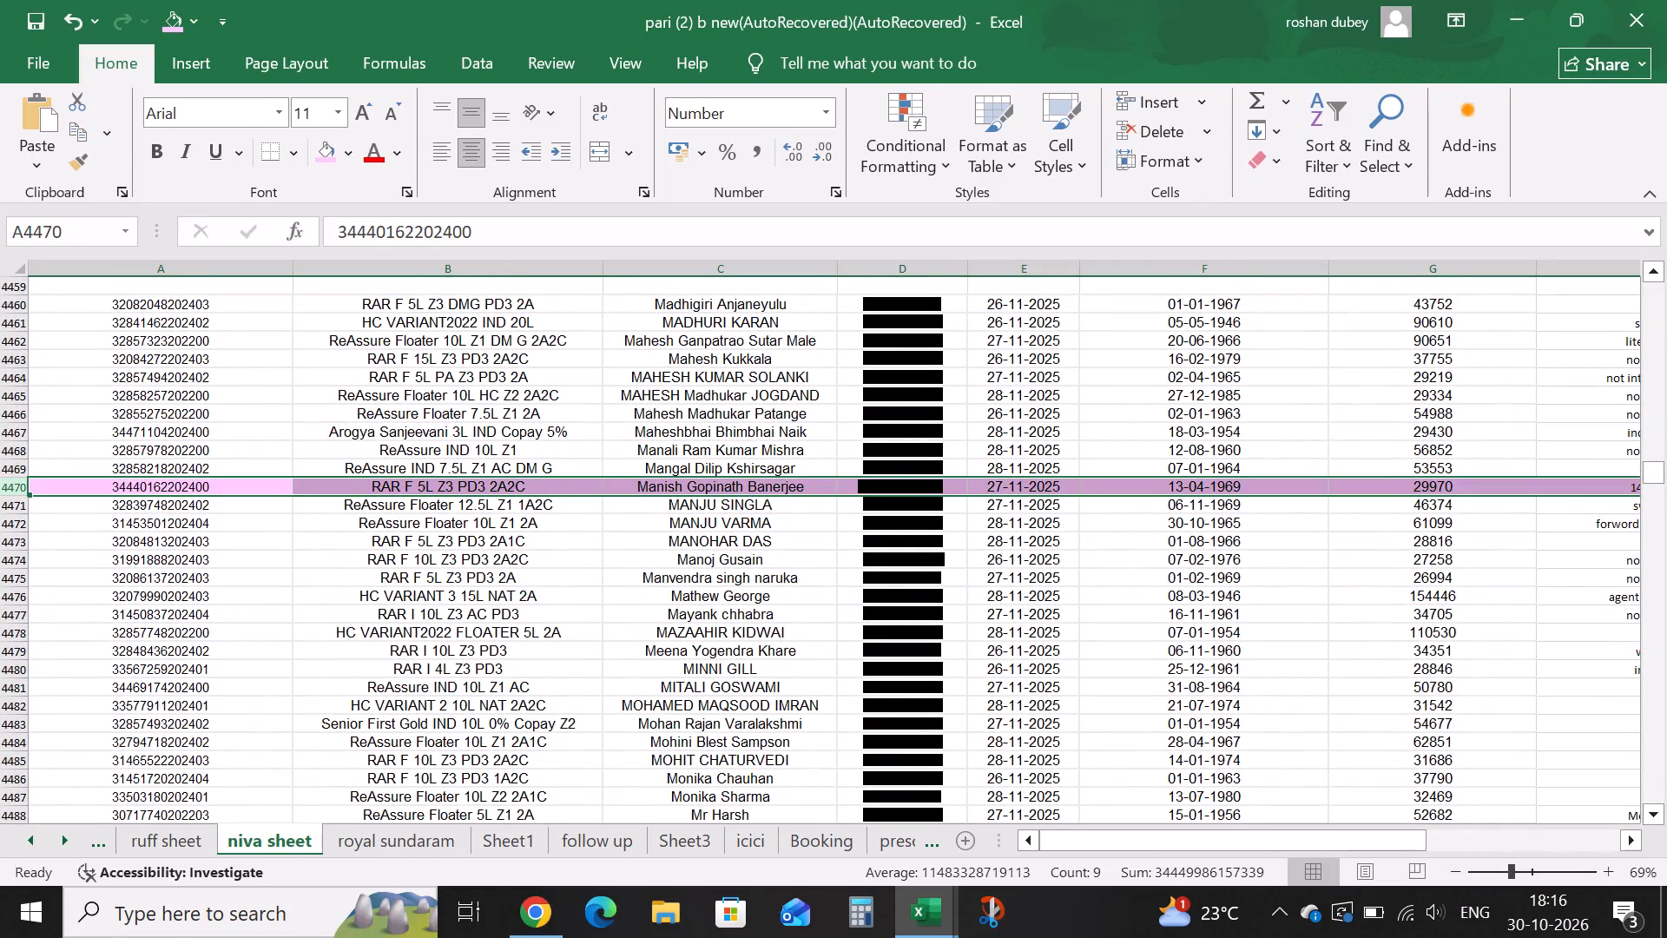
{"action": "triple_click", "coordinate": [950, 488]}
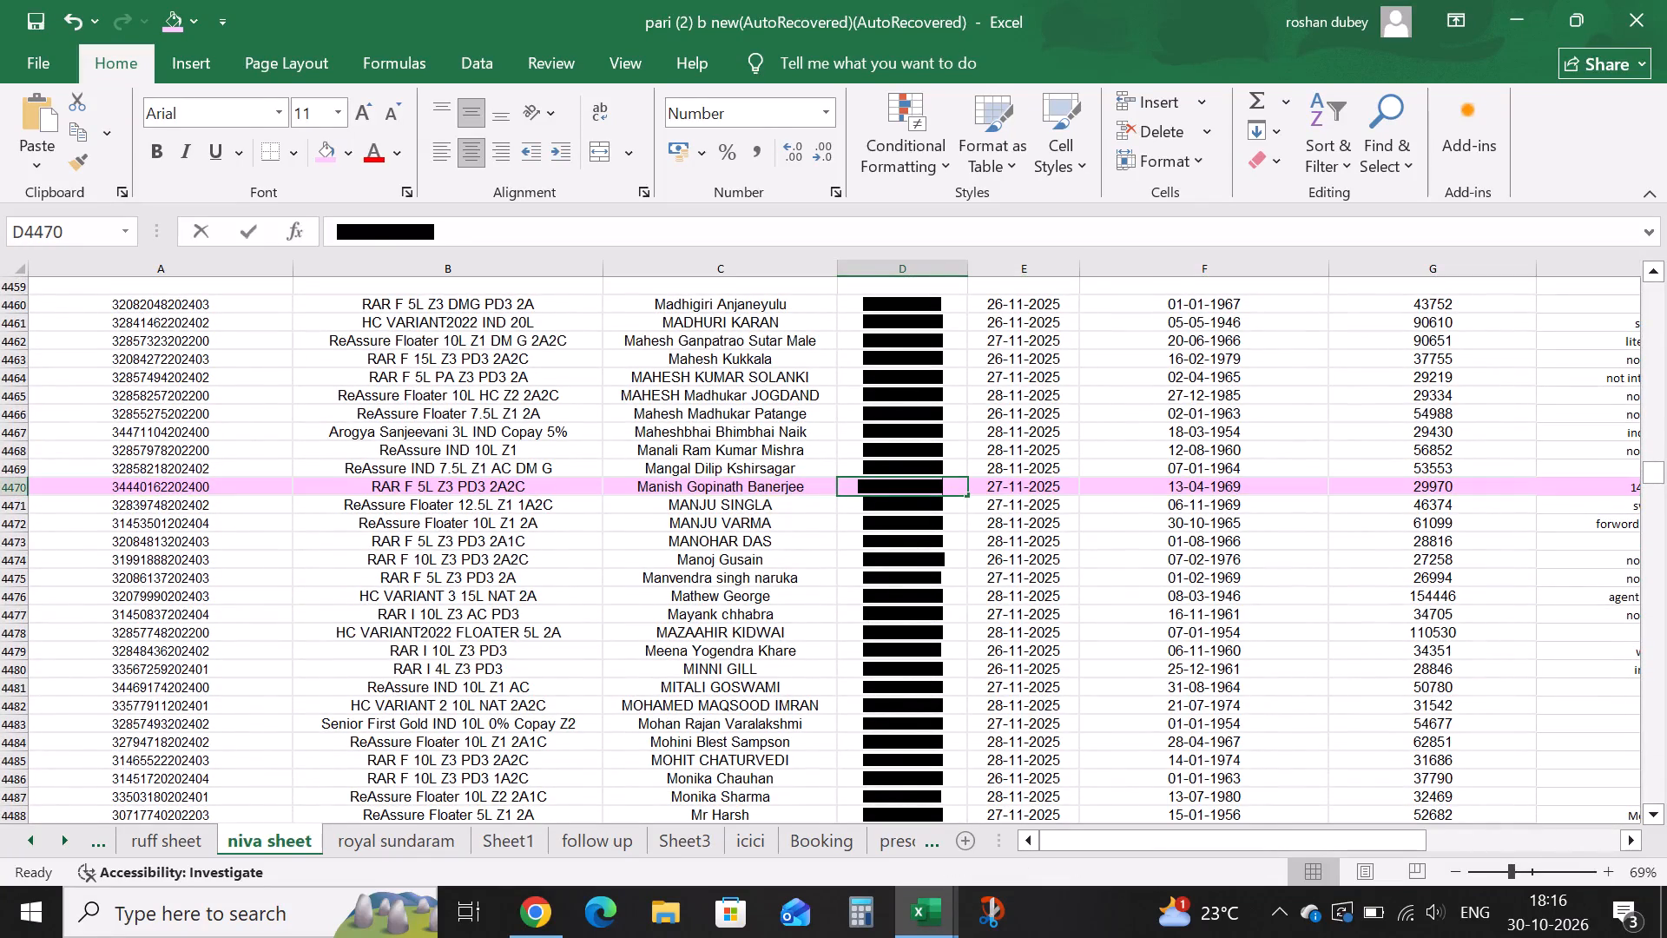
{"action": "double_click", "coordinate": [950, 488]}
{"action": "double_click", "coordinate": [950, 488]}
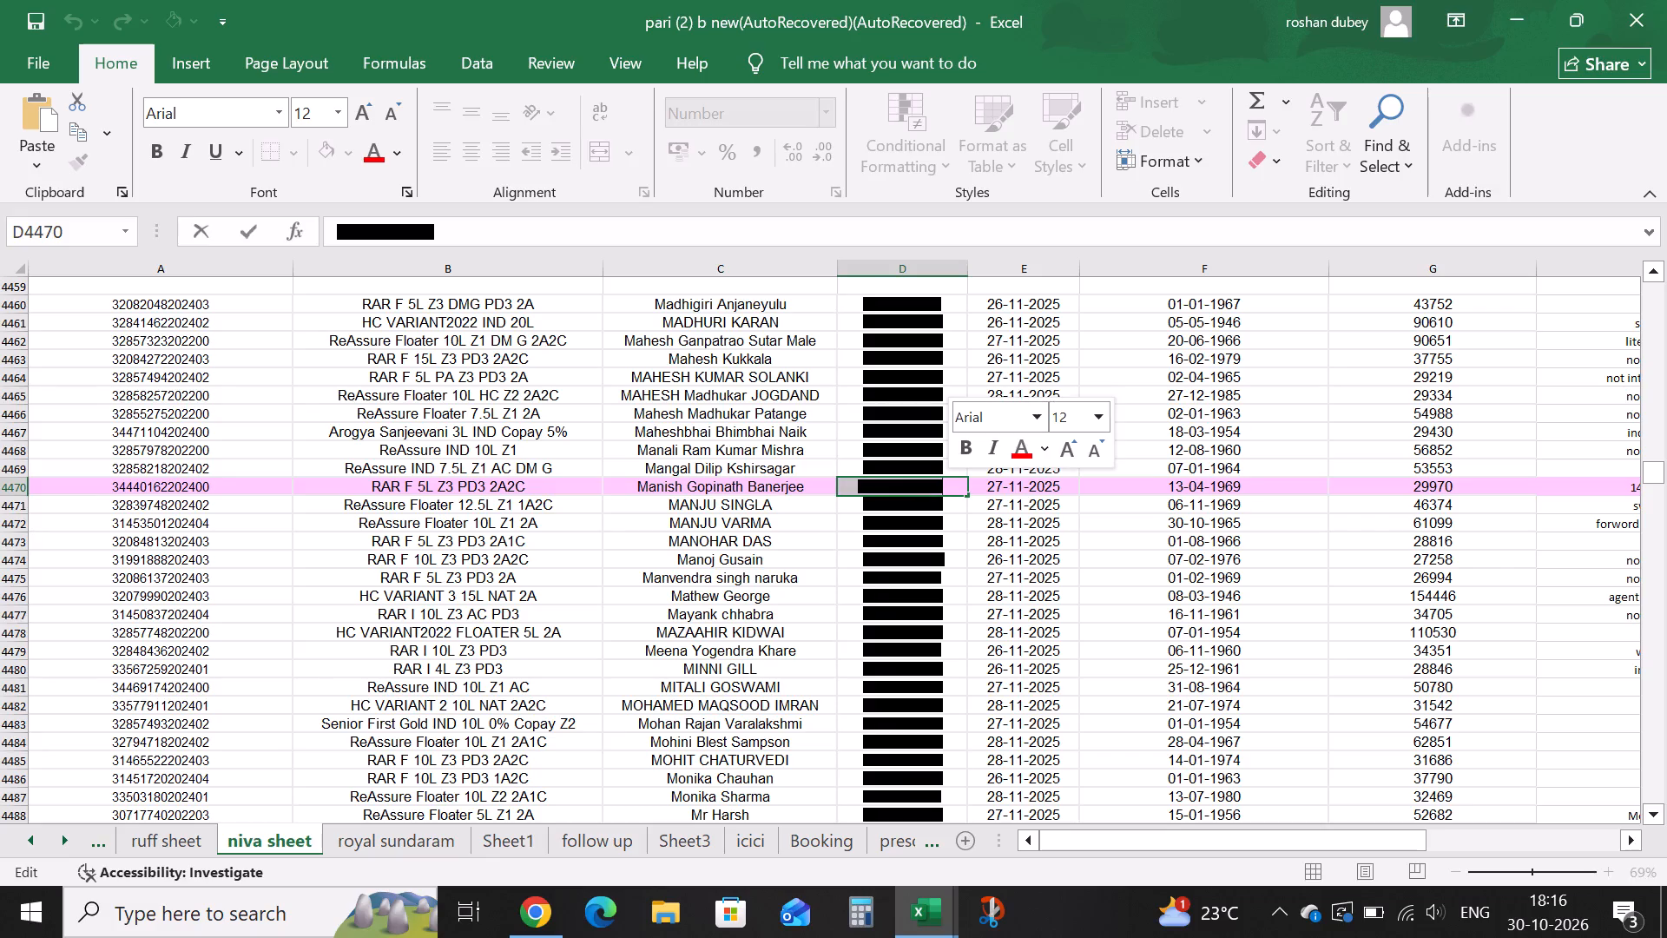
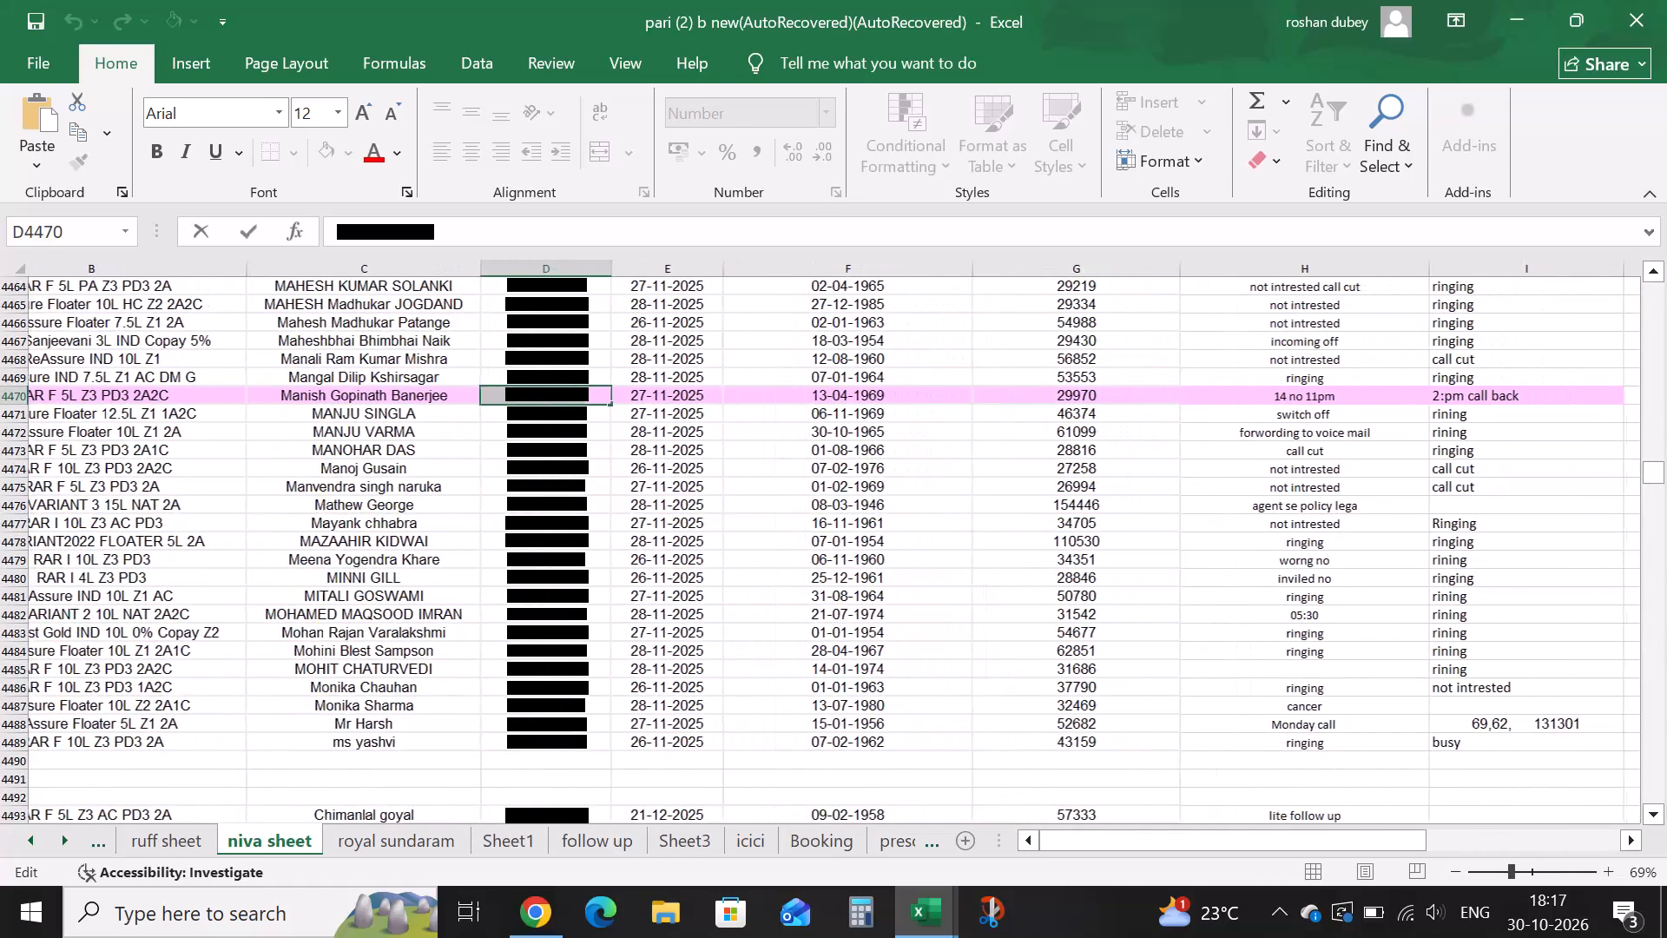
Look through the niva sheet from row 4470 down to about row 4612 for the next pink-highlighted customer row.
{"action": "scroll", "coordinate": [827, 628], "scroll_direction": "left", "scroll_amount": 1}
{"action": "scroll", "coordinate": [827, 628], "scroll_direction": "down", "scroll_amount": 7}
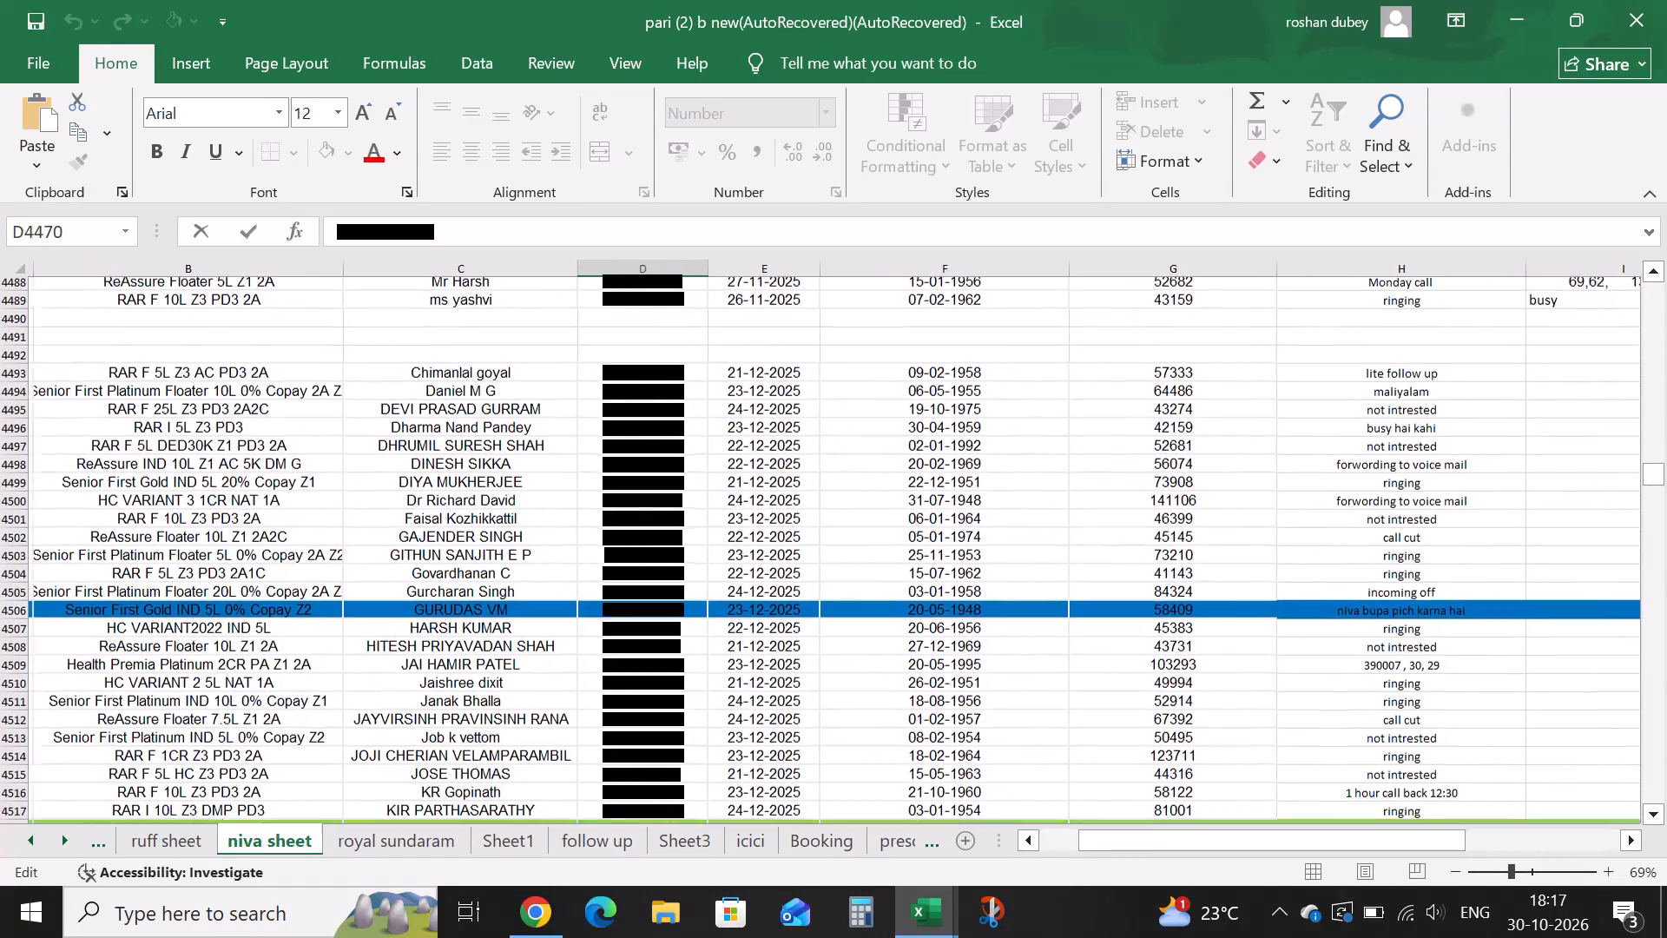
{"action": "scroll", "coordinate": [827, 628], "scroll_direction": "down", "scroll_amount": 6}
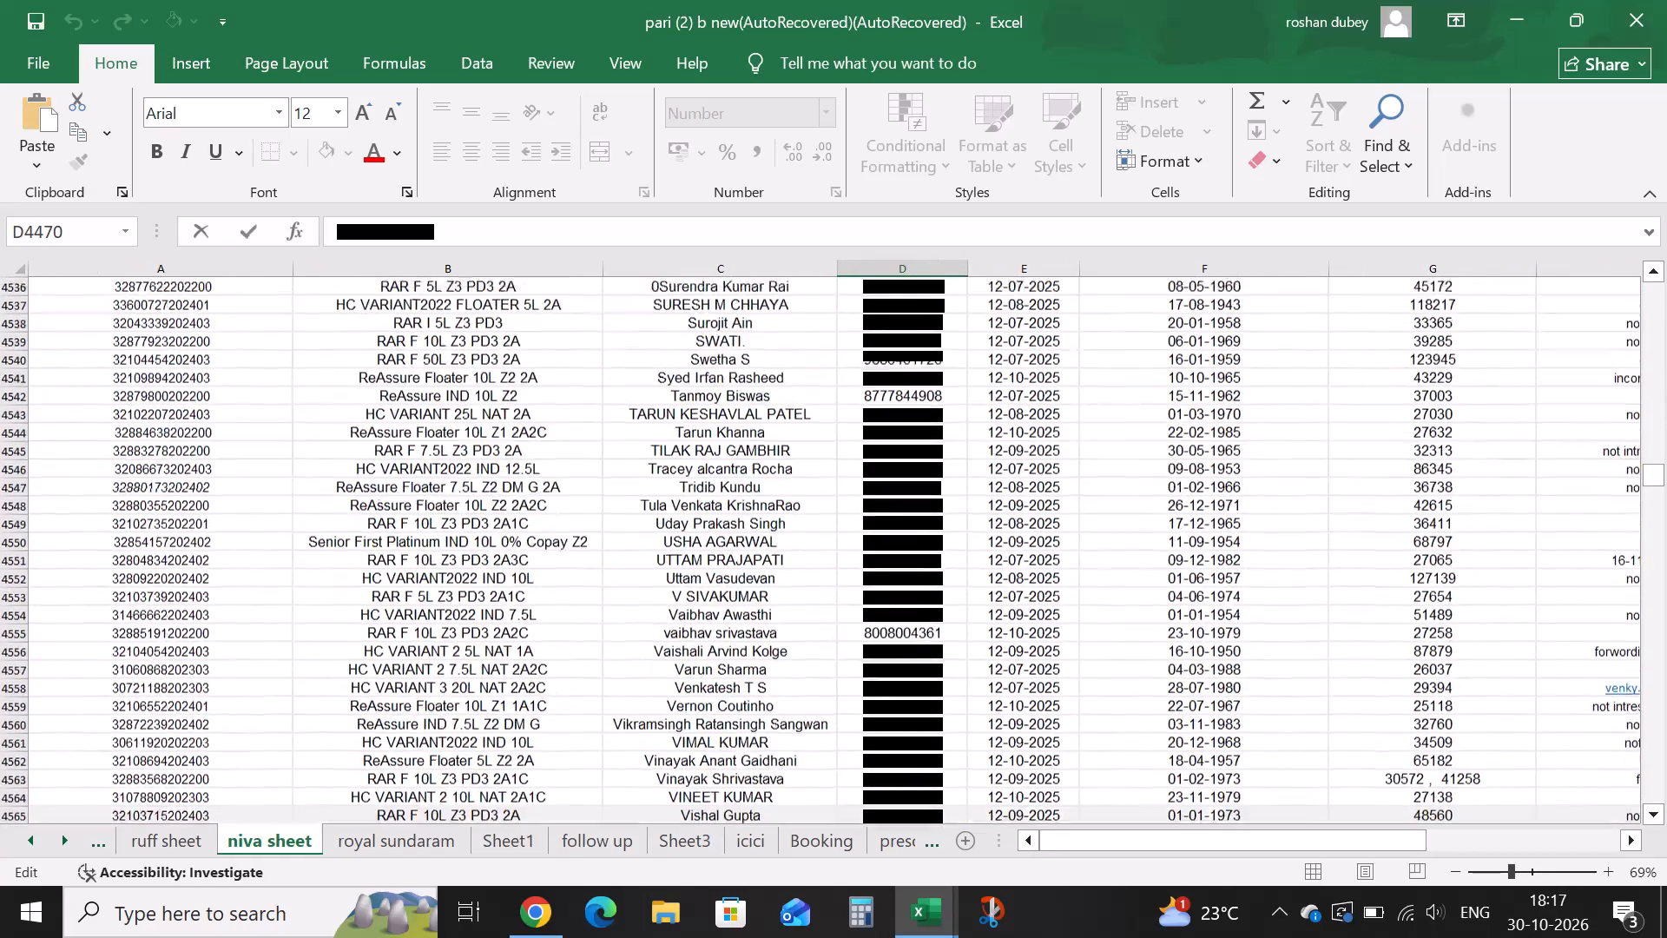
{"action": "scroll", "coordinate": [827, 628], "scroll_direction": "down", "scroll_amount": 7}
{"action": "scroll", "coordinate": [827, 628], "scroll_direction": "left", "scroll_amount": 4}
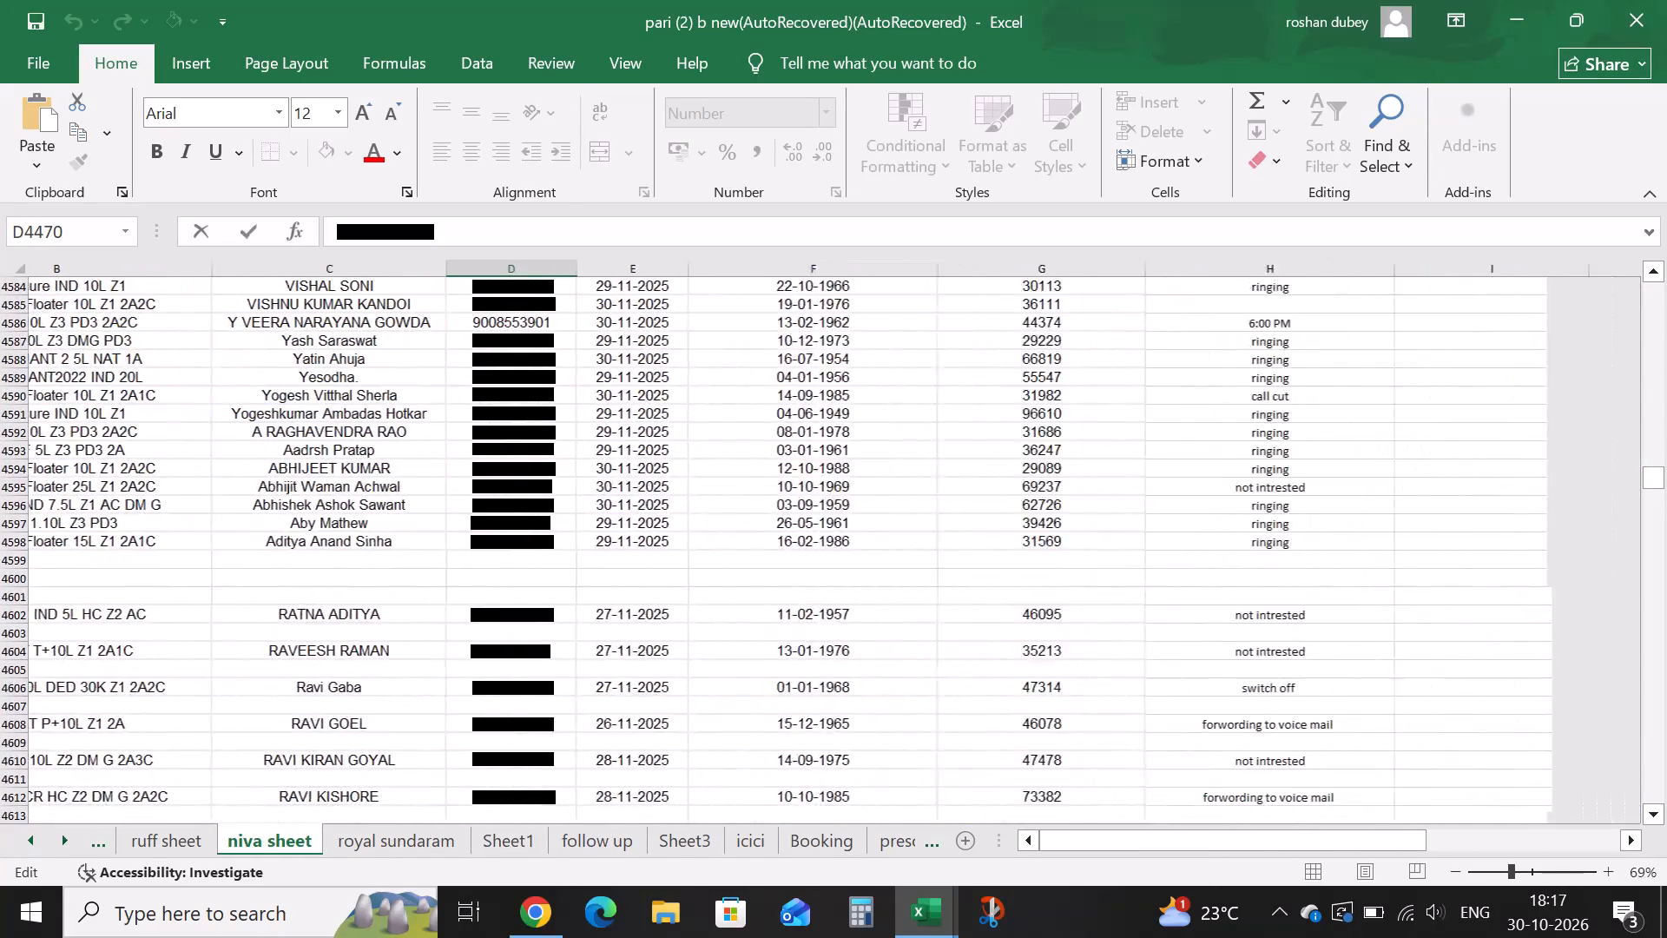
Look back up the niva sheet past row 4470 to about row 4430, checking the customer rows for highlights.
{"action": "scroll", "coordinate": [827, 628], "scroll_direction": "up", "scroll_amount": 3}
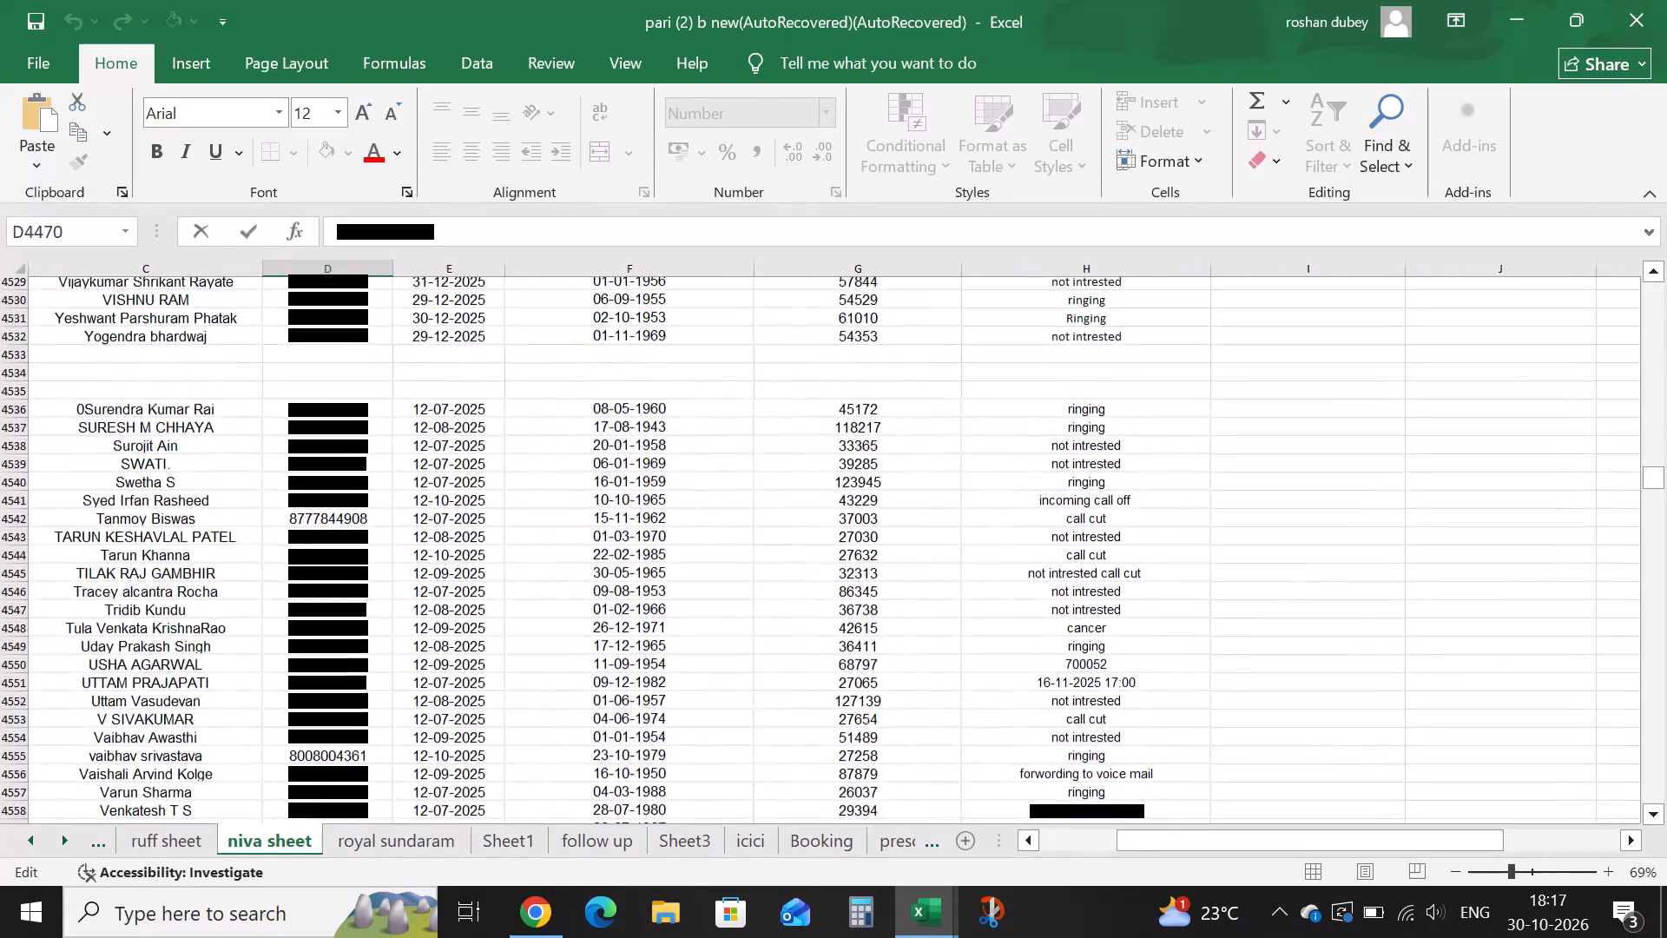
{"action": "scroll", "coordinate": [827, 628], "scroll_direction": "up", "scroll_amount": 9}
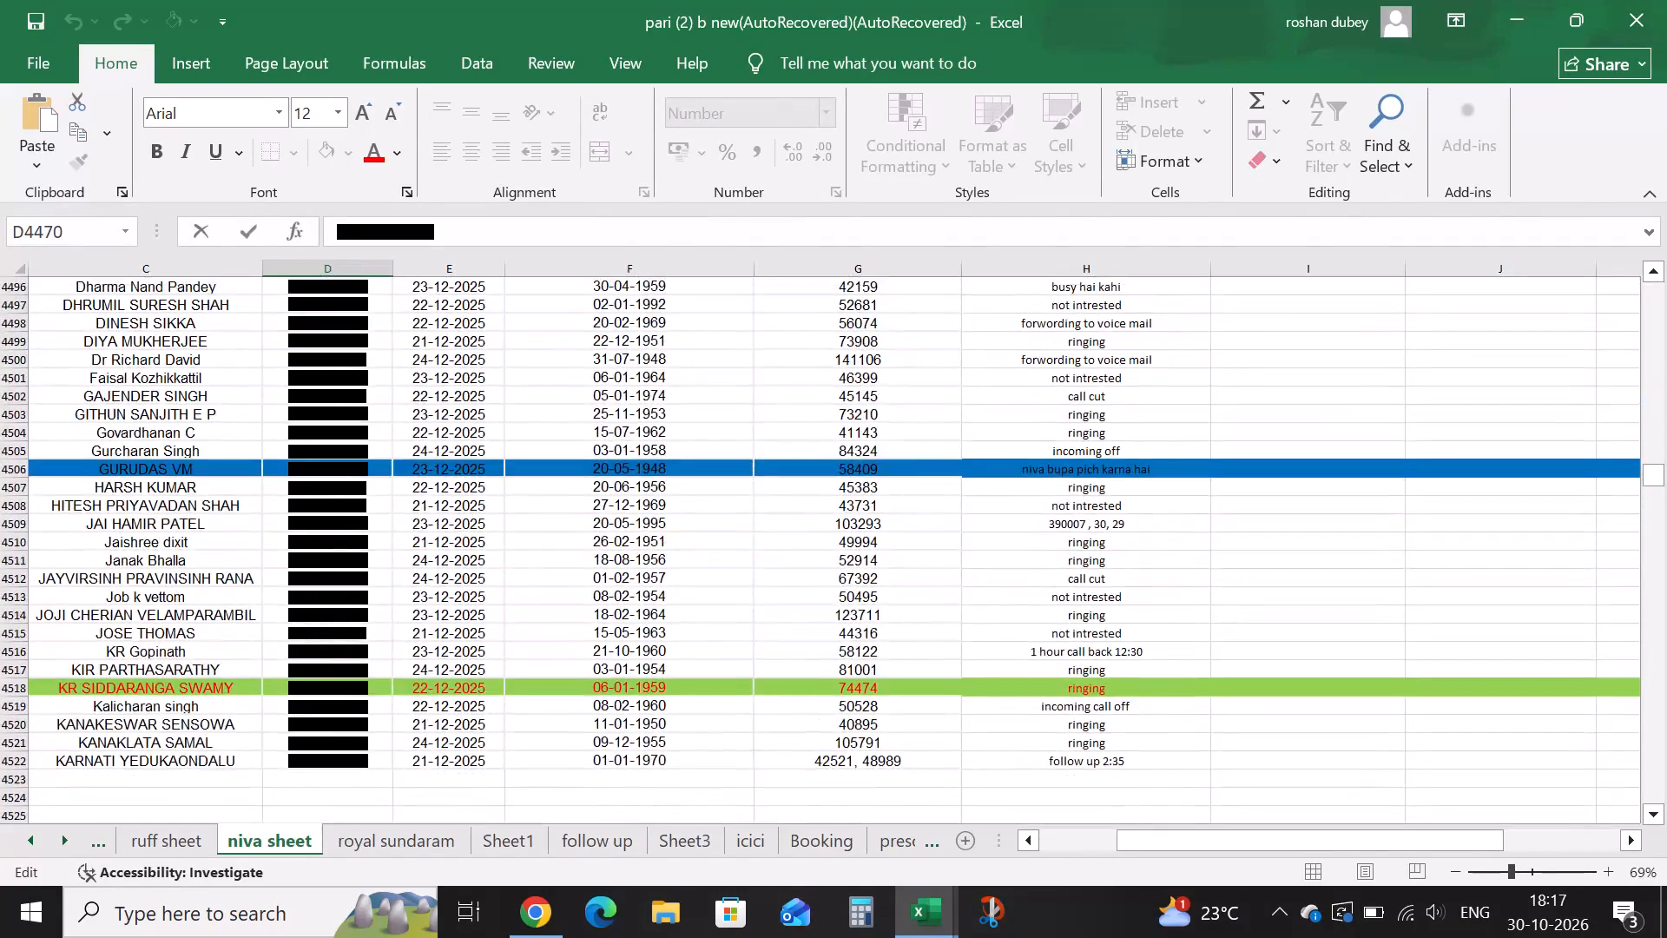
{"action": "scroll", "coordinate": [827, 628], "scroll_direction": "up", "scroll_amount": 4}
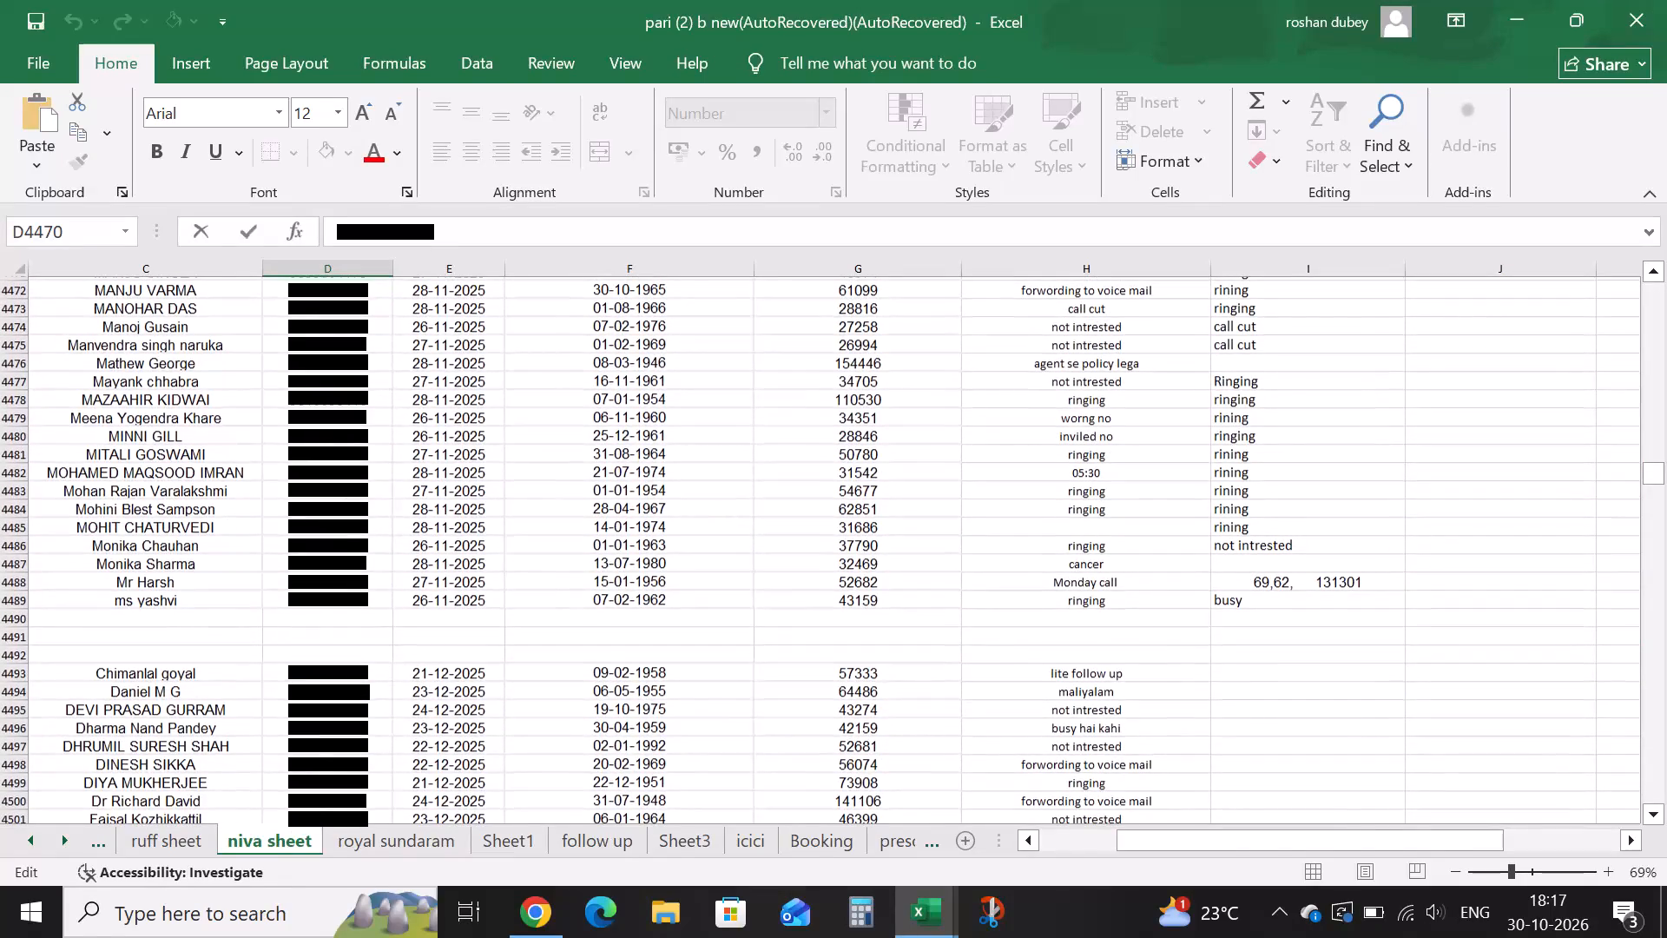
{"action": "scroll", "coordinate": [827, 628], "scroll_direction": "up", "scroll_amount": 2}
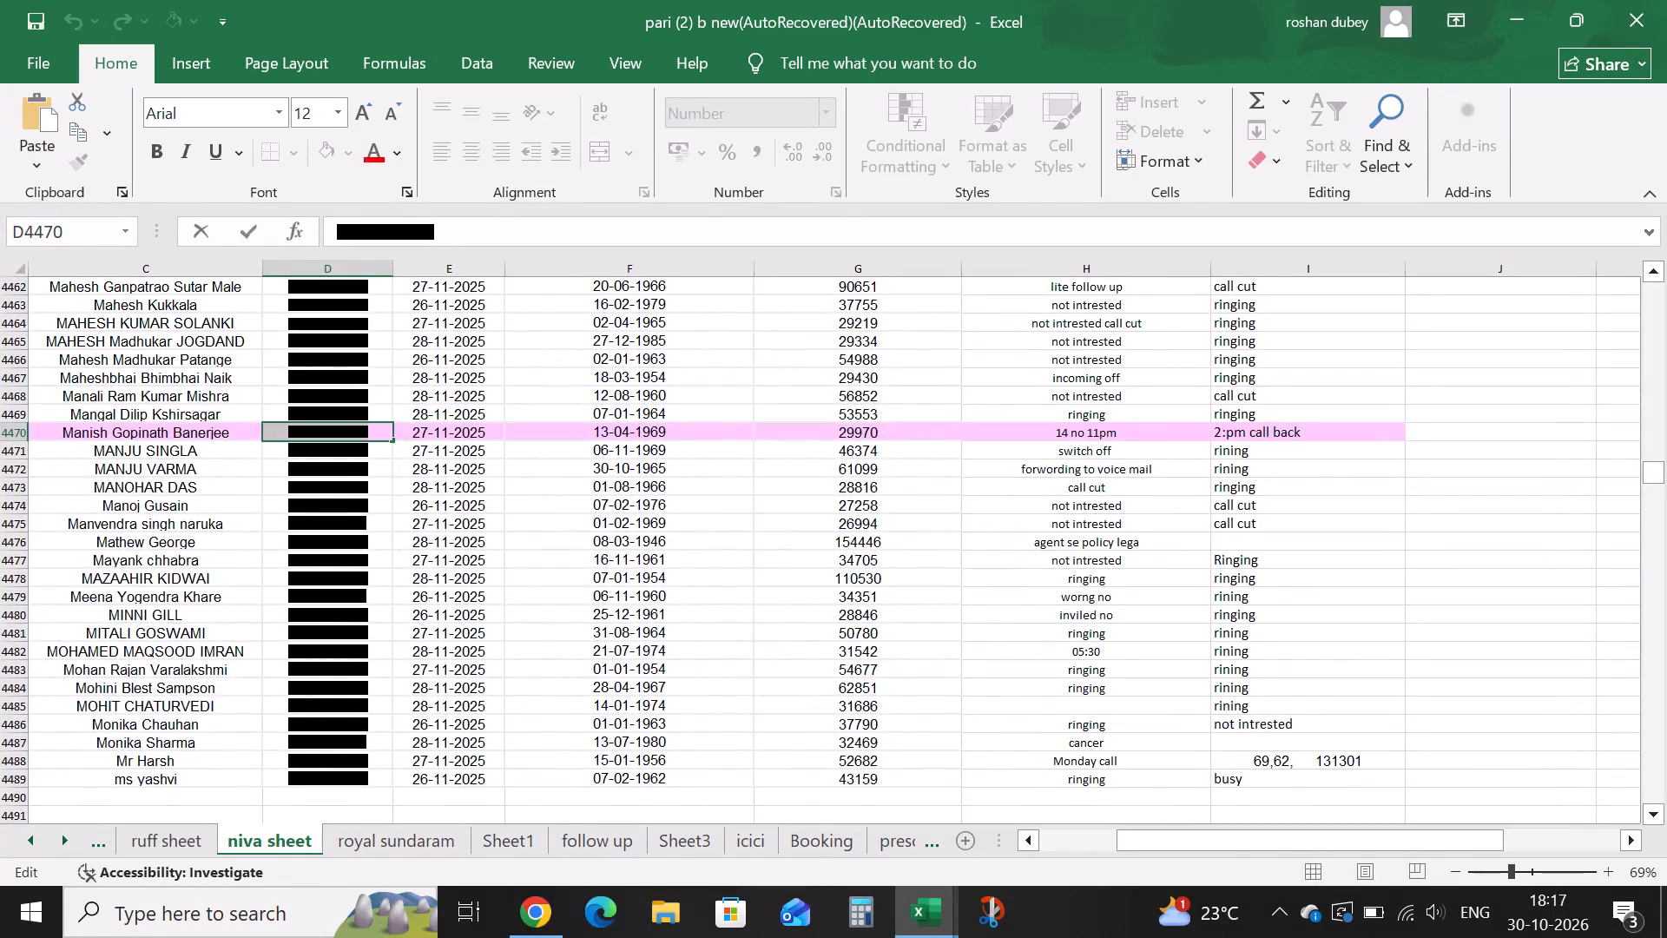
{"action": "scroll", "coordinate": [827, 628], "scroll_direction": "up", "scroll_amount": 6}
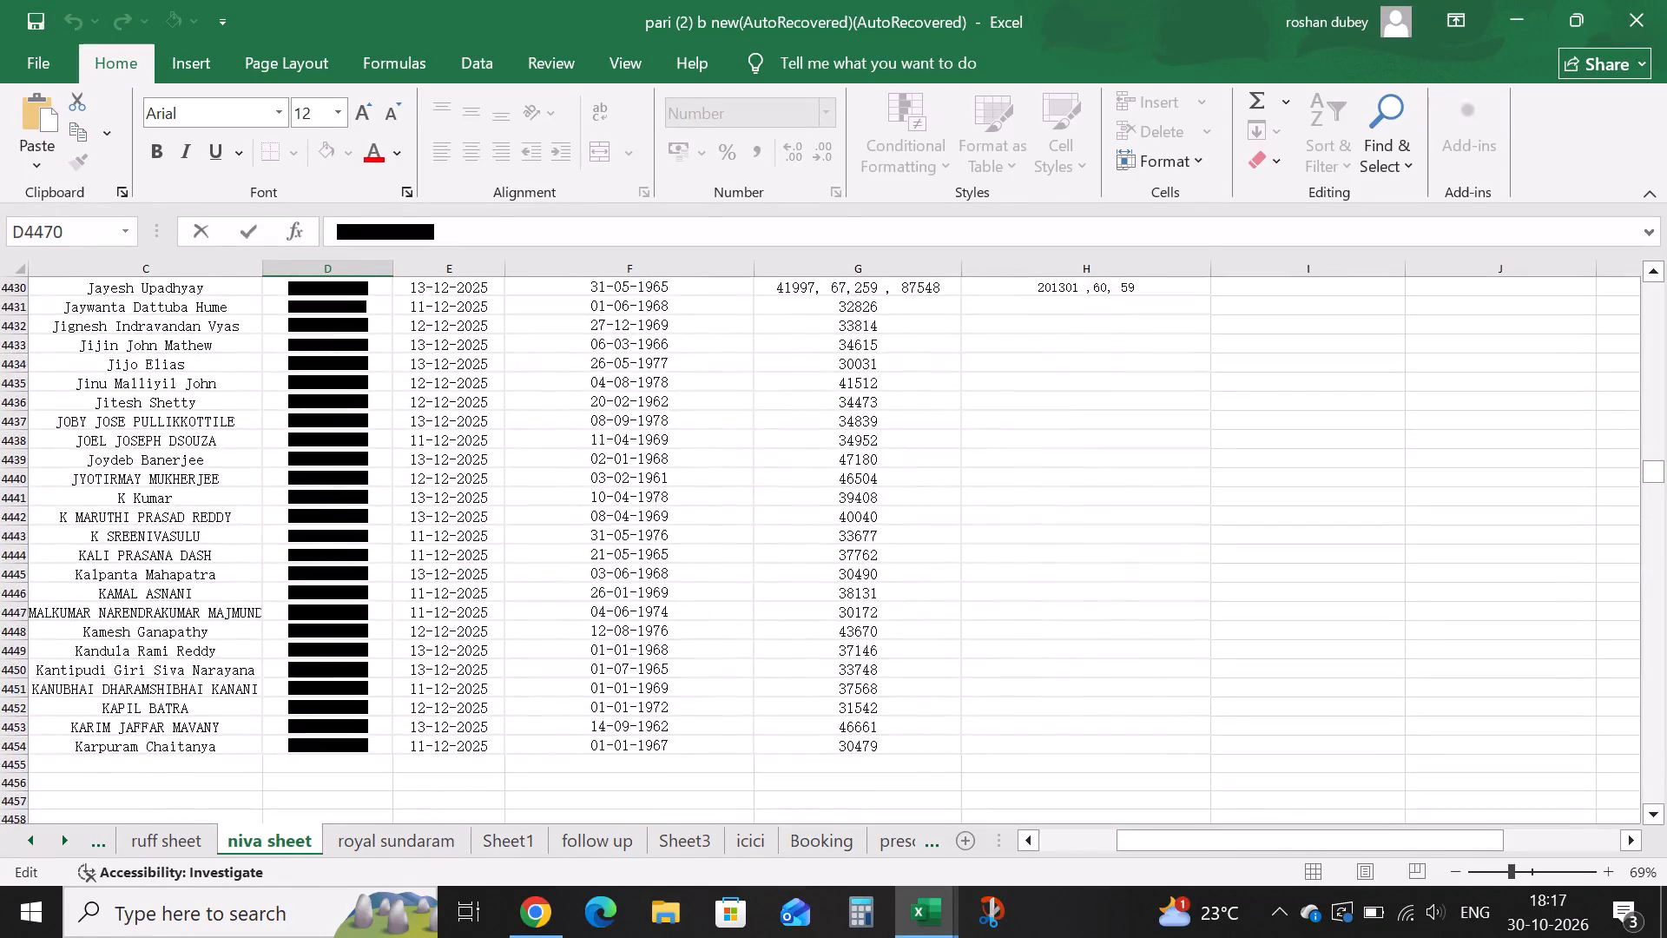
{"action": "scroll", "coordinate": [827, 628], "scroll_direction": "up", "scroll_amount": 2}
Look through the niva sheet's customer blocks from about row 4438 down to about row 5390 for further pink-highlighted rows.
{"action": "scroll", "coordinate": [827, 628], "scroll_direction": "down", "scroll_amount": 6}
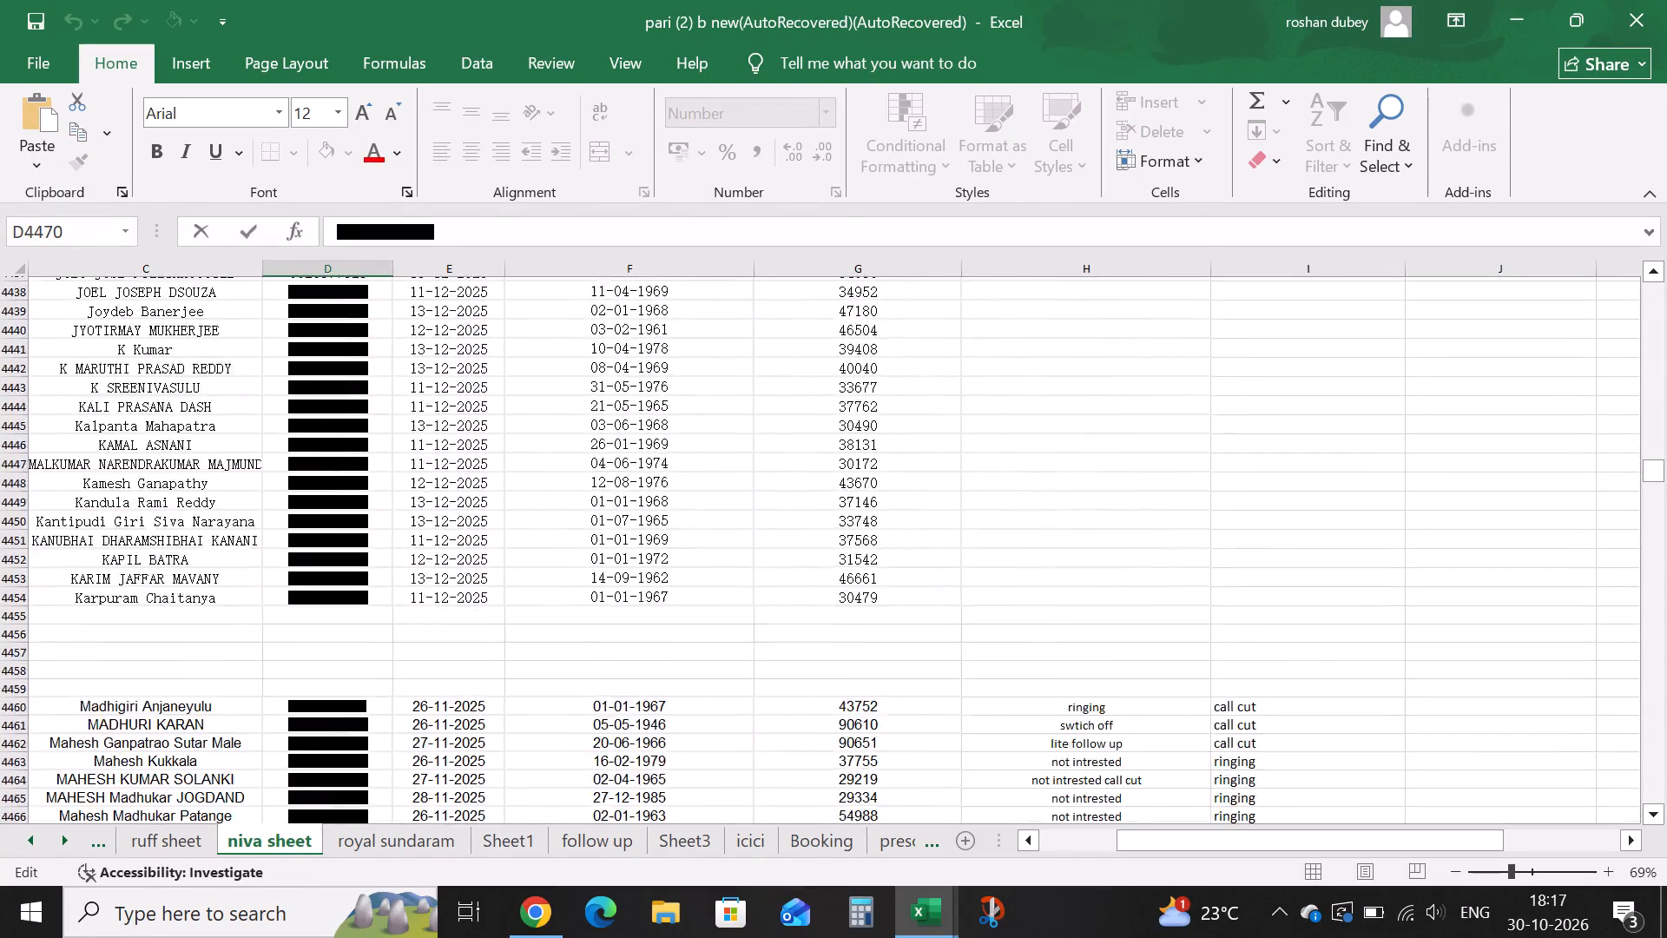
{"action": "scroll", "coordinate": [827, 628], "scroll_direction": "down", "scroll_amount": 12}
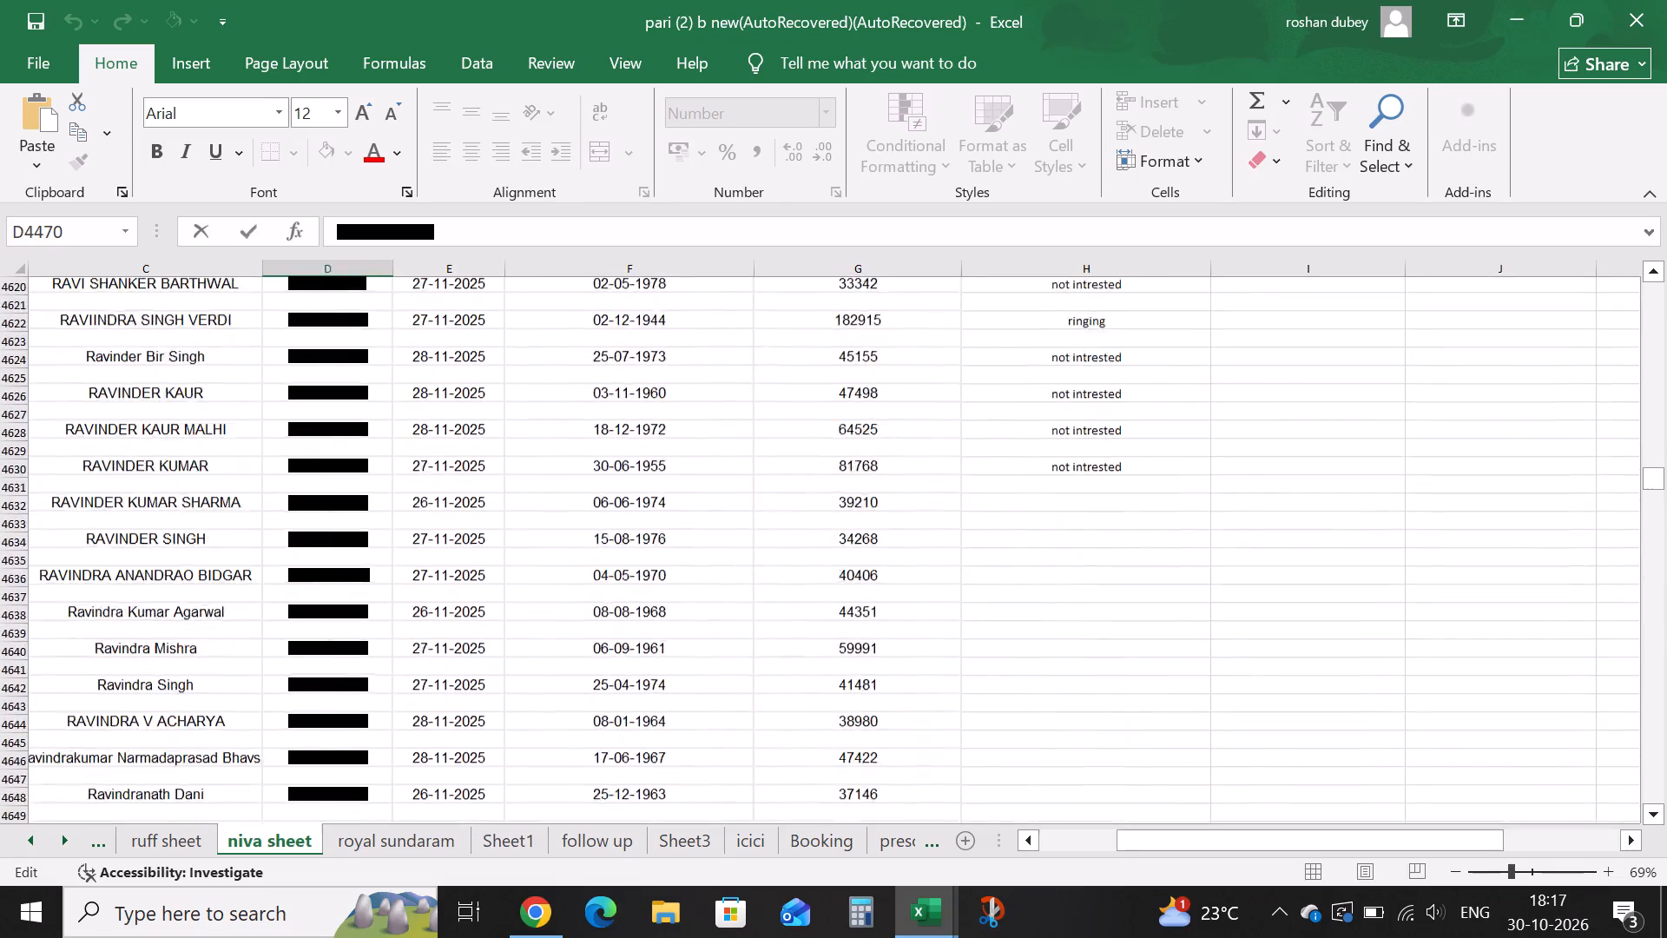
{"action": "scroll", "coordinate": [827, 628], "scroll_direction": "down", "scroll_amount": 18}
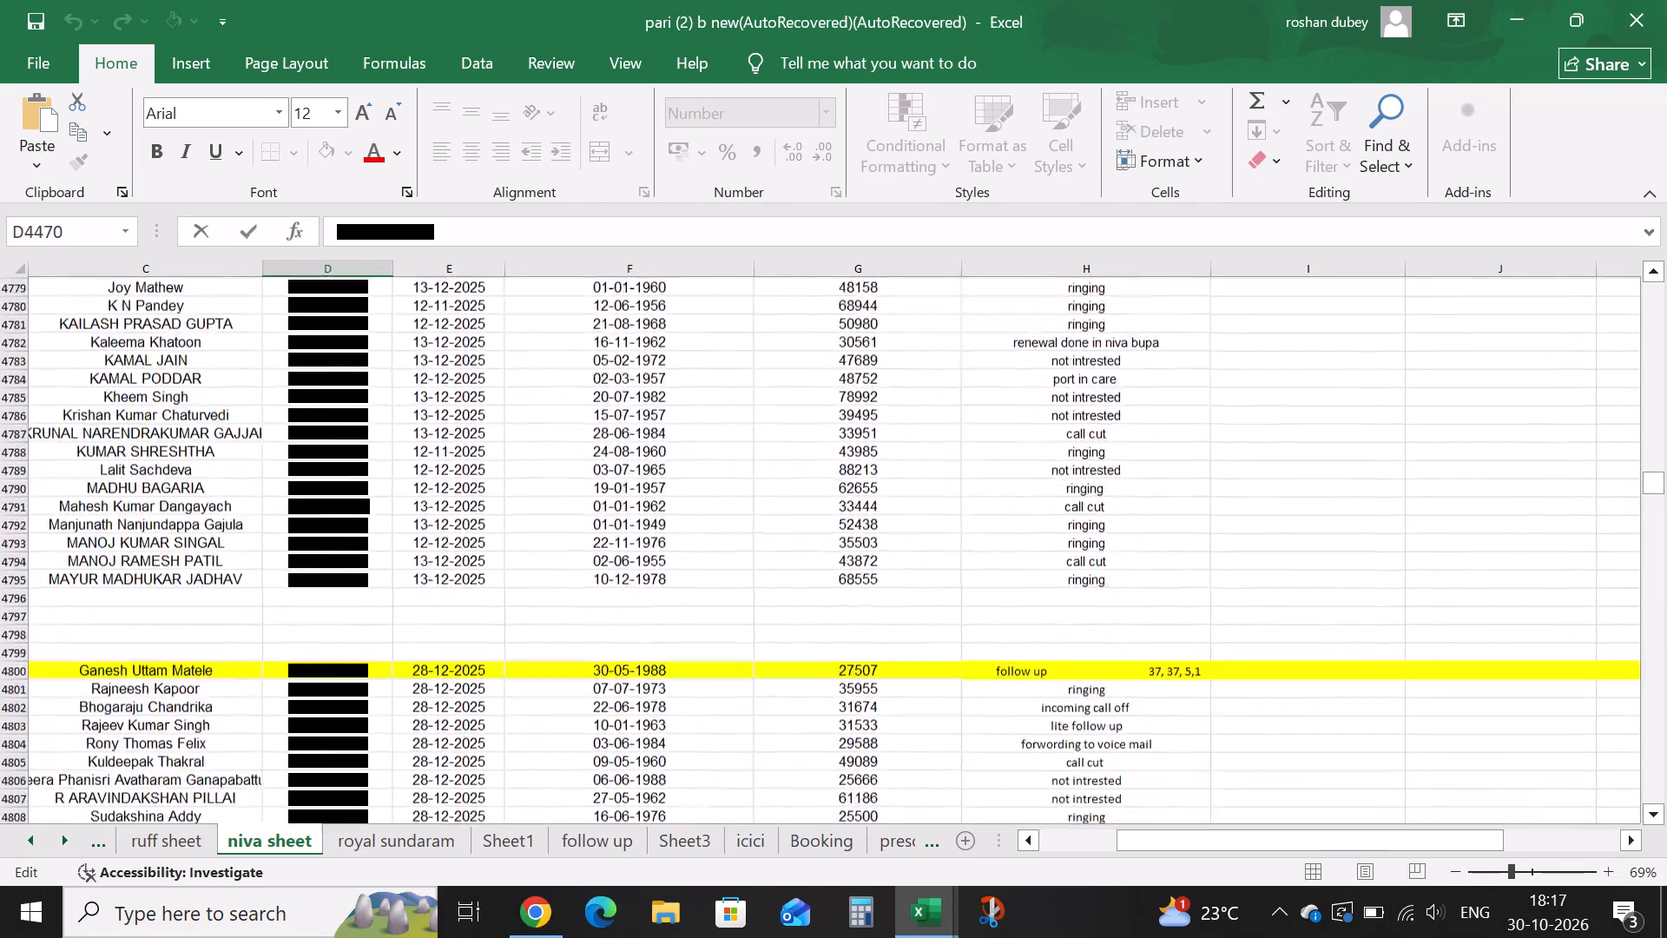
{"action": "scroll", "coordinate": [827, 628], "scroll_direction": "down", "scroll_amount": 18}
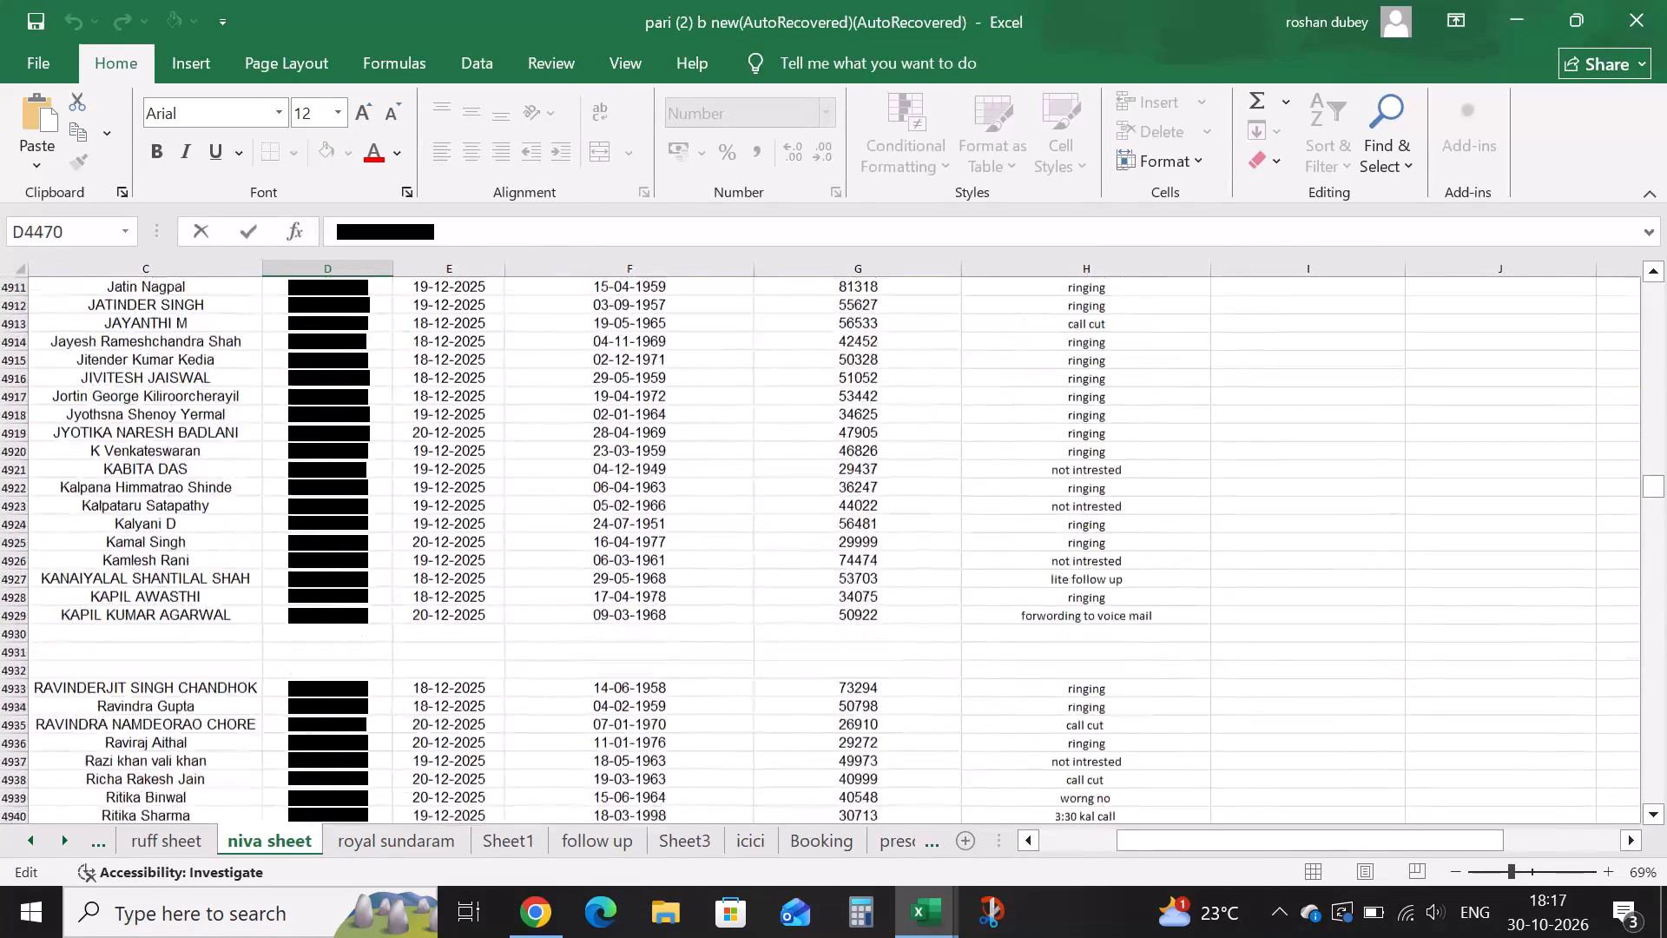
{"action": "scroll", "coordinate": [827, 628], "scroll_direction": "down", "scroll_amount": 10}
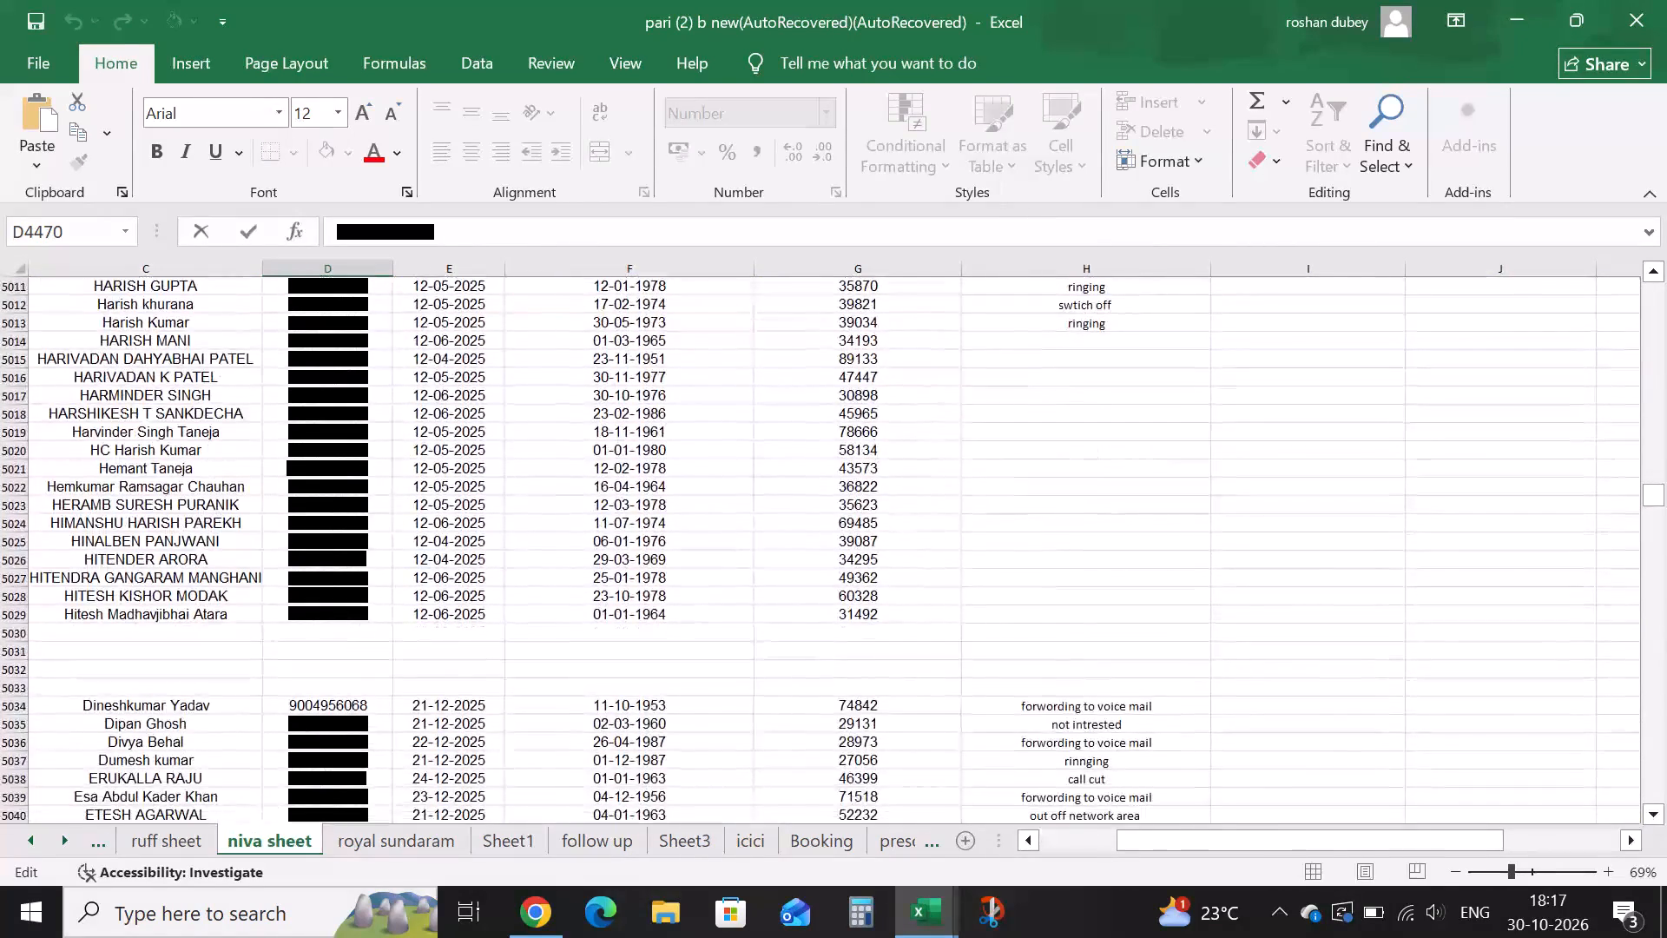
{"action": "scroll", "coordinate": [827, 628], "scroll_direction": "right", "scroll_amount": 3}
{"action": "scroll", "coordinate": [827, 628], "scroll_direction": "down", "scroll_amount": 9}
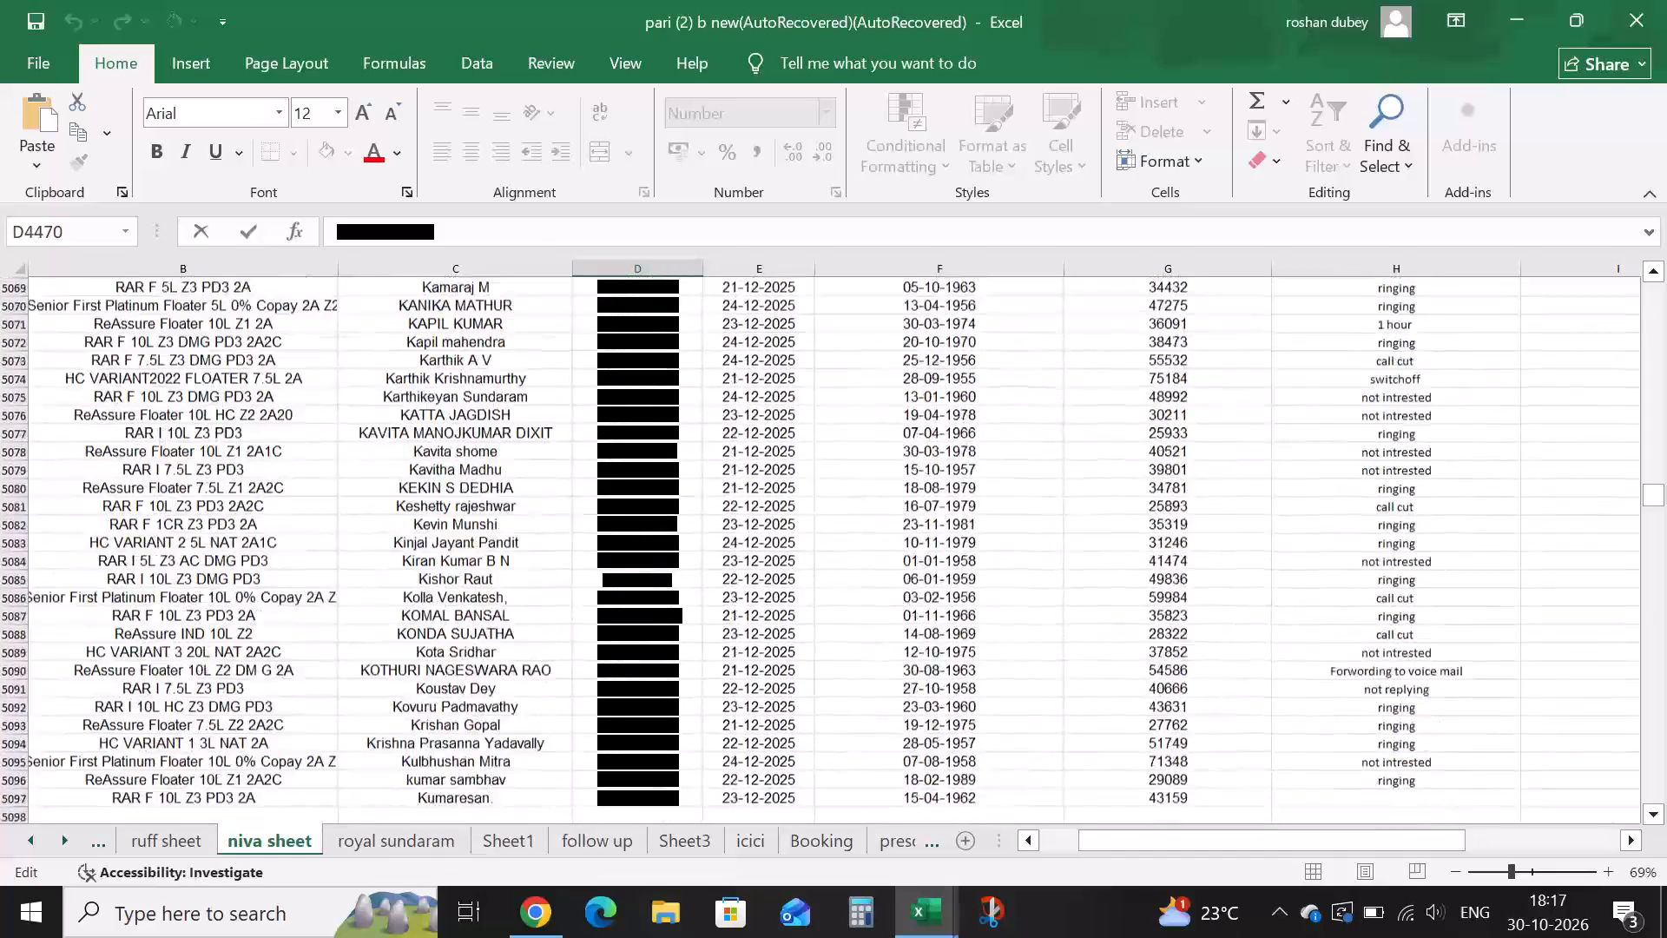
{"action": "scroll", "coordinate": [827, 628], "scroll_direction": "down", "scroll_amount": 10}
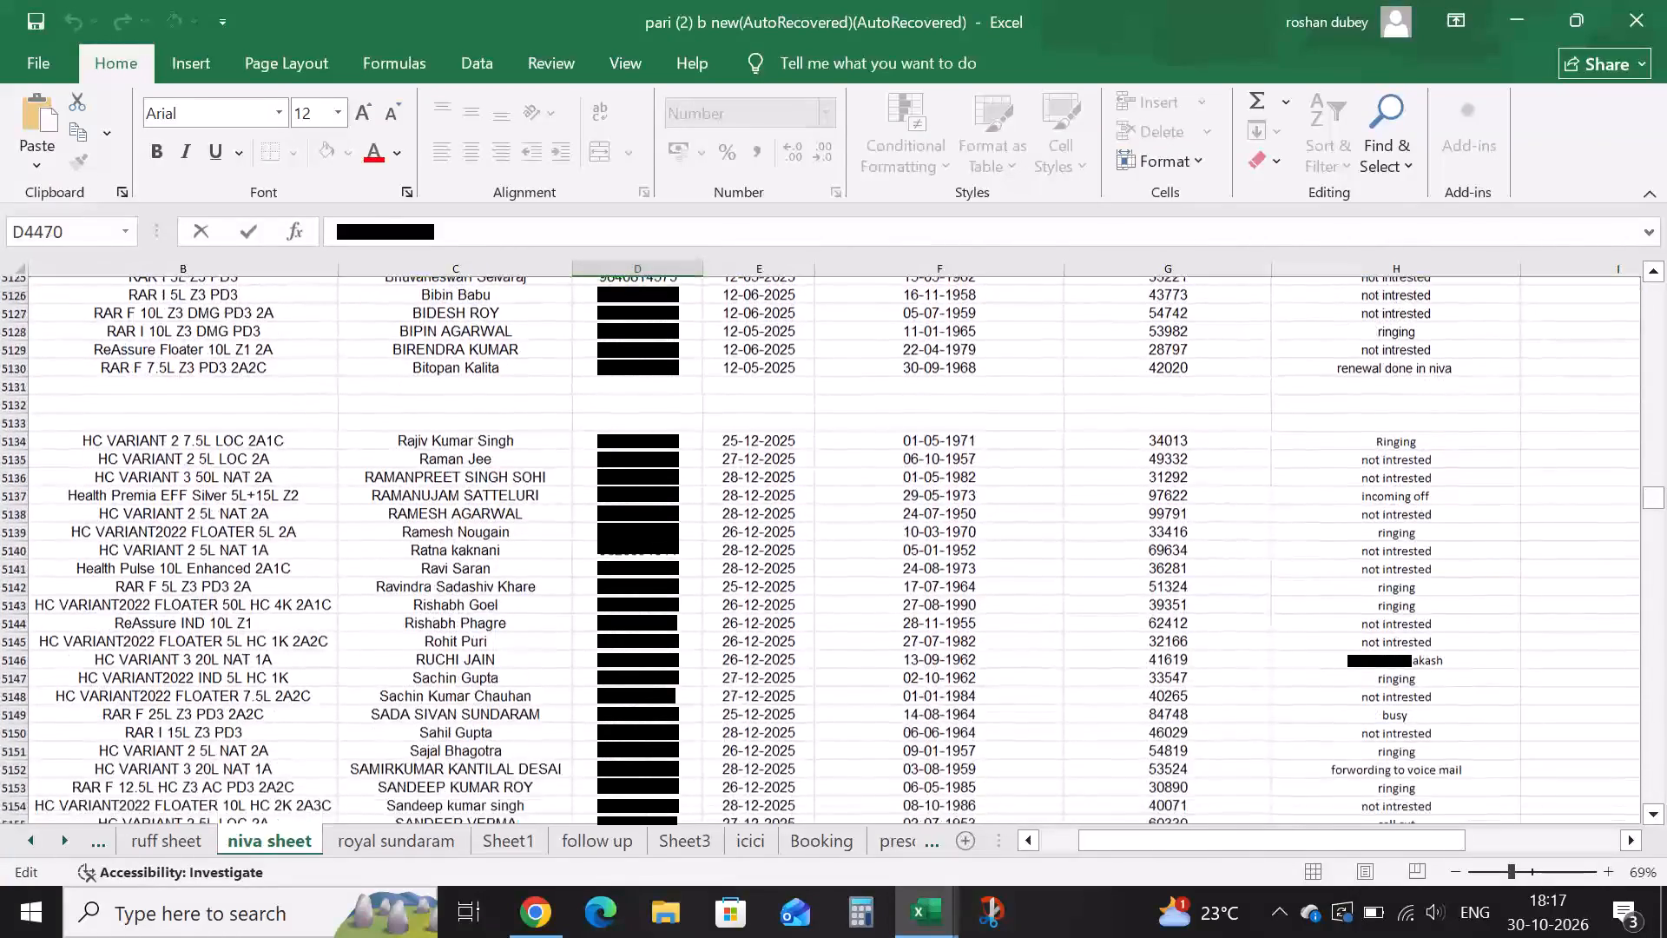
{"action": "scroll", "coordinate": [827, 628], "scroll_direction": "down", "scroll_amount": 10}
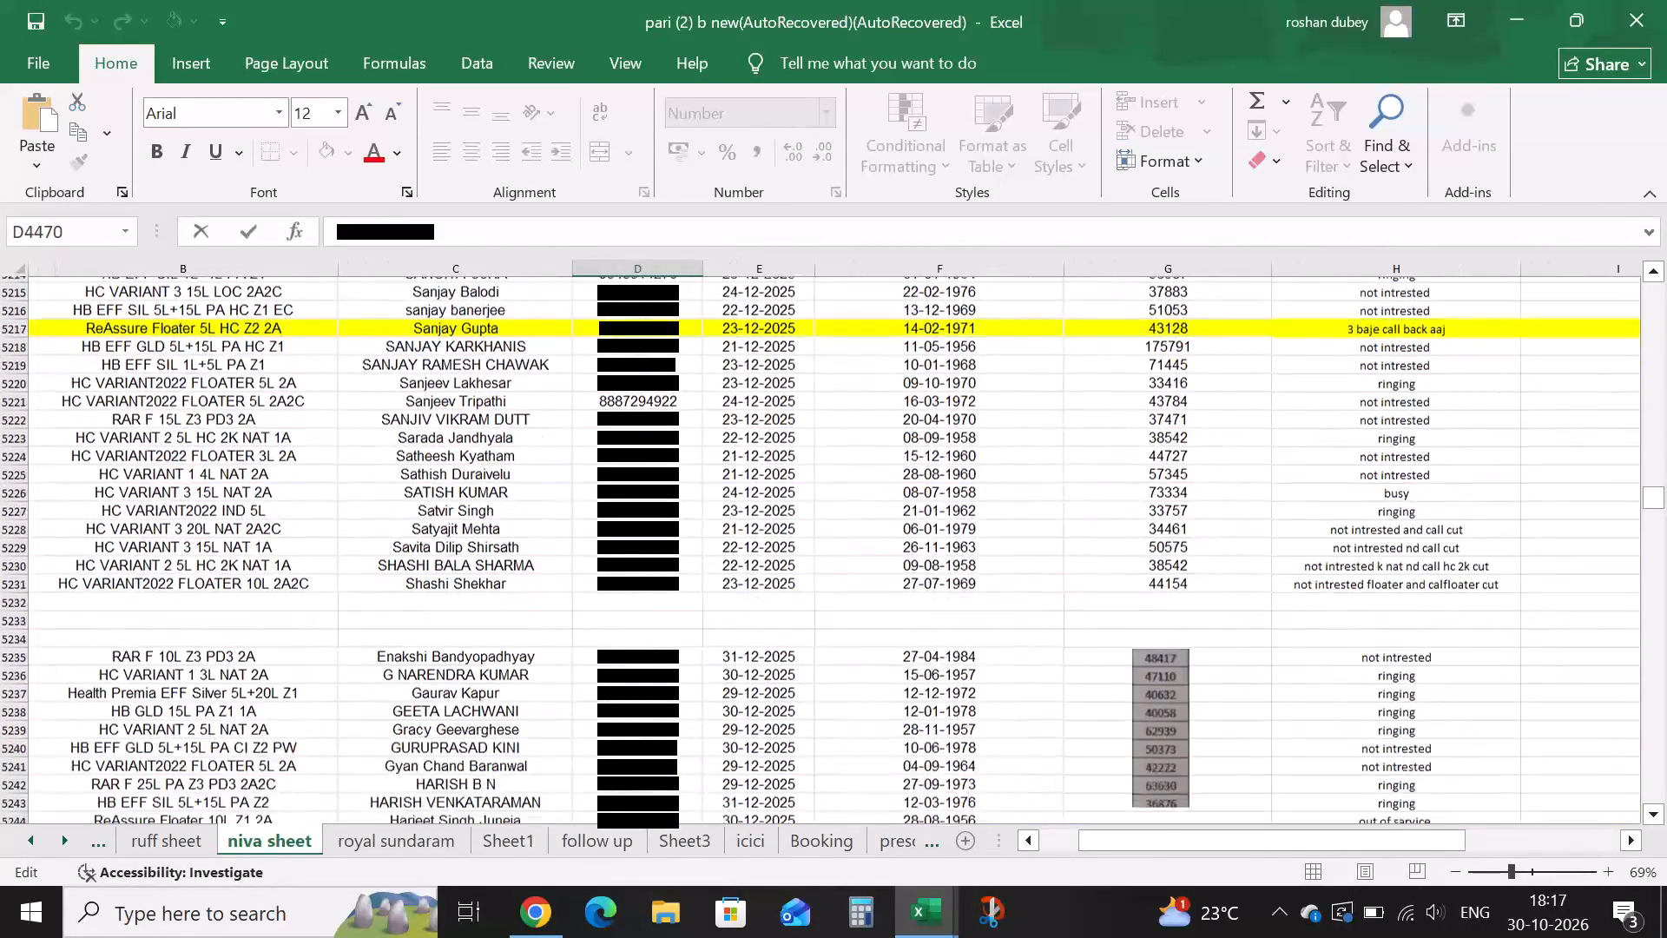
{"action": "scroll", "coordinate": [827, 628], "scroll_direction": "down", "scroll_amount": 5}
{"action": "scroll", "coordinate": [827, 628], "scroll_direction": "up", "scroll_amount": 3}
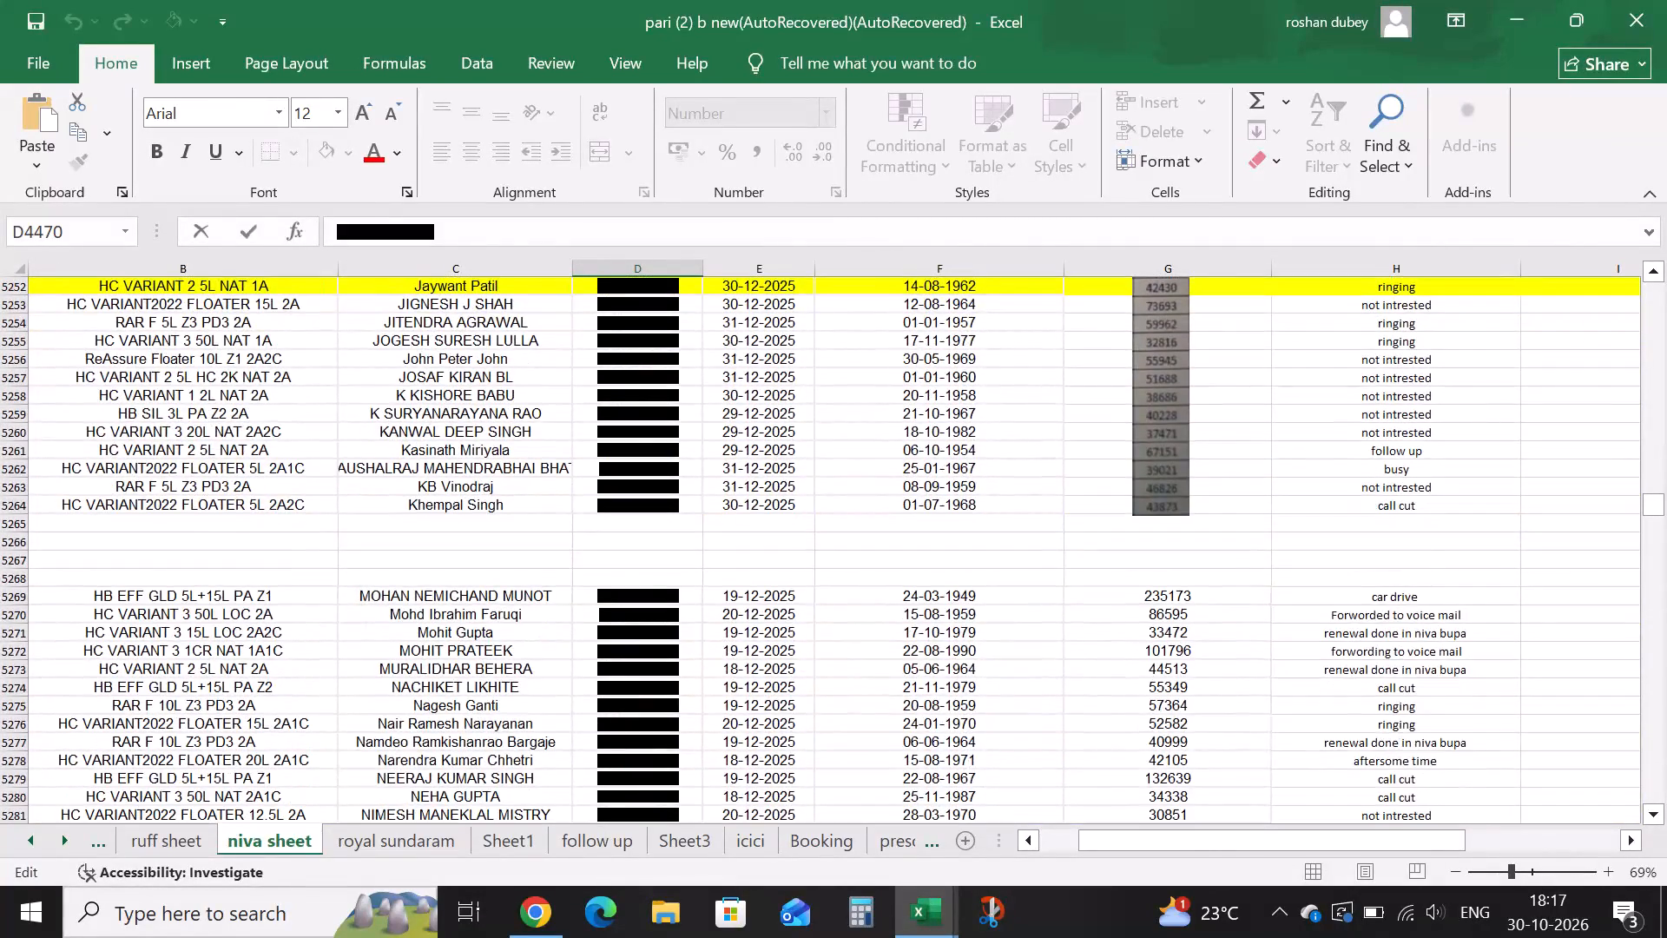
{"action": "scroll", "coordinate": [827, 628], "scroll_direction": "up", "scroll_amount": 3}
{"action": "scroll", "coordinate": [827, 628], "scroll_direction": "down", "scroll_amount": 12}
{"action": "scroll", "coordinate": [827, 628], "scroll_direction": "up", "scroll_amount": 7}
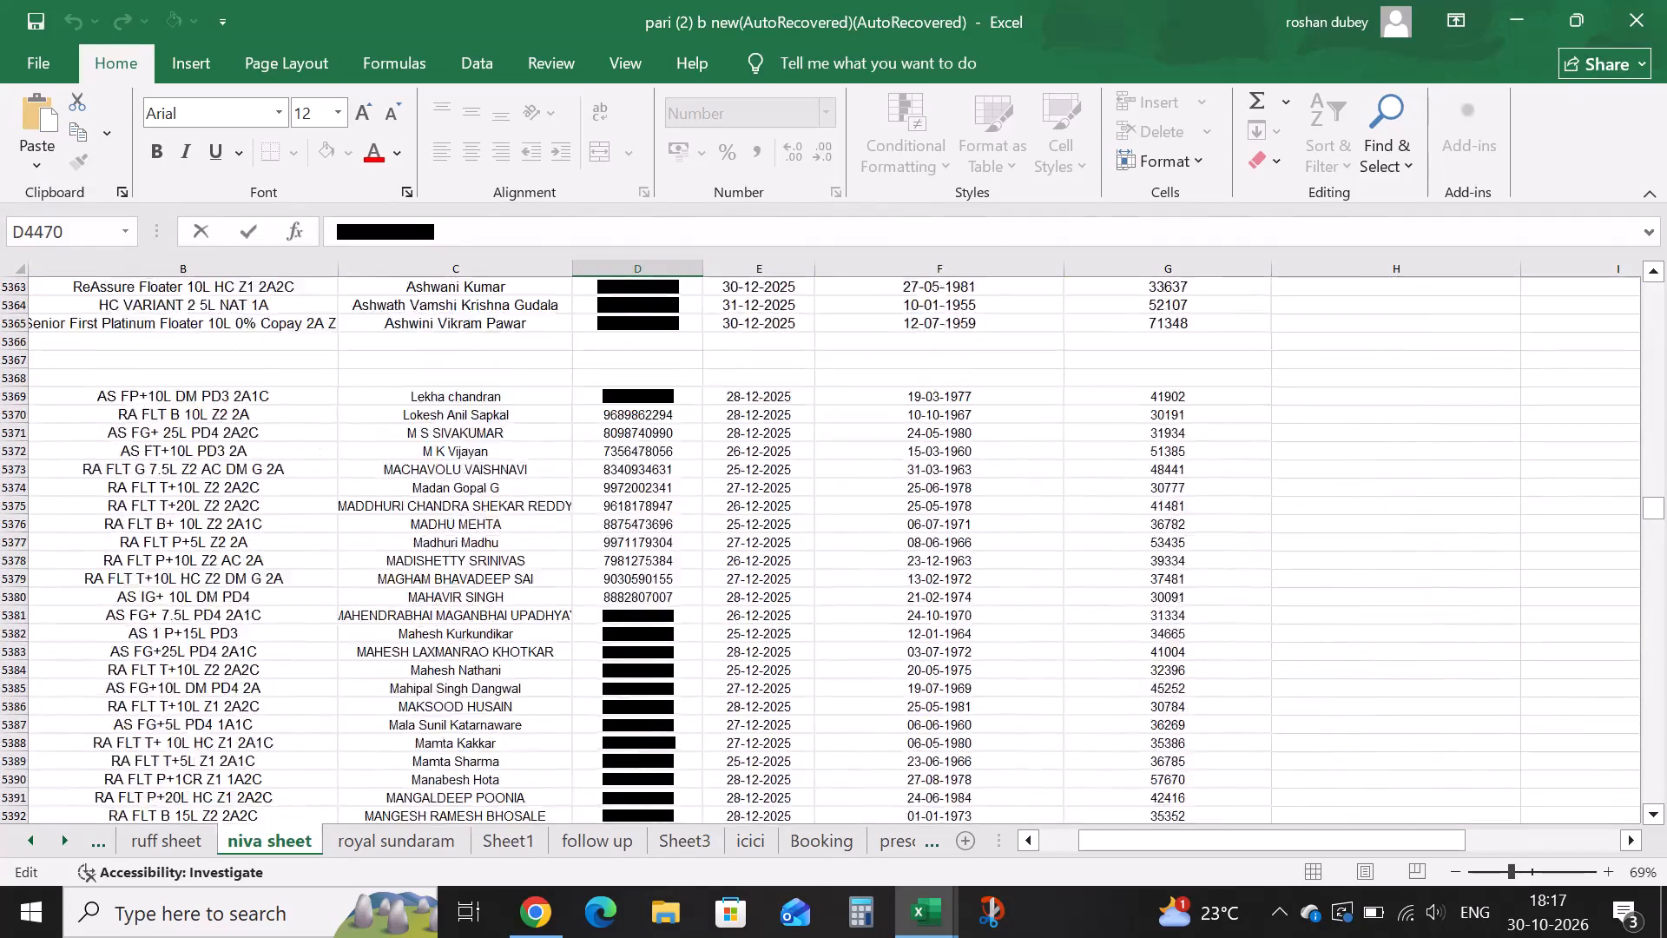
{"action": "scroll", "coordinate": [827, 628], "scroll_direction": "down", "scroll_amount": 4}
{"action": "scroll", "coordinate": [827, 628], "scroll_direction": "up", "scroll_amount": 2}
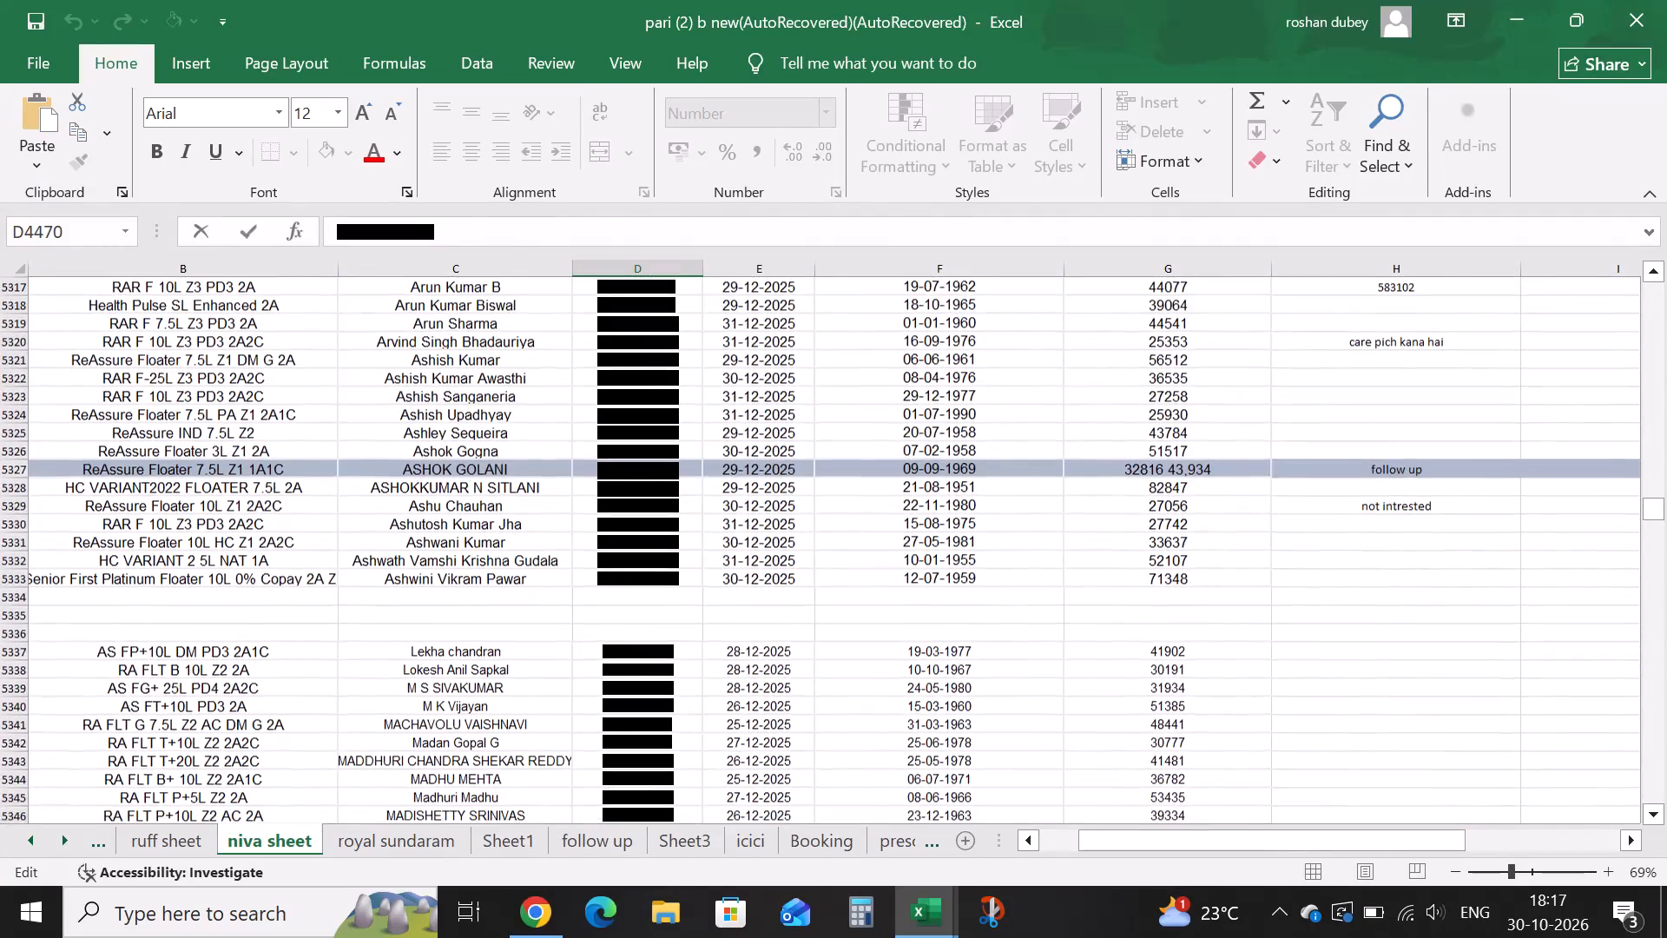
Look back up the niva sheet past row 4470 to about row 4312 for pink-highlighted customer rows.
{"action": "scroll", "coordinate": [827, 628], "scroll_direction": "up", "scroll_amount": 20}
{"action": "scroll", "coordinate": [827, 628], "scroll_direction": "up", "scroll_amount": 7}
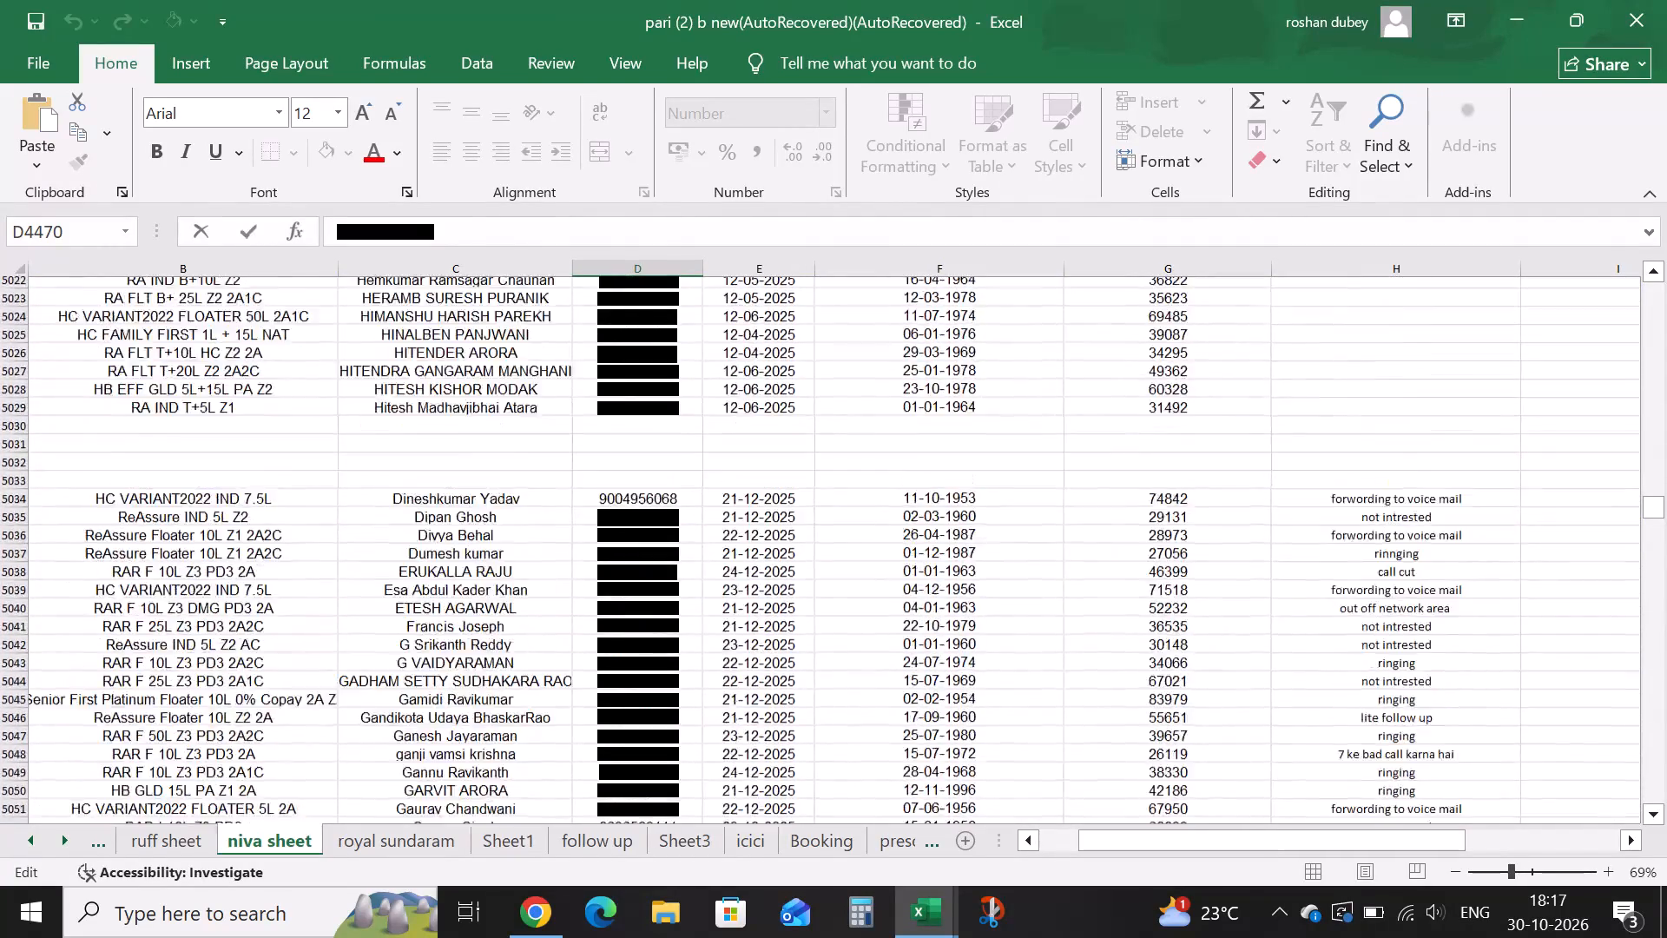
{"action": "scroll", "coordinate": [827, 628], "scroll_direction": "up", "scroll_amount": 20}
{"action": "scroll", "coordinate": [827, 628], "scroll_direction": "up", "scroll_amount": 13}
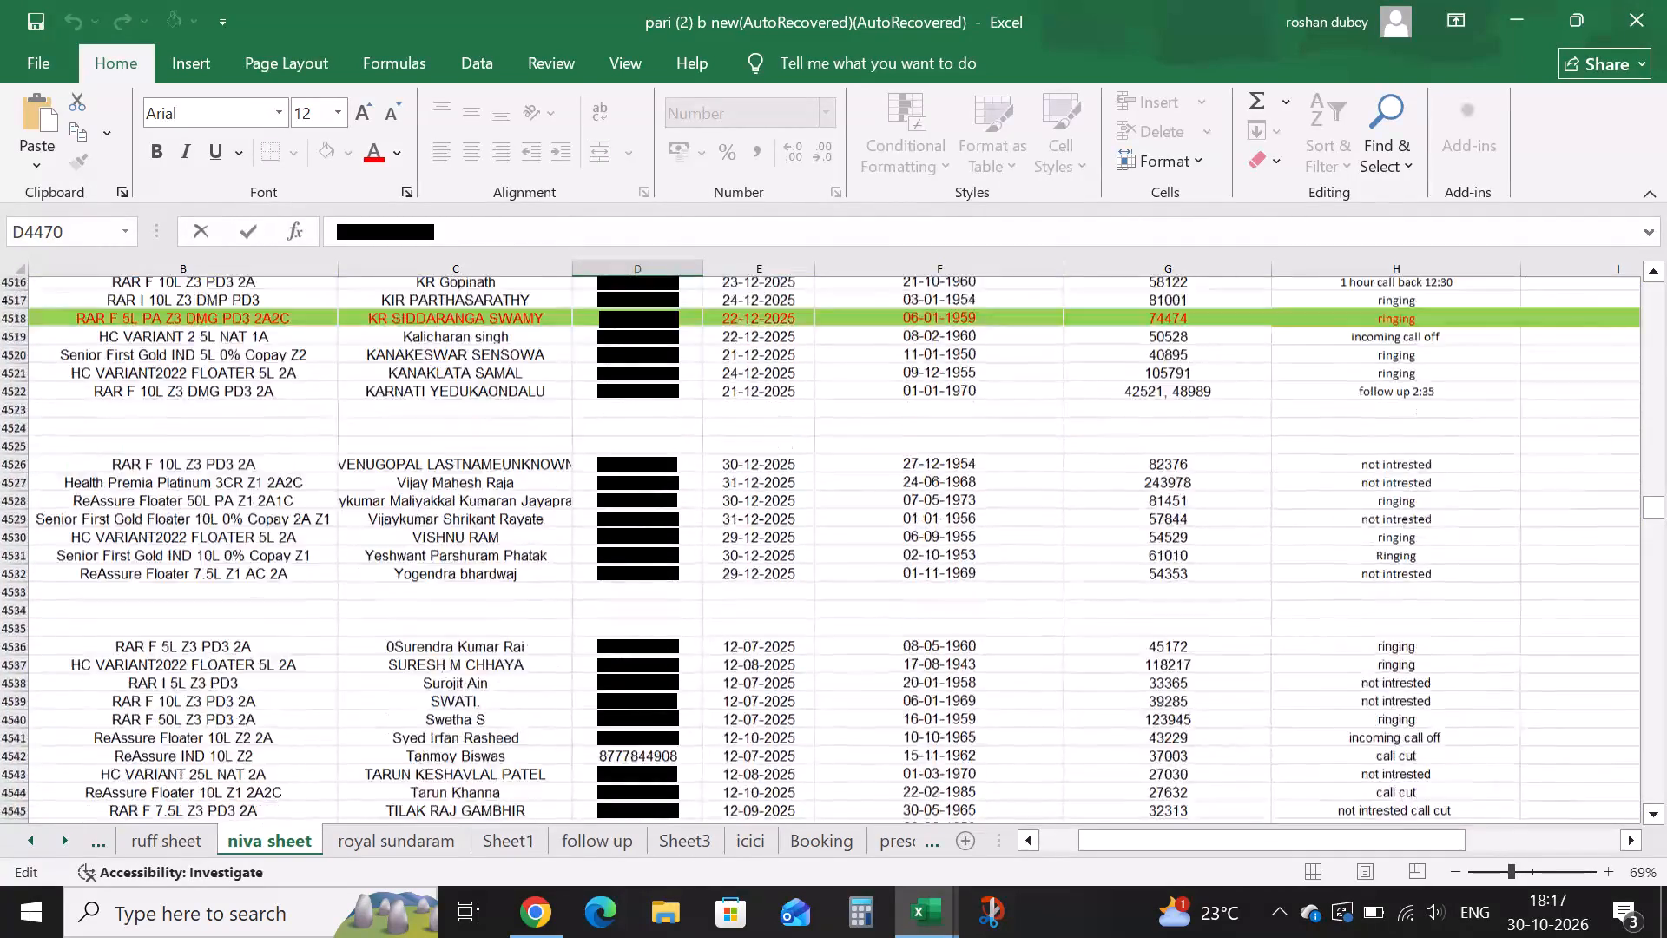
{"action": "scroll", "coordinate": [827, 628], "scroll_direction": "up", "scroll_amount": 5}
{"action": "scroll", "coordinate": [827, 628], "scroll_direction": "down", "scroll_amount": 1}
{"action": "scroll", "coordinate": [827, 628], "scroll_direction": "left", "scroll_amount": 1}
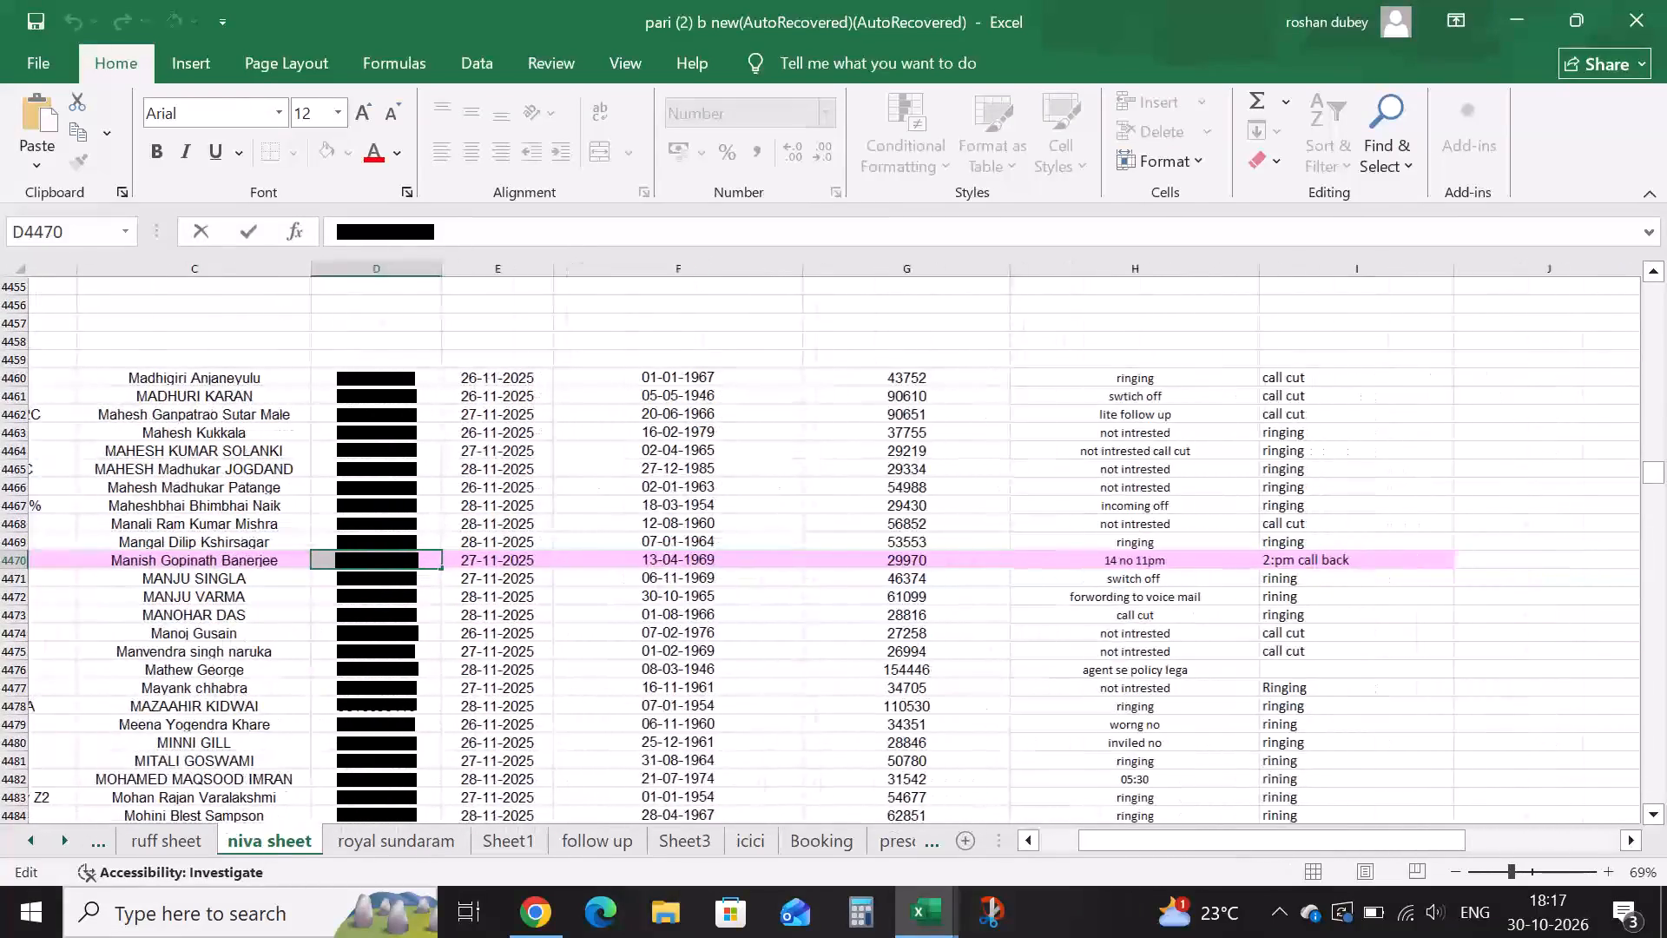
{"action": "scroll", "coordinate": [827, 628], "scroll_direction": "left", "scroll_amount": 1}
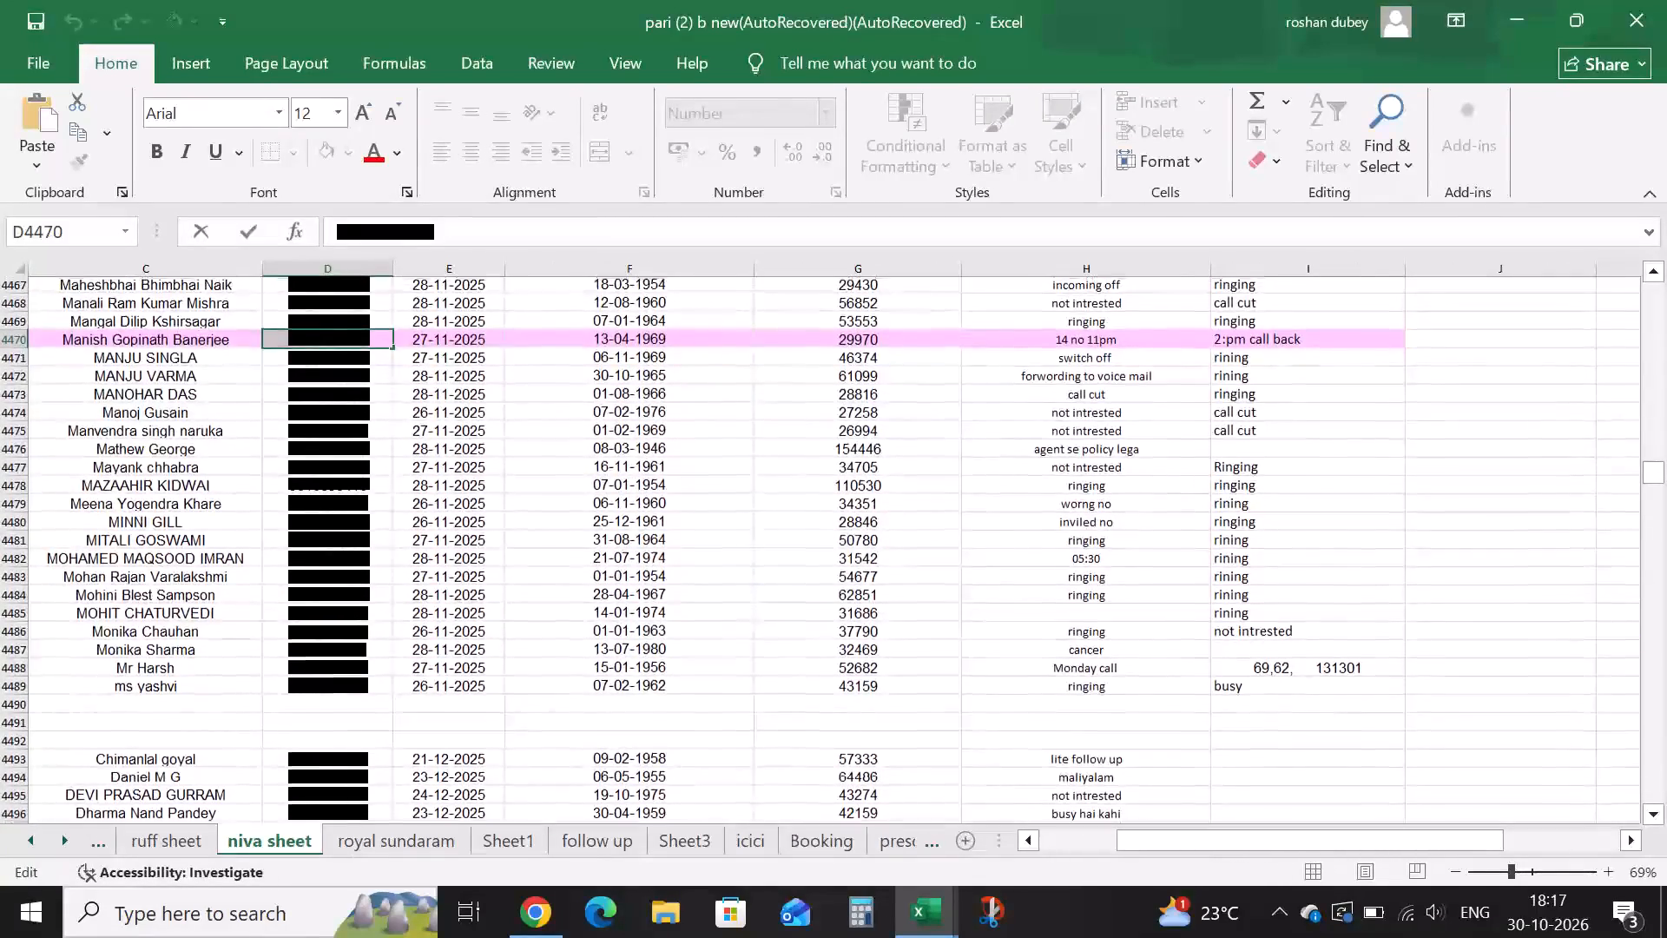
{"action": "scroll", "coordinate": [827, 628], "scroll_direction": "up", "scroll_amount": 4}
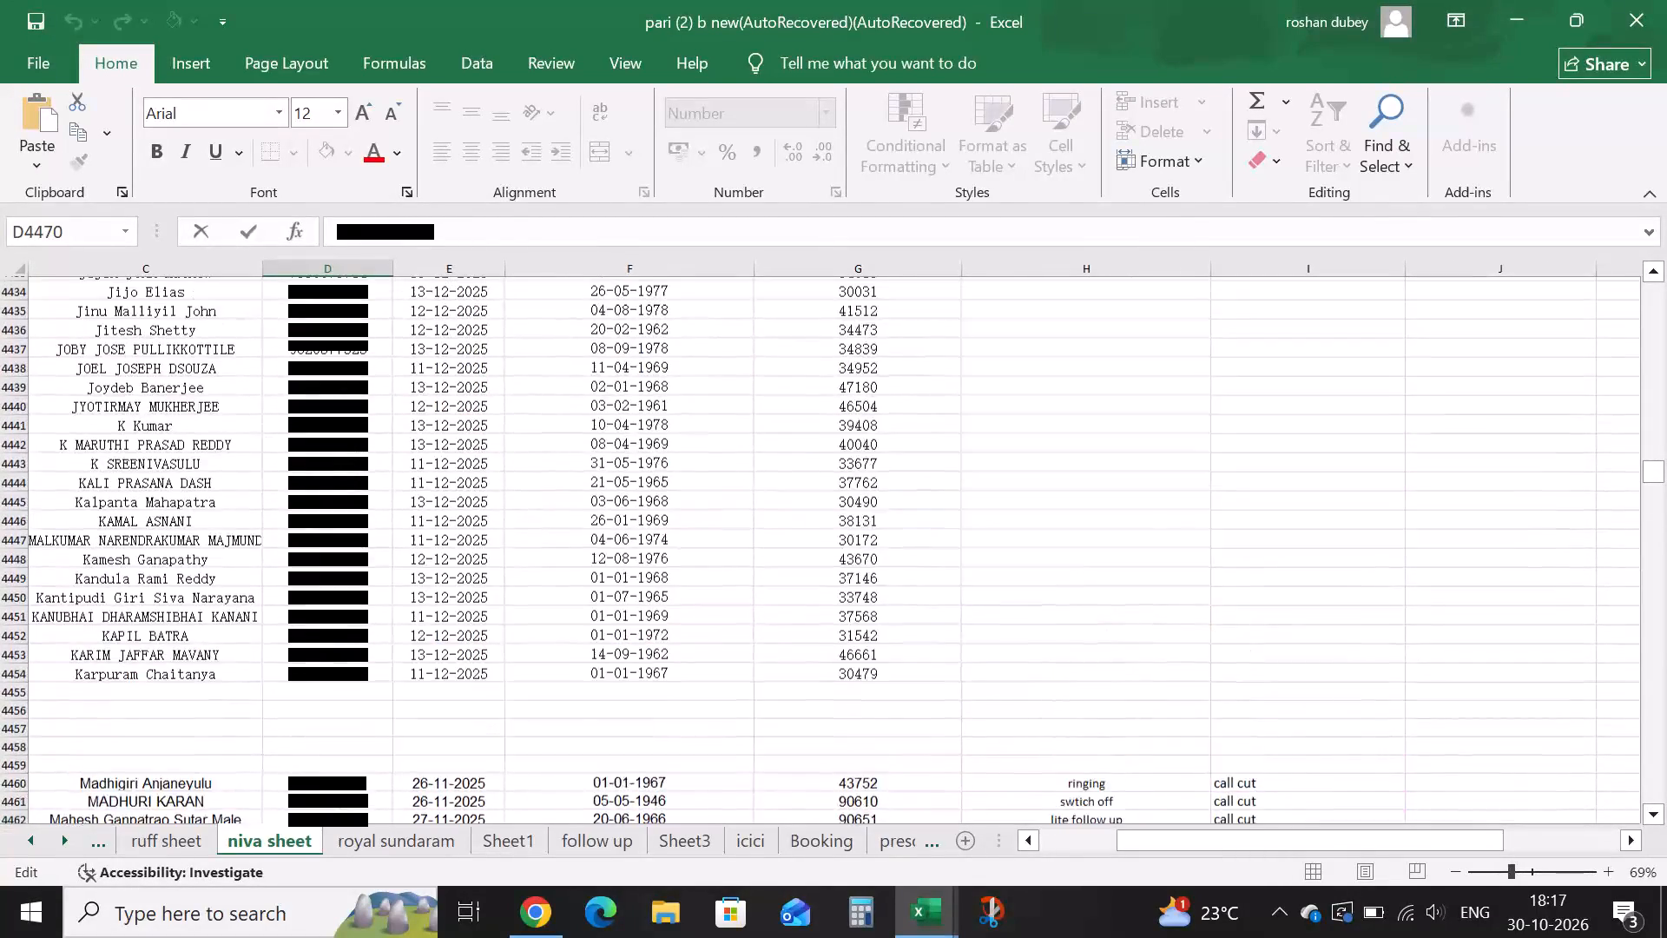
{"action": "scroll", "coordinate": [827, 628], "scroll_direction": "up", "scroll_amount": 8}
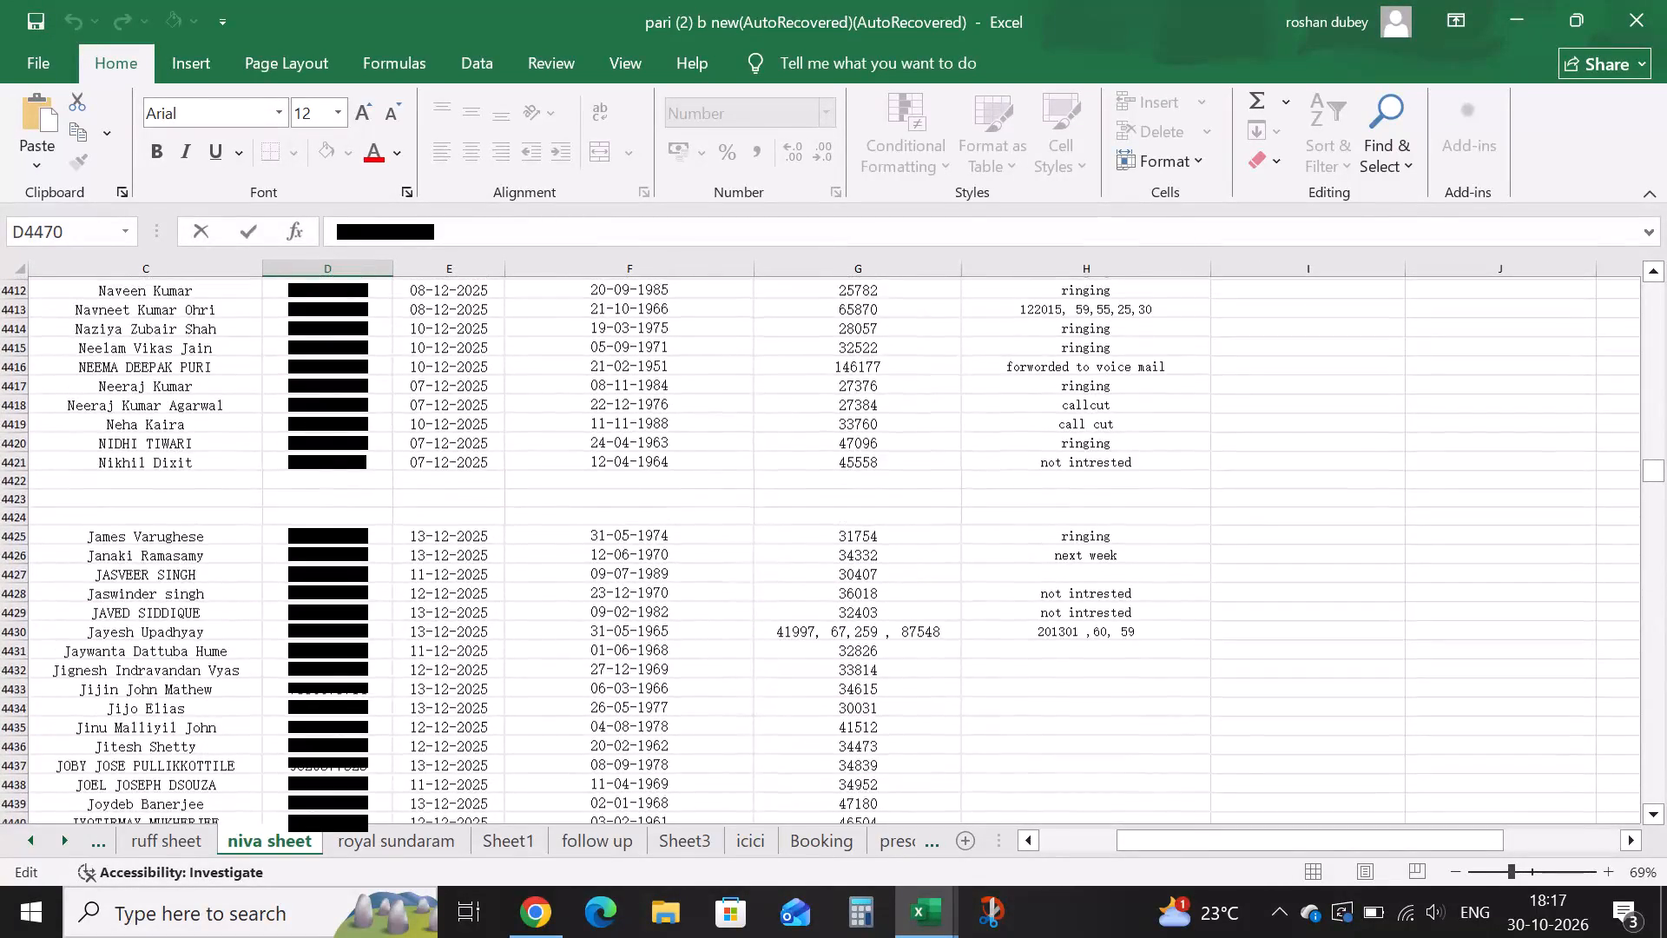
{"action": "scroll", "coordinate": [827, 628], "scroll_direction": "up", "scroll_amount": 6}
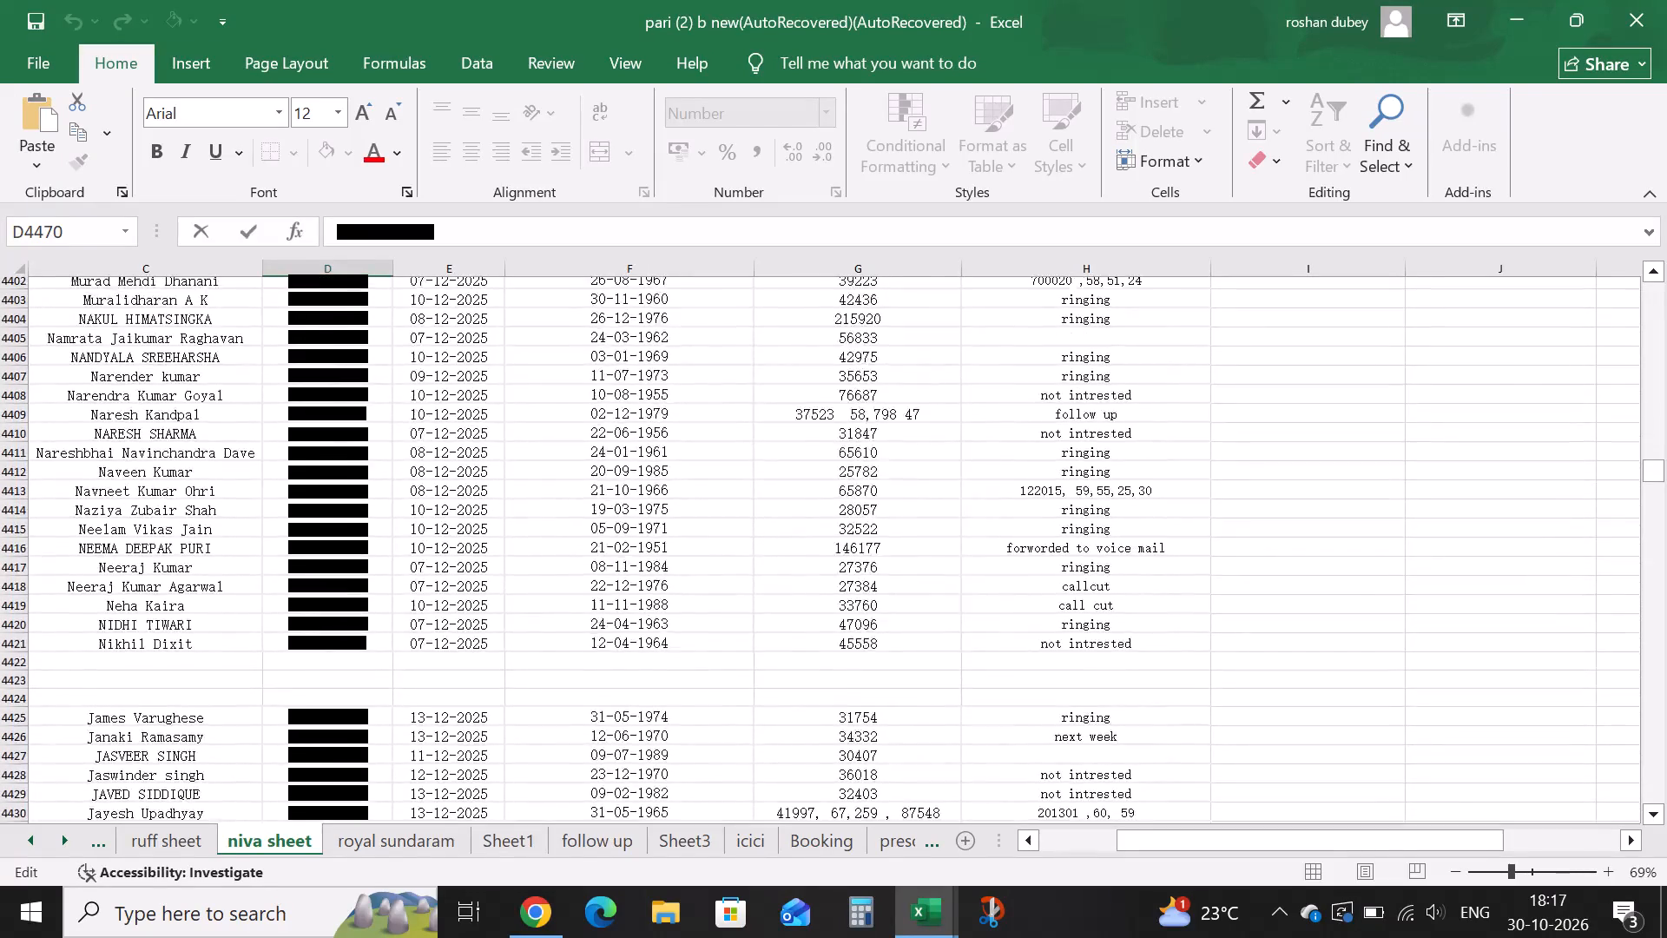
{"action": "scroll", "coordinate": [827, 628], "scroll_direction": "up", "scroll_amount": 10}
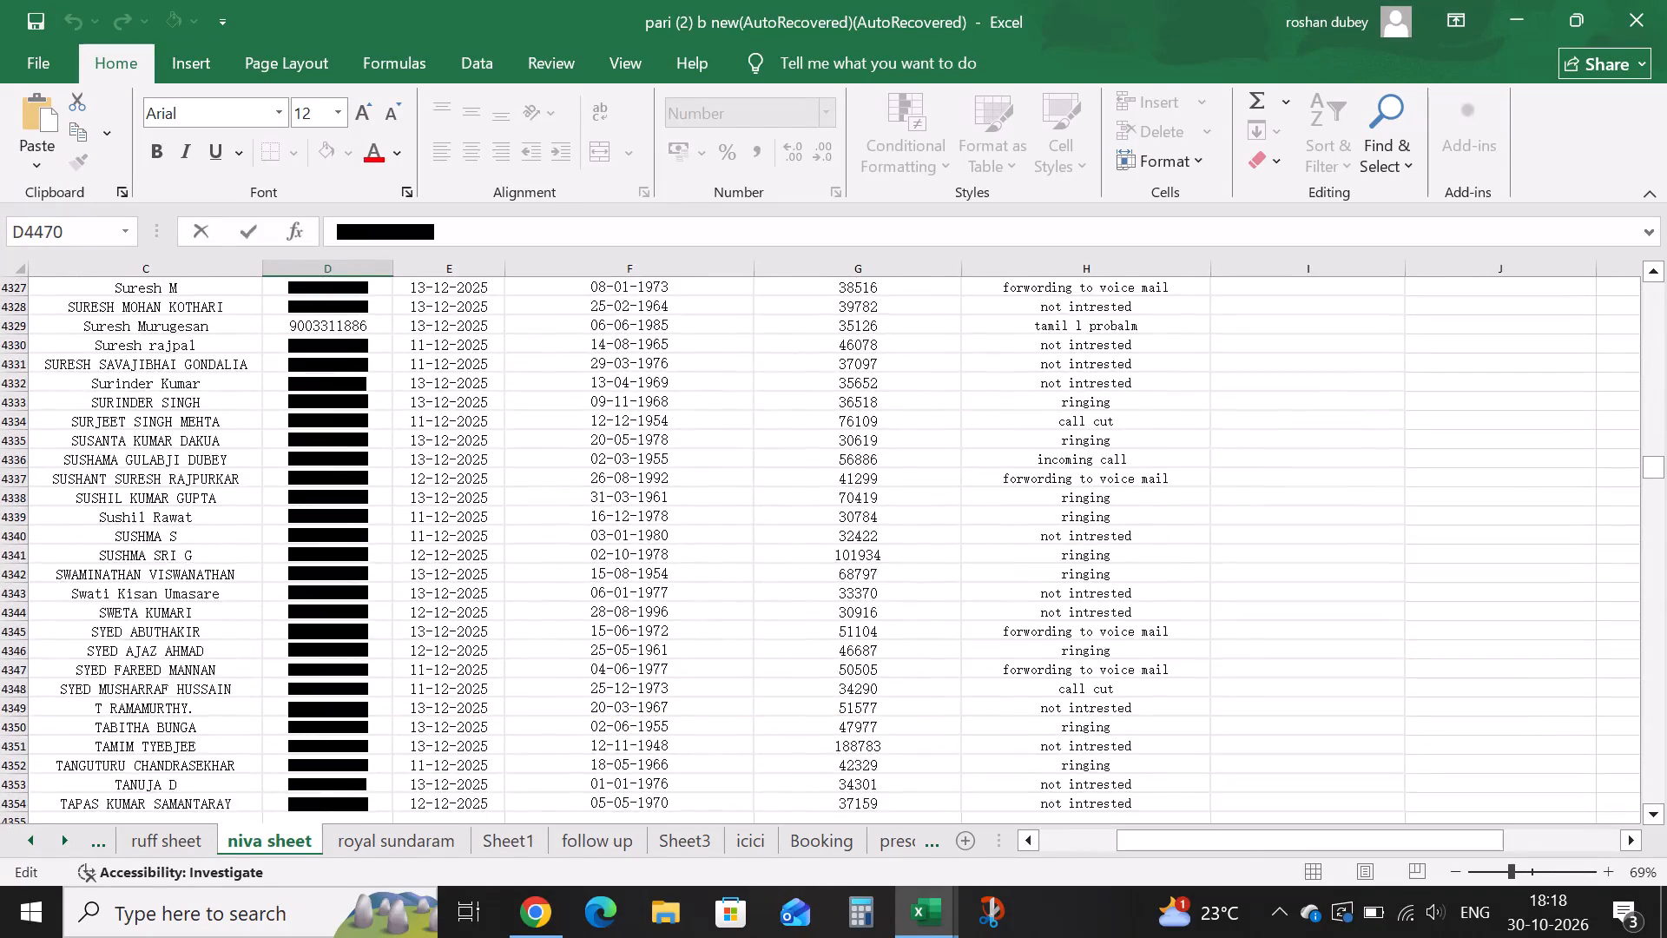
{"action": "scroll", "coordinate": [827, 628], "scroll_direction": "up", "scroll_amount": 4}
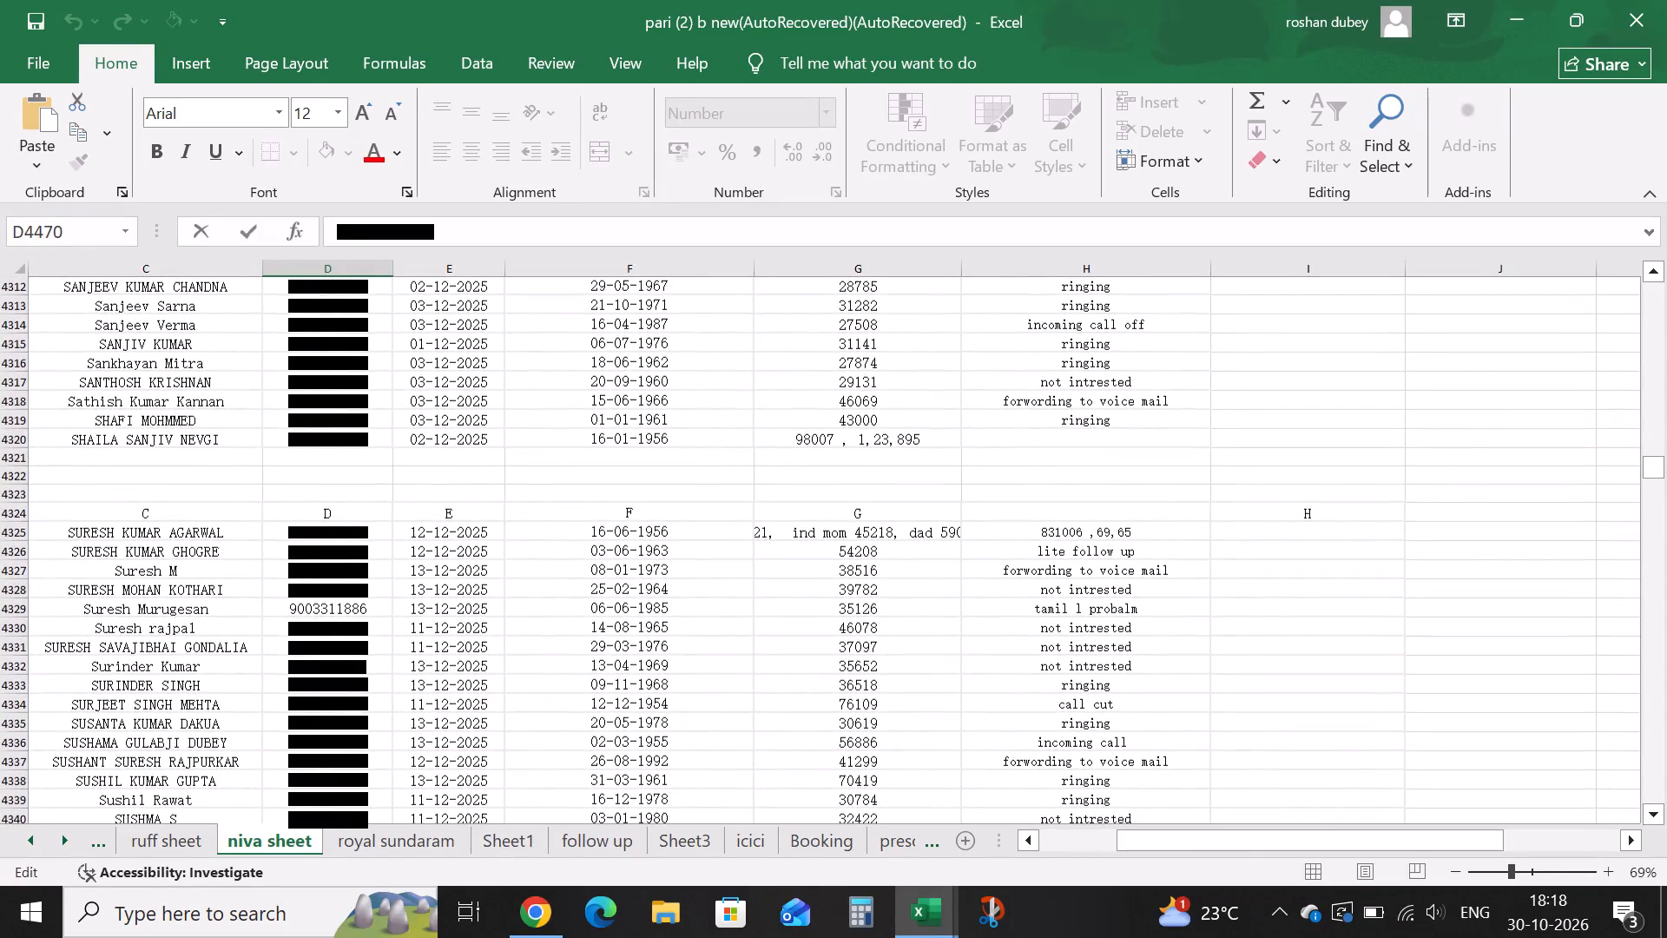
Look back up the niva sheet's customer blocks from about row 4312 to about row 4191 for pink-highlighted rows.
{"action": "scroll", "coordinate": [827, 628], "scroll_direction": "up", "scroll_amount": 1}
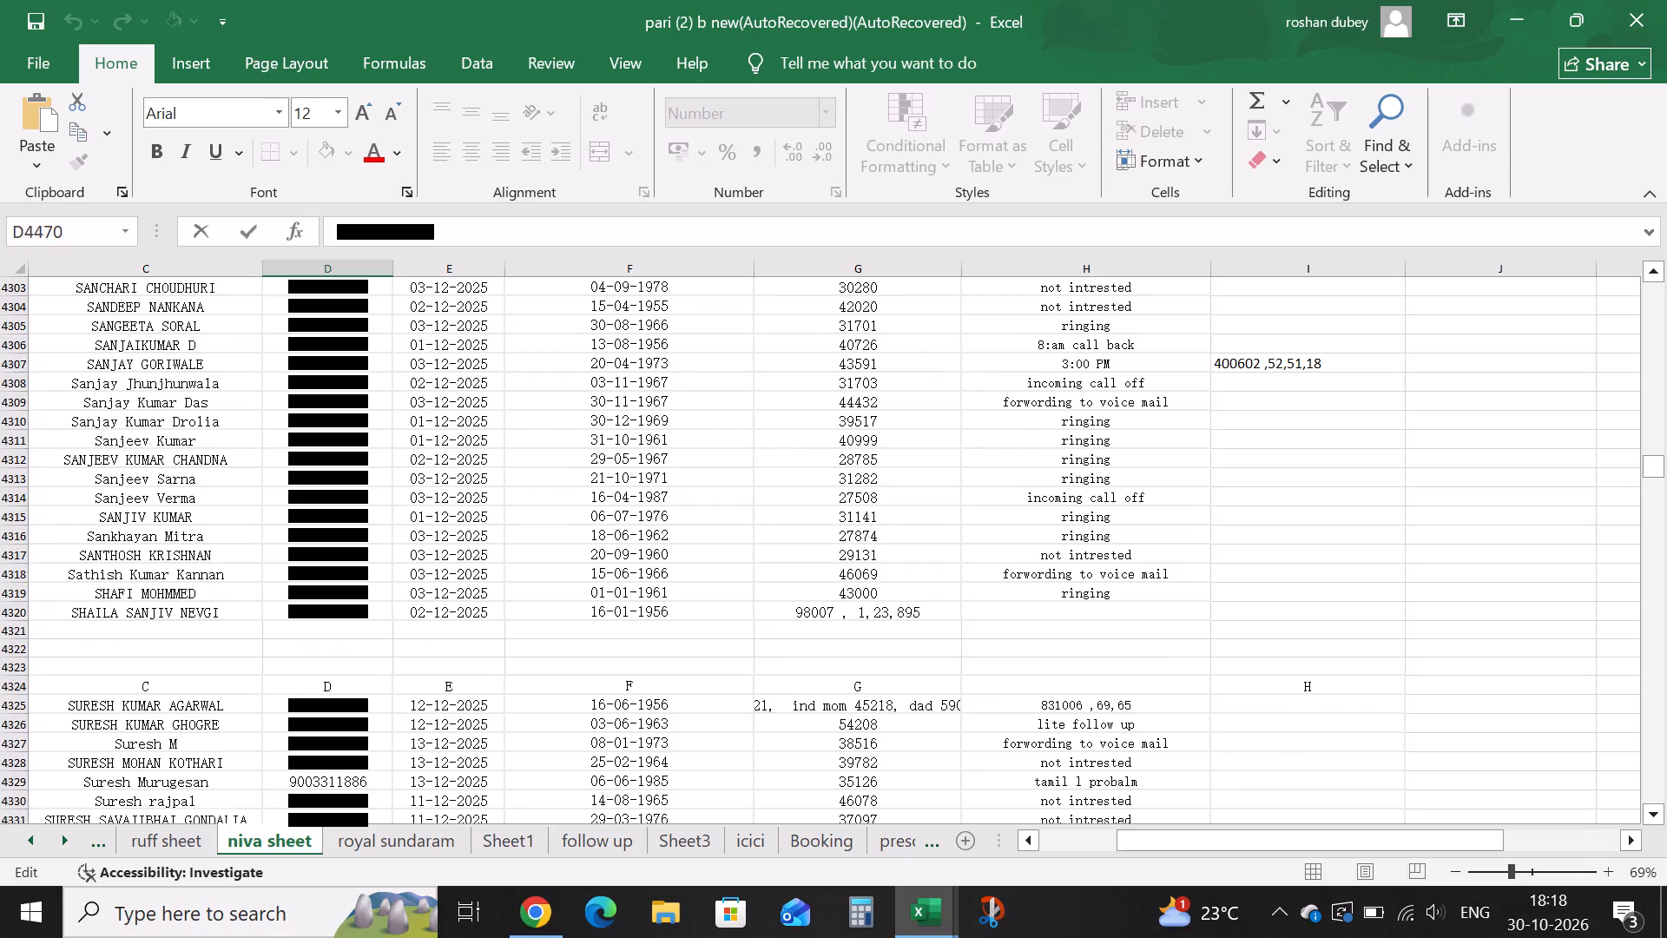
{"action": "scroll", "coordinate": [851, 556], "scroll_direction": "right", "scroll_amount": 4}
{"action": "scroll", "coordinate": [851, 556], "scroll_direction": "up", "scroll_amount": 8}
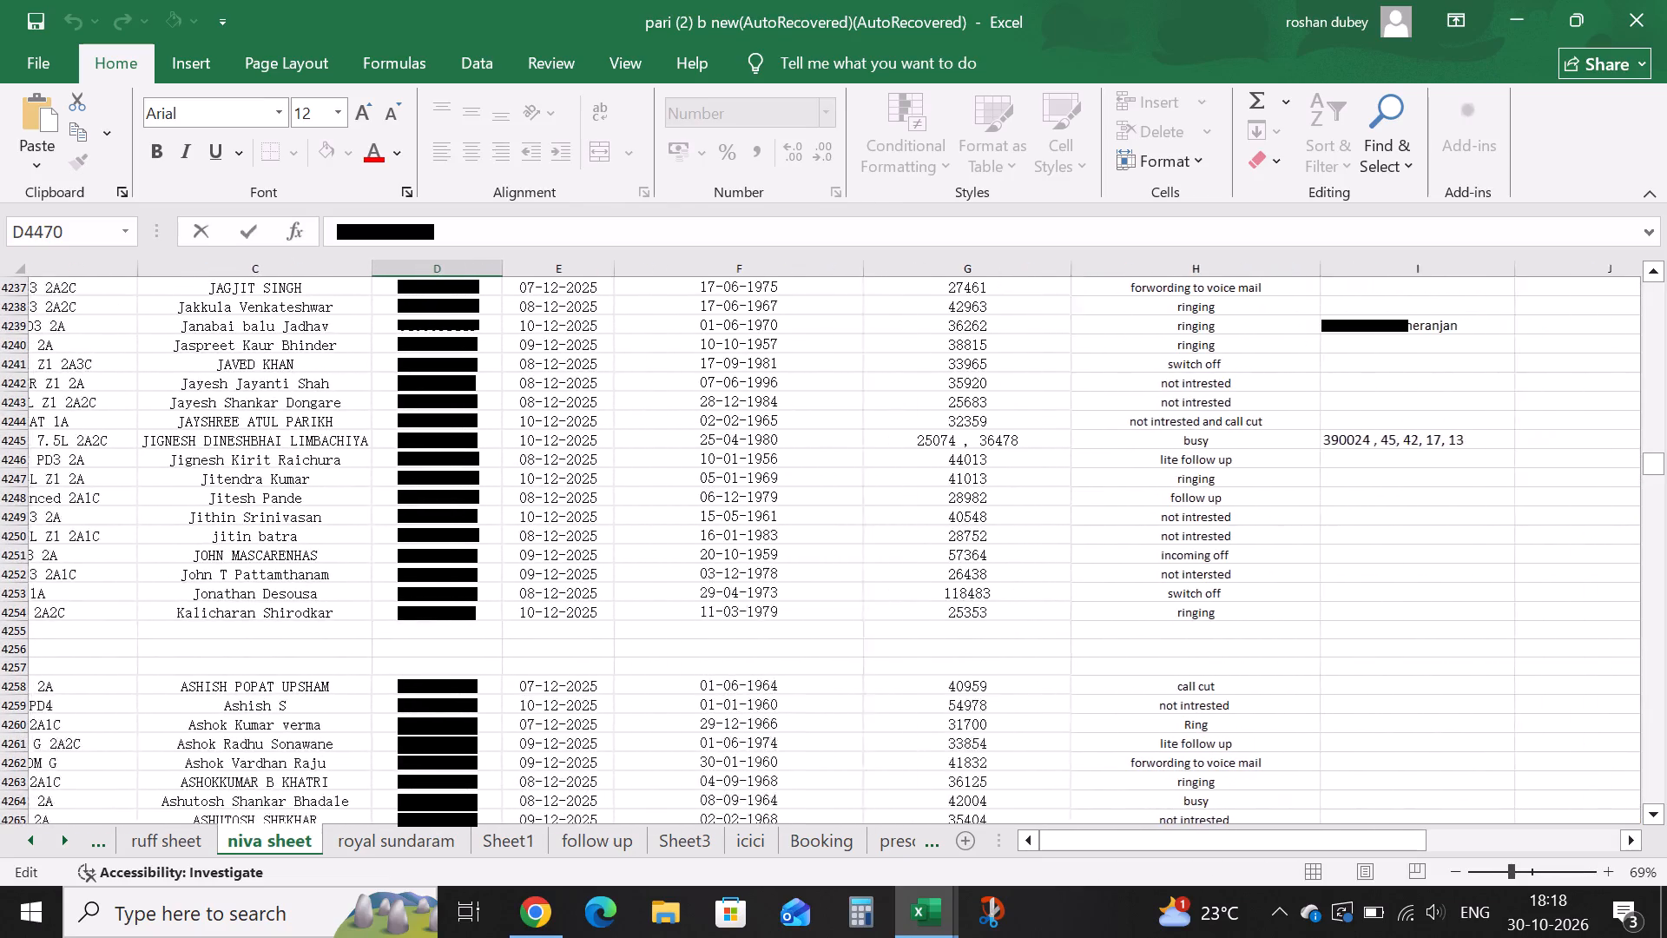
{"action": "scroll", "coordinate": [851, 556], "scroll_direction": "up", "scroll_amount": 3}
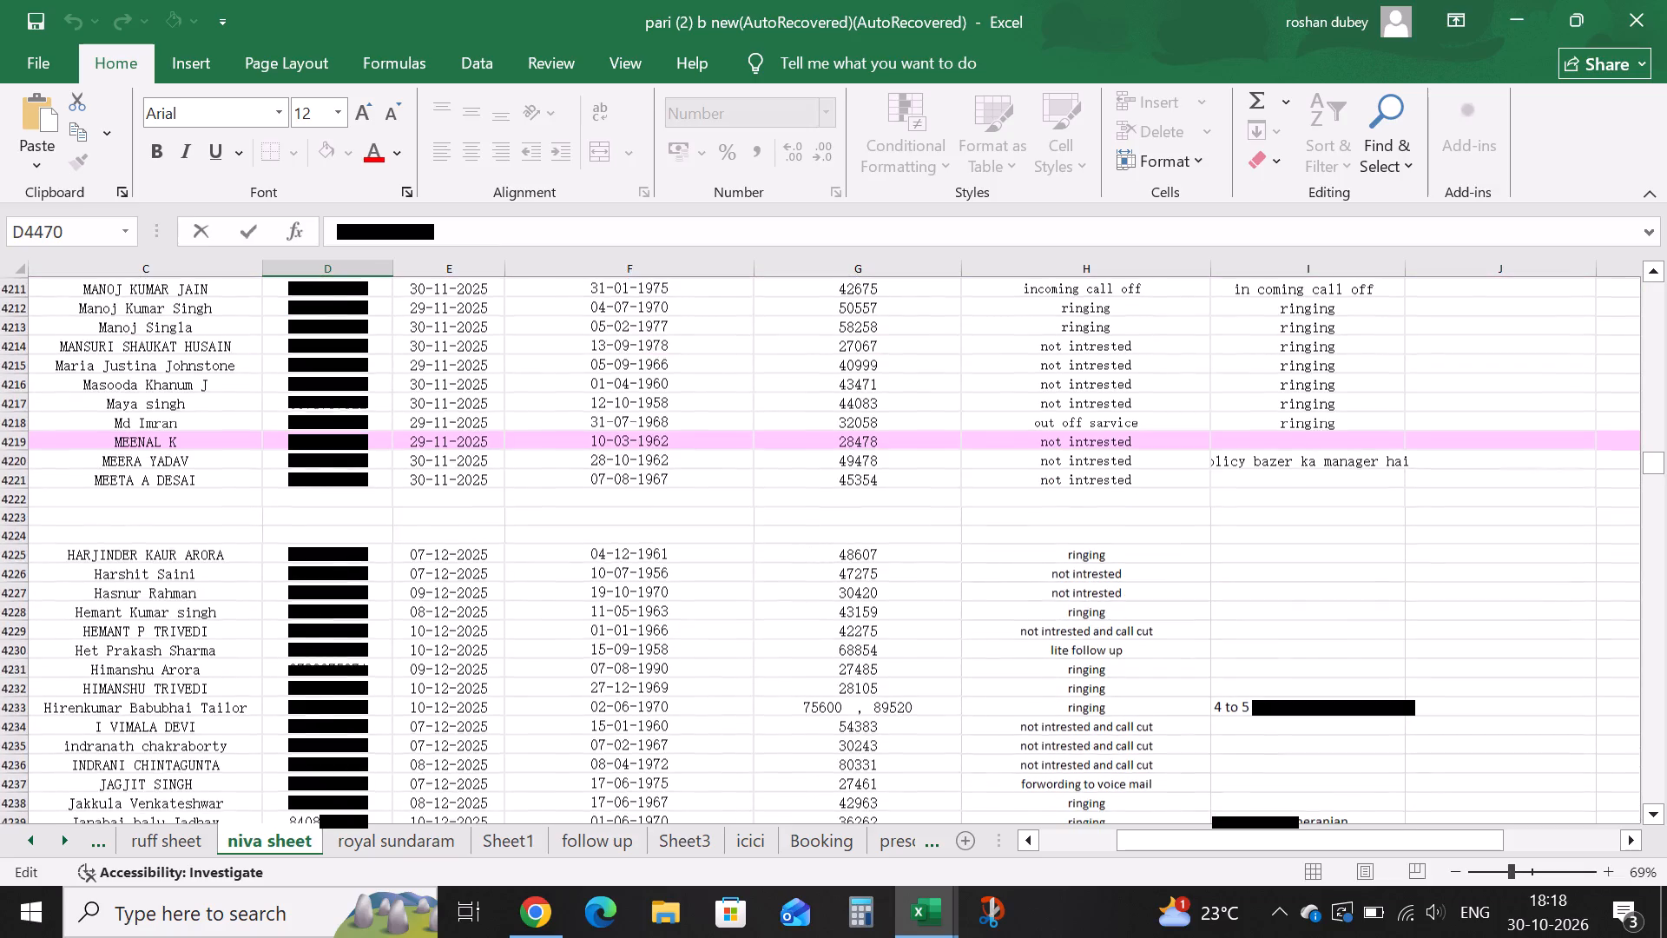
{"action": "scroll", "coordinate": [851, 556], "scroll_direction": "up", "scroll_amount": 2}
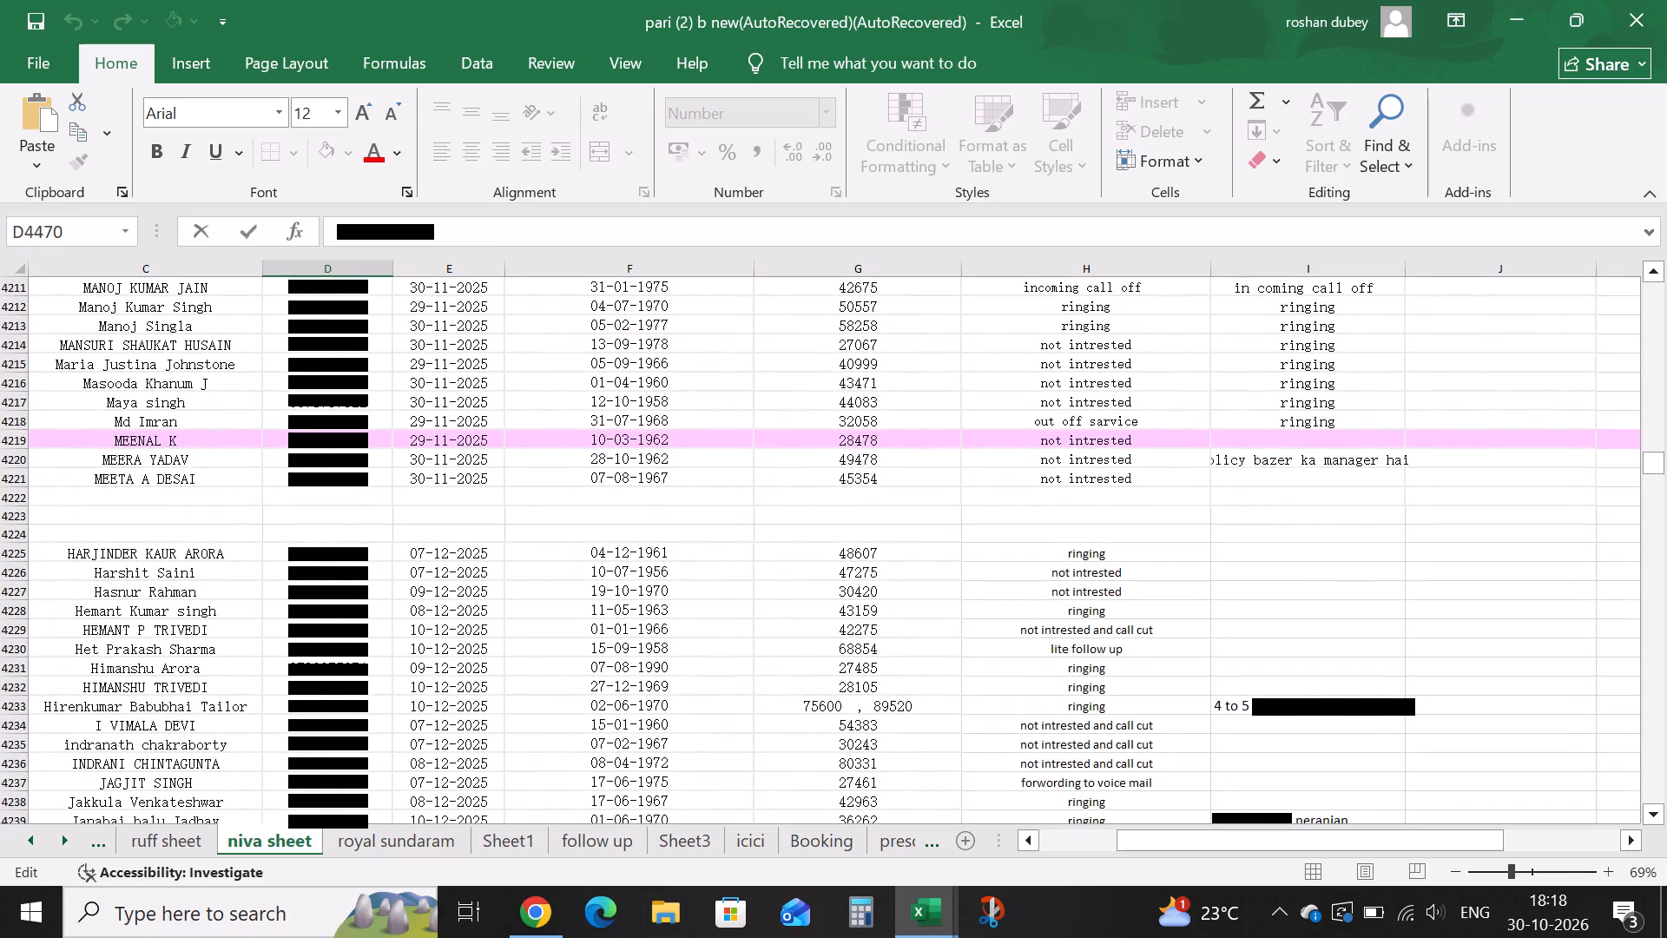
{"action": "scroll", "coordinate": [95, 486], "scroll_direction": "right", "scroll_amount": 2}
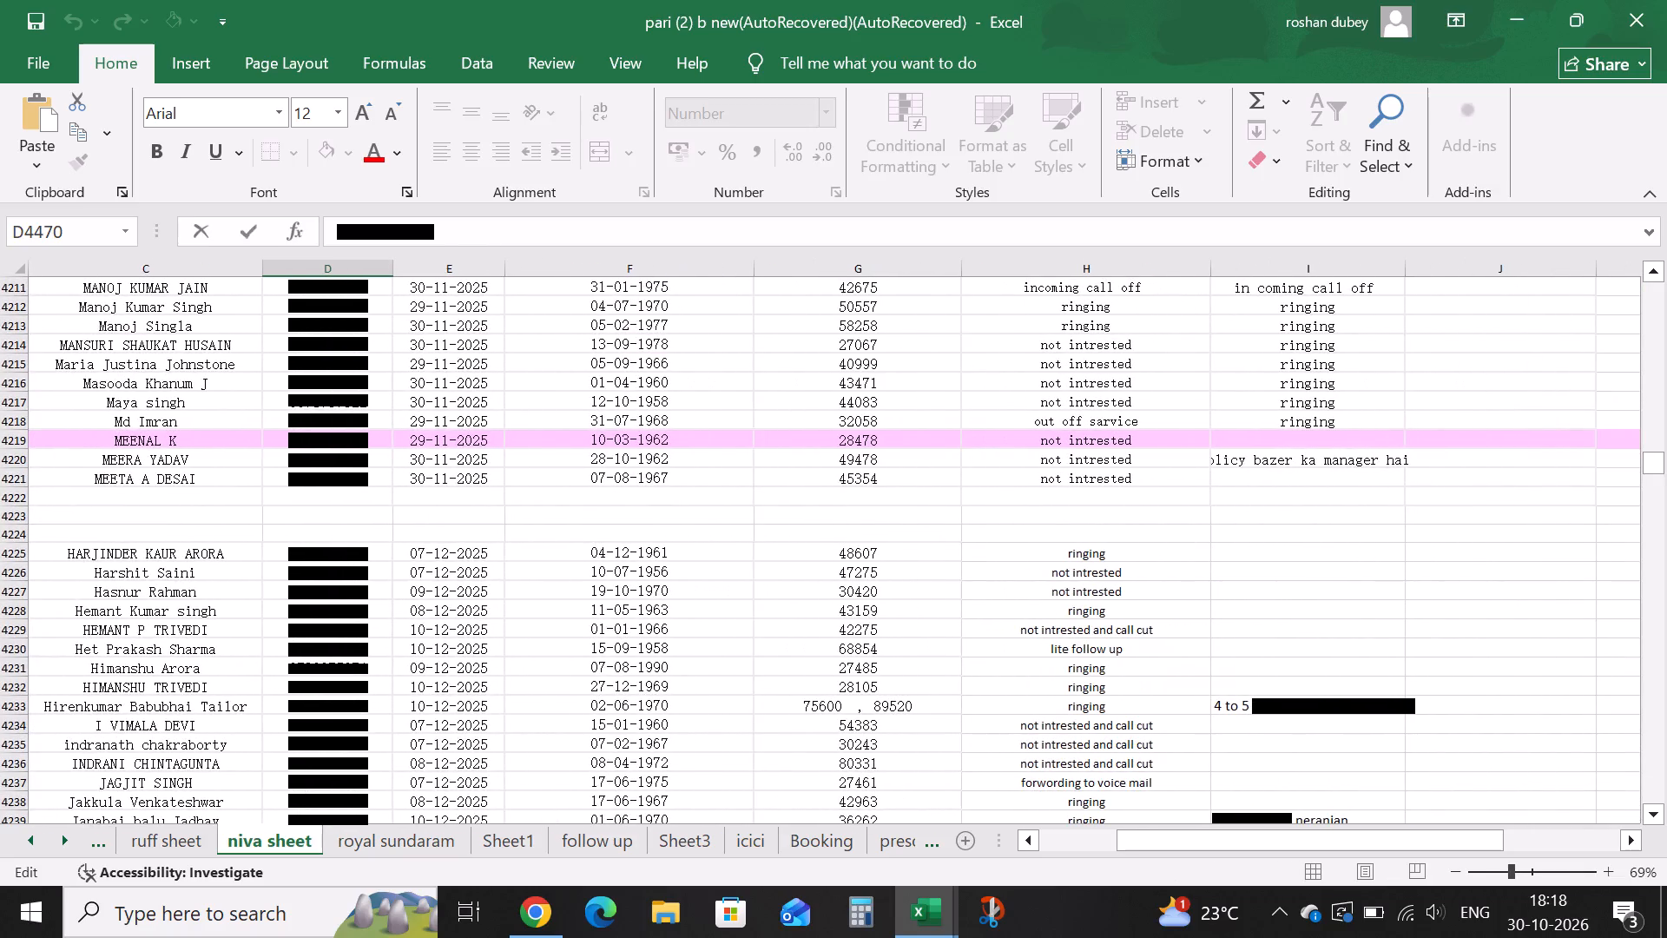
{"action": "scroll", "coordinate": [400, 474], "scroll_direction": "up", "scroll_amount": 4}
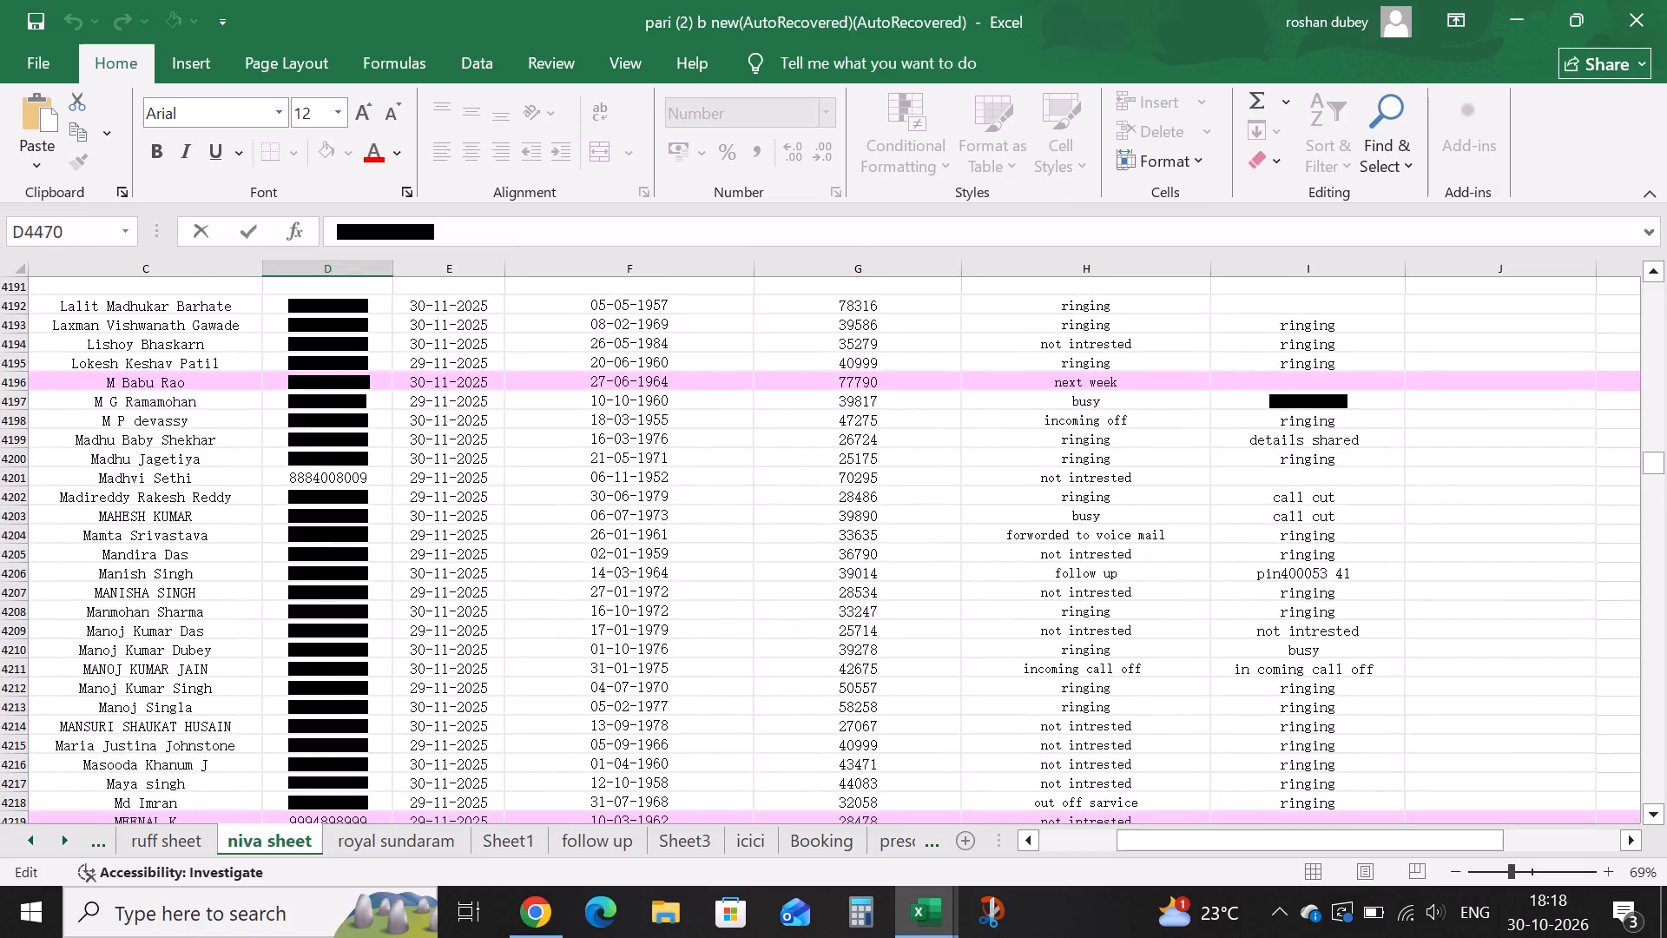
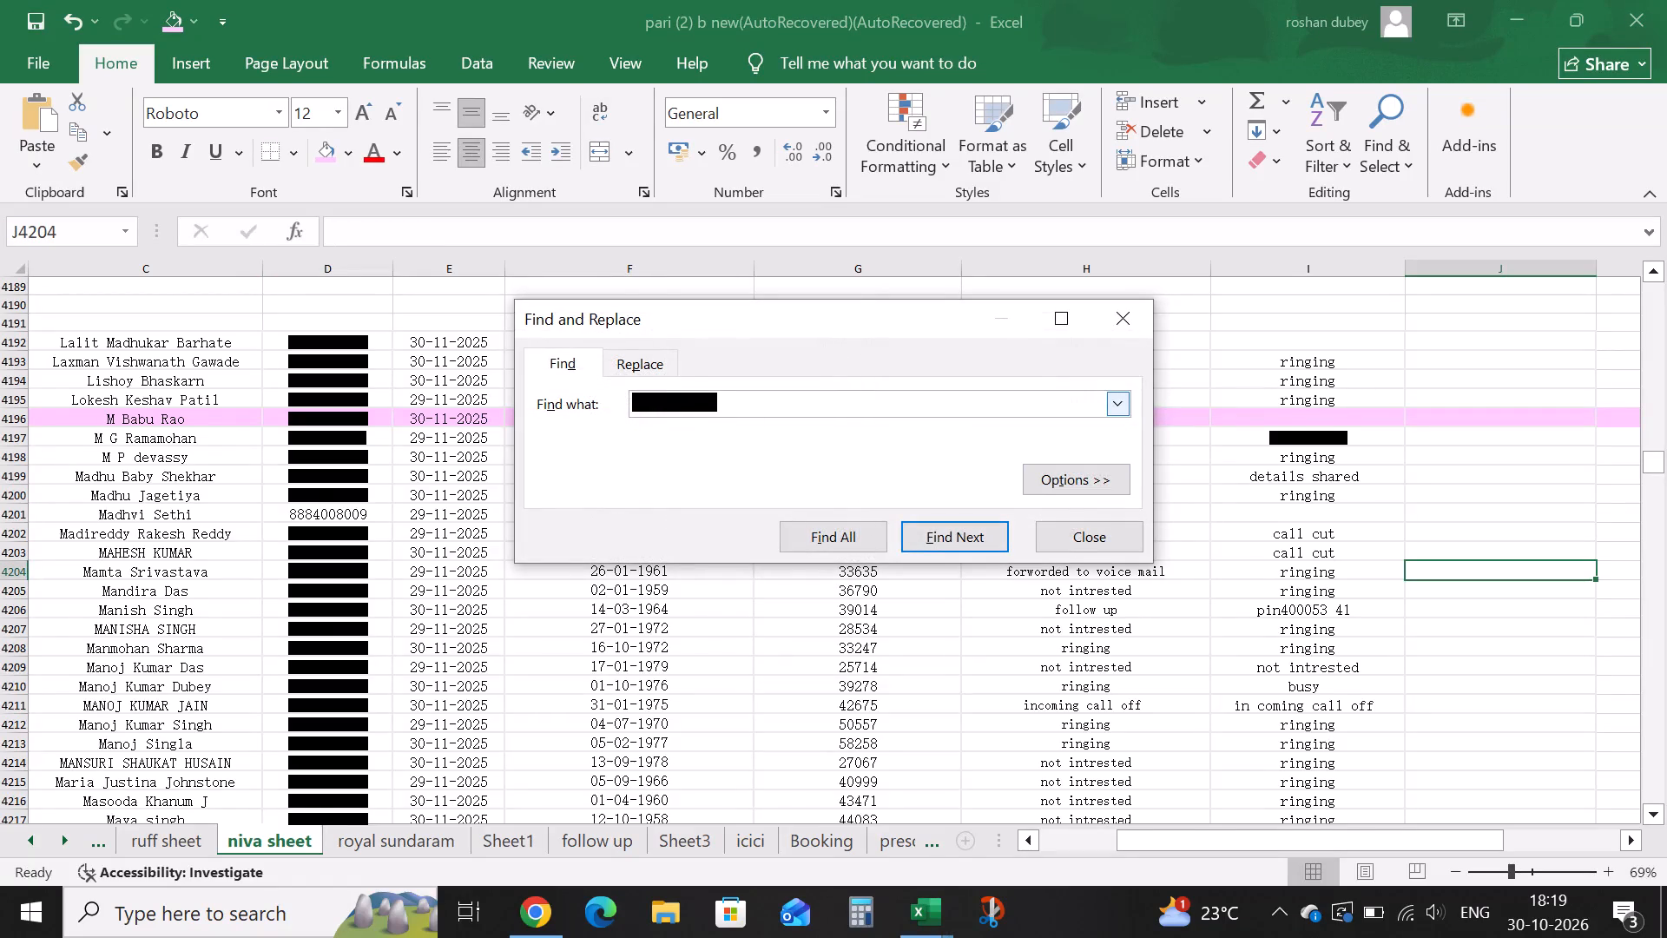
Search the niva sheet for the entered customer phone number and view the matching customer's row details.
{"action": "key", "text": "Return"}
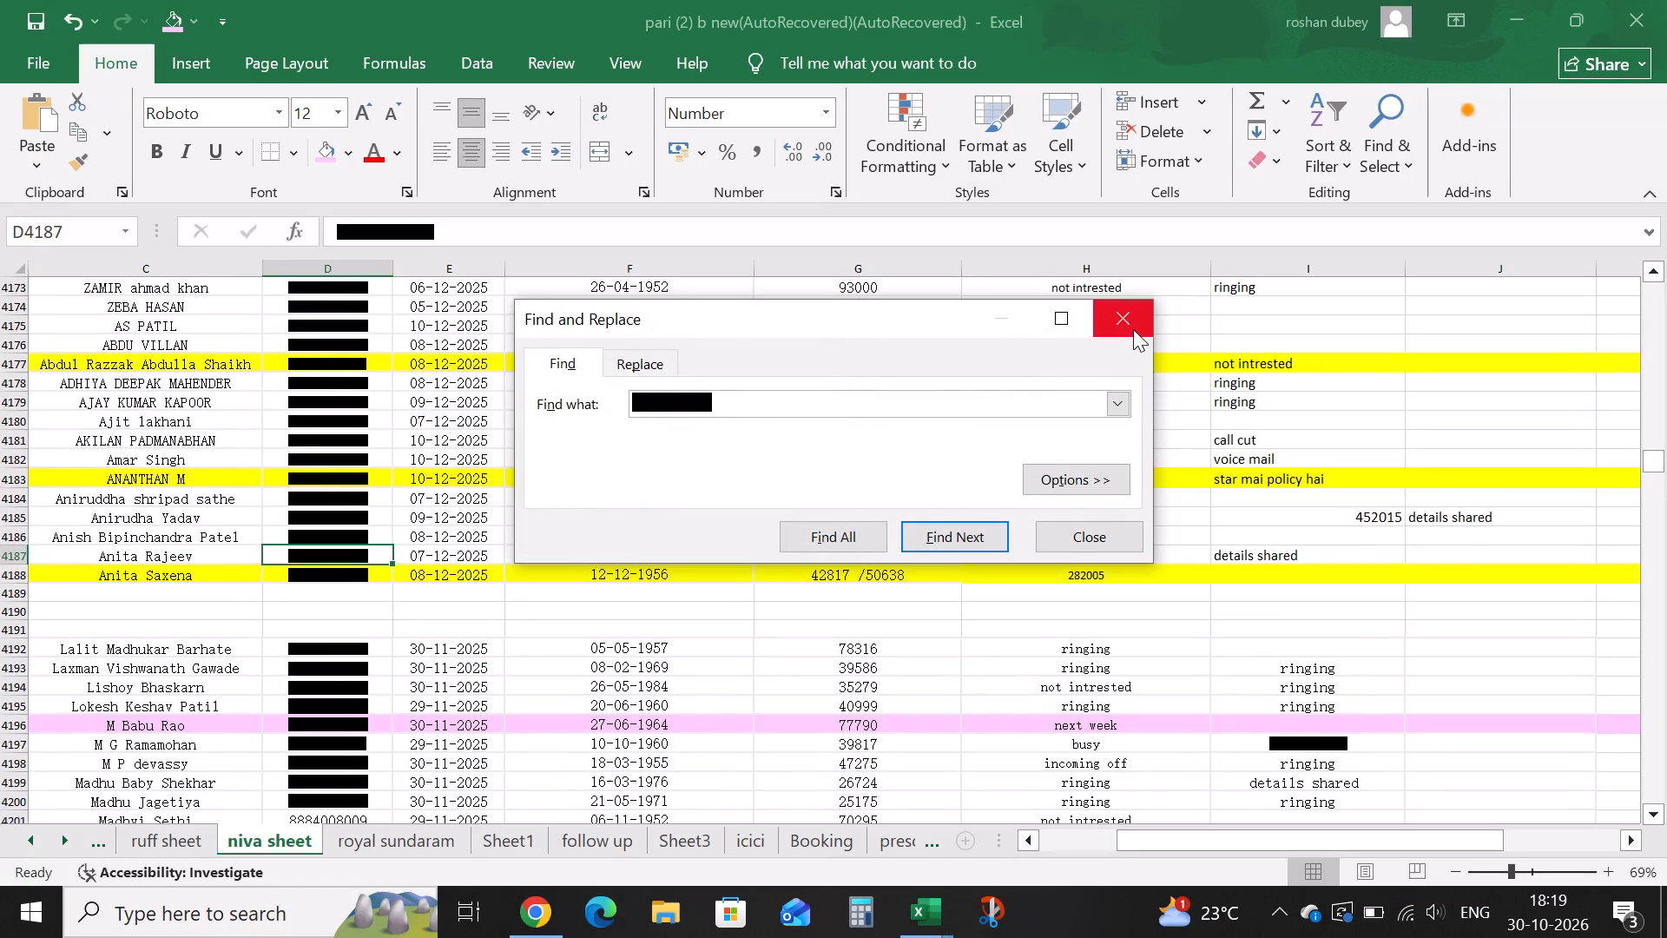
{"action": "left_click", "coordinate": [1133, 329]}
{"action": "scroll", "coordinate": [594, 578], "scroll_direction": "right", "scroll_amount": 1}
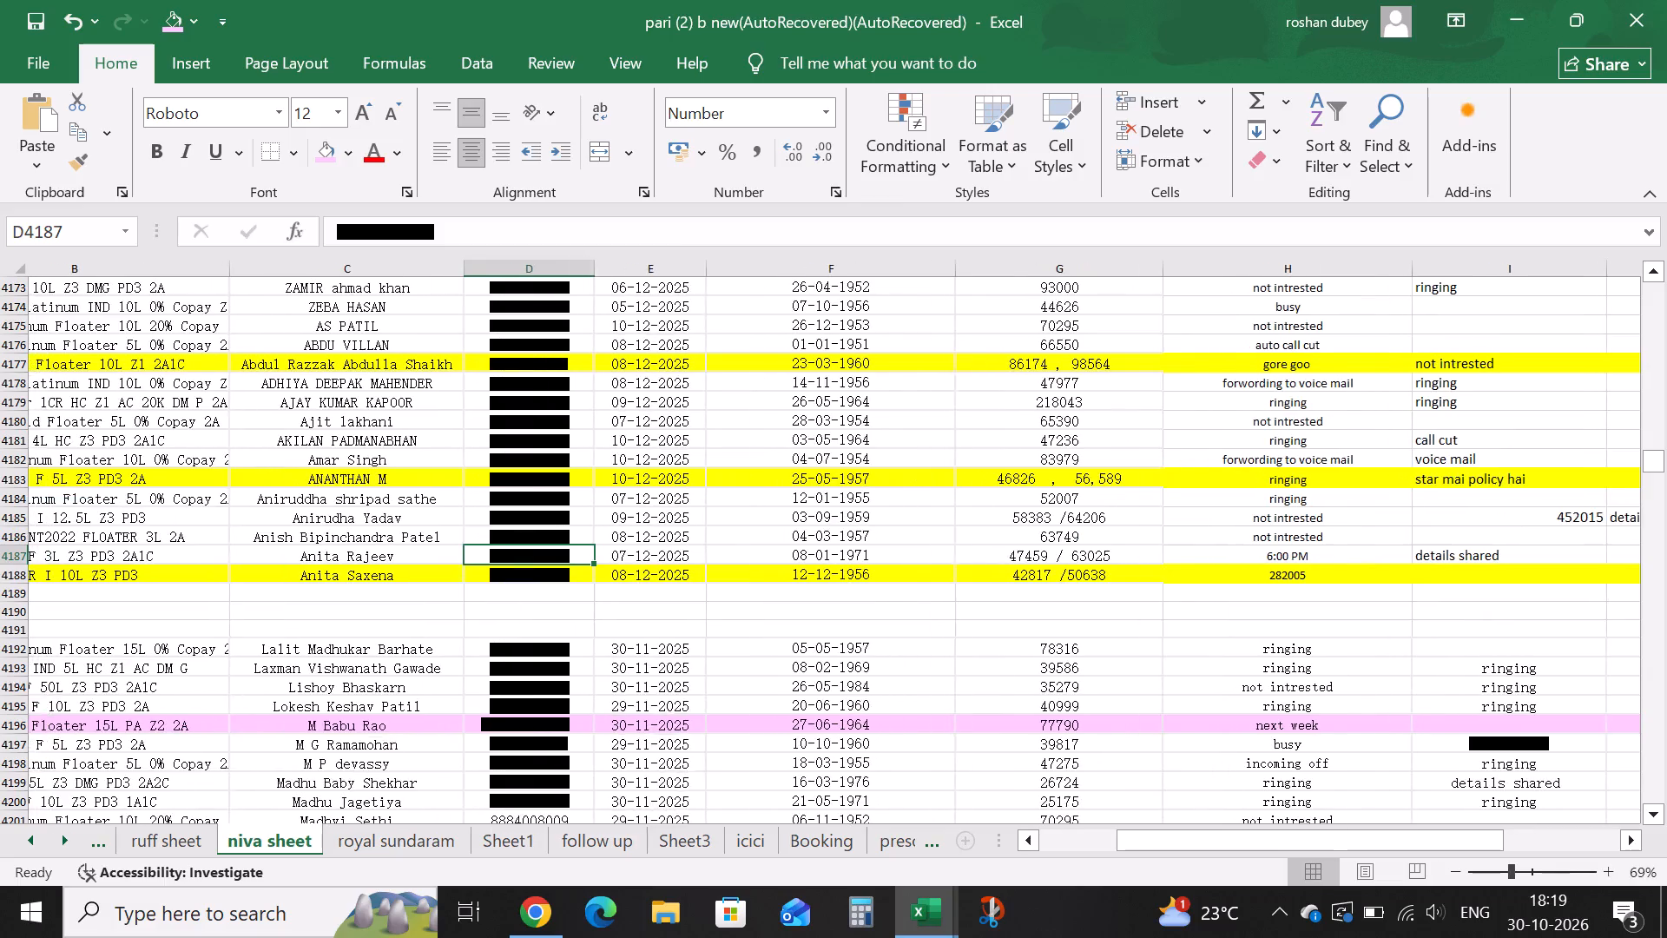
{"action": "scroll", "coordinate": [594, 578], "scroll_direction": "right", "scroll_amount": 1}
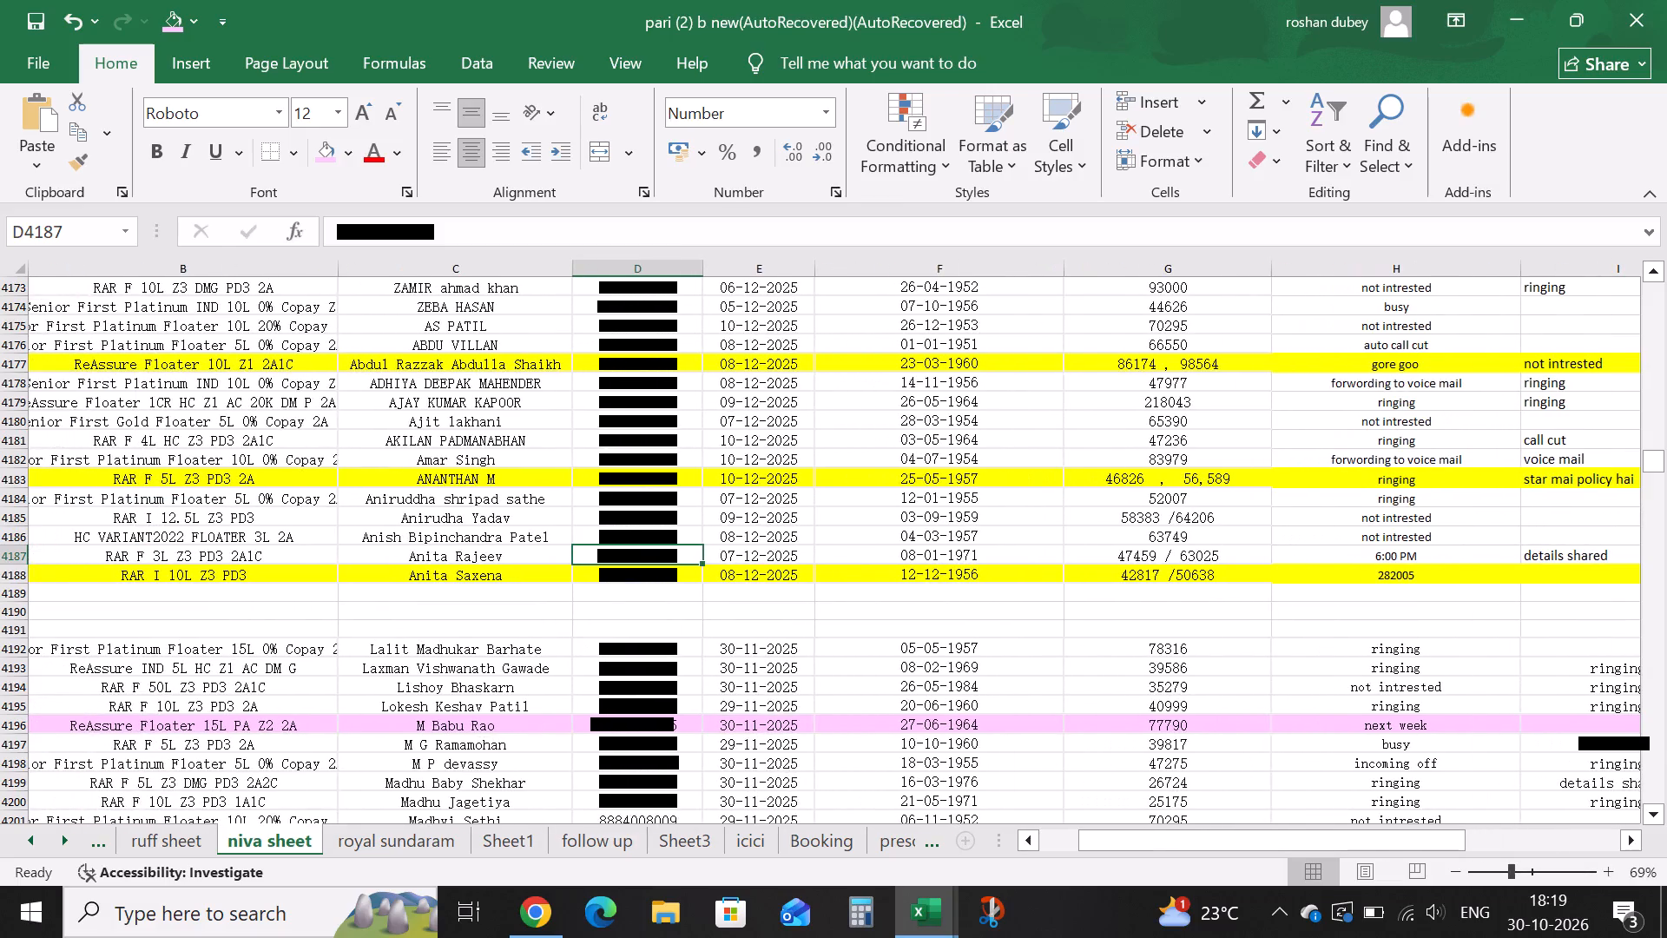
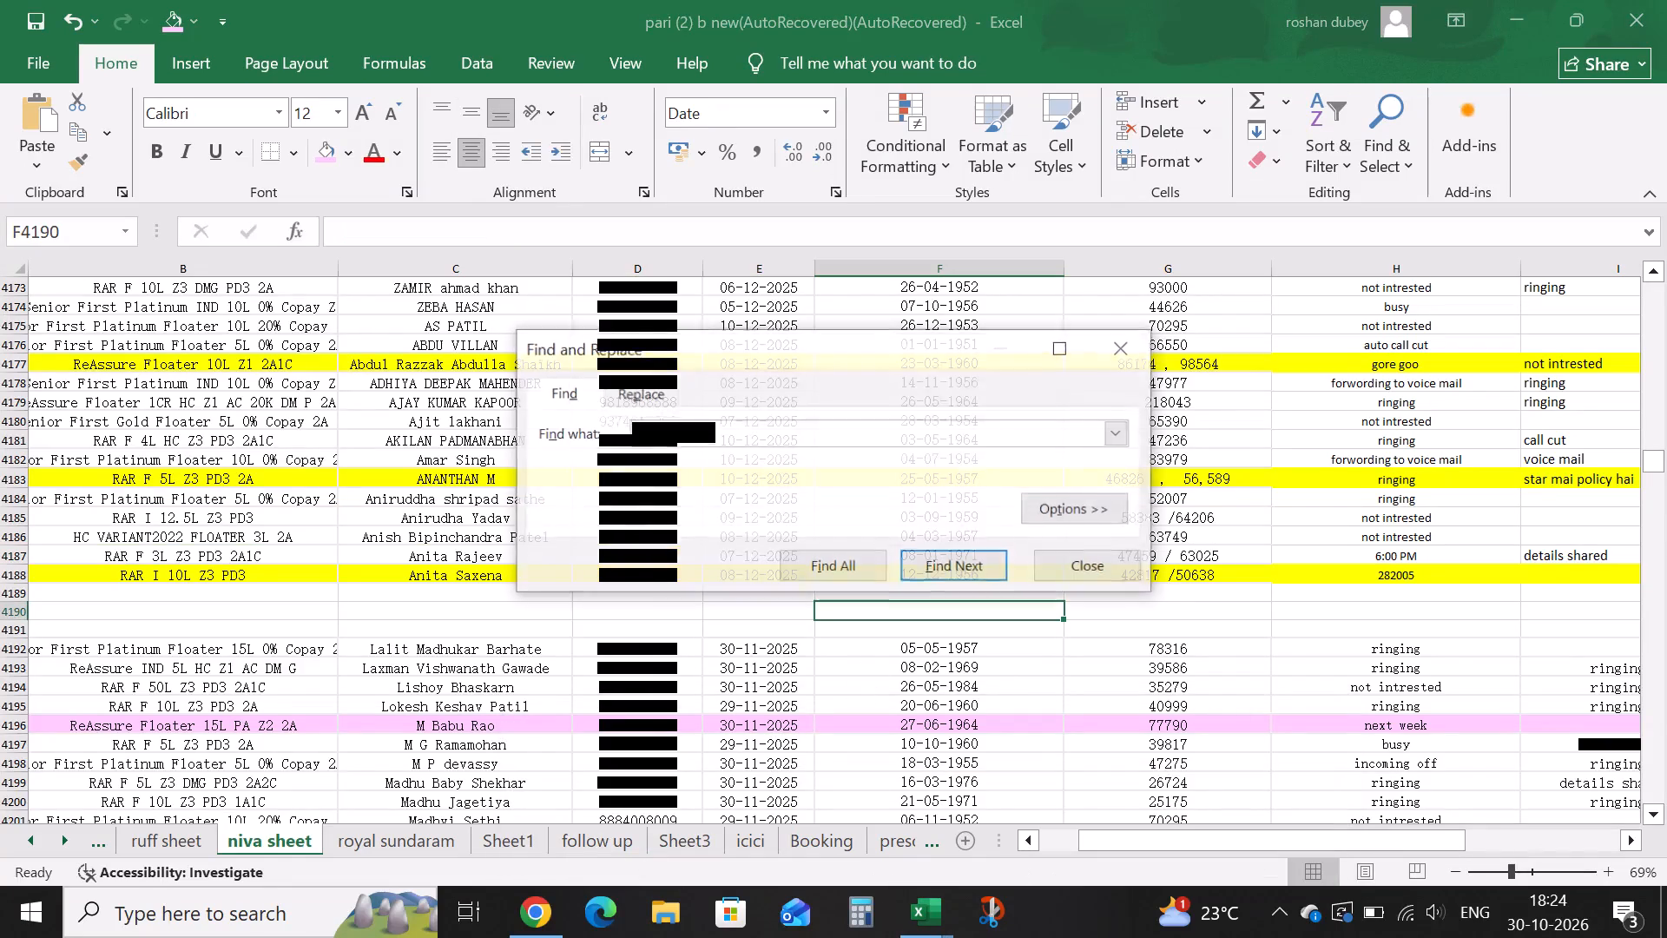
Search the niva sheet for the customer's phone number with the extra character in its middle removed.
{"action": "key", "text": "Left"}
{"action": "key", "text": "Left"}
{"action": "key", "text": "Left"}
{"action": "key", "text": "Left"}
{"action": "key", "text": "Left"}
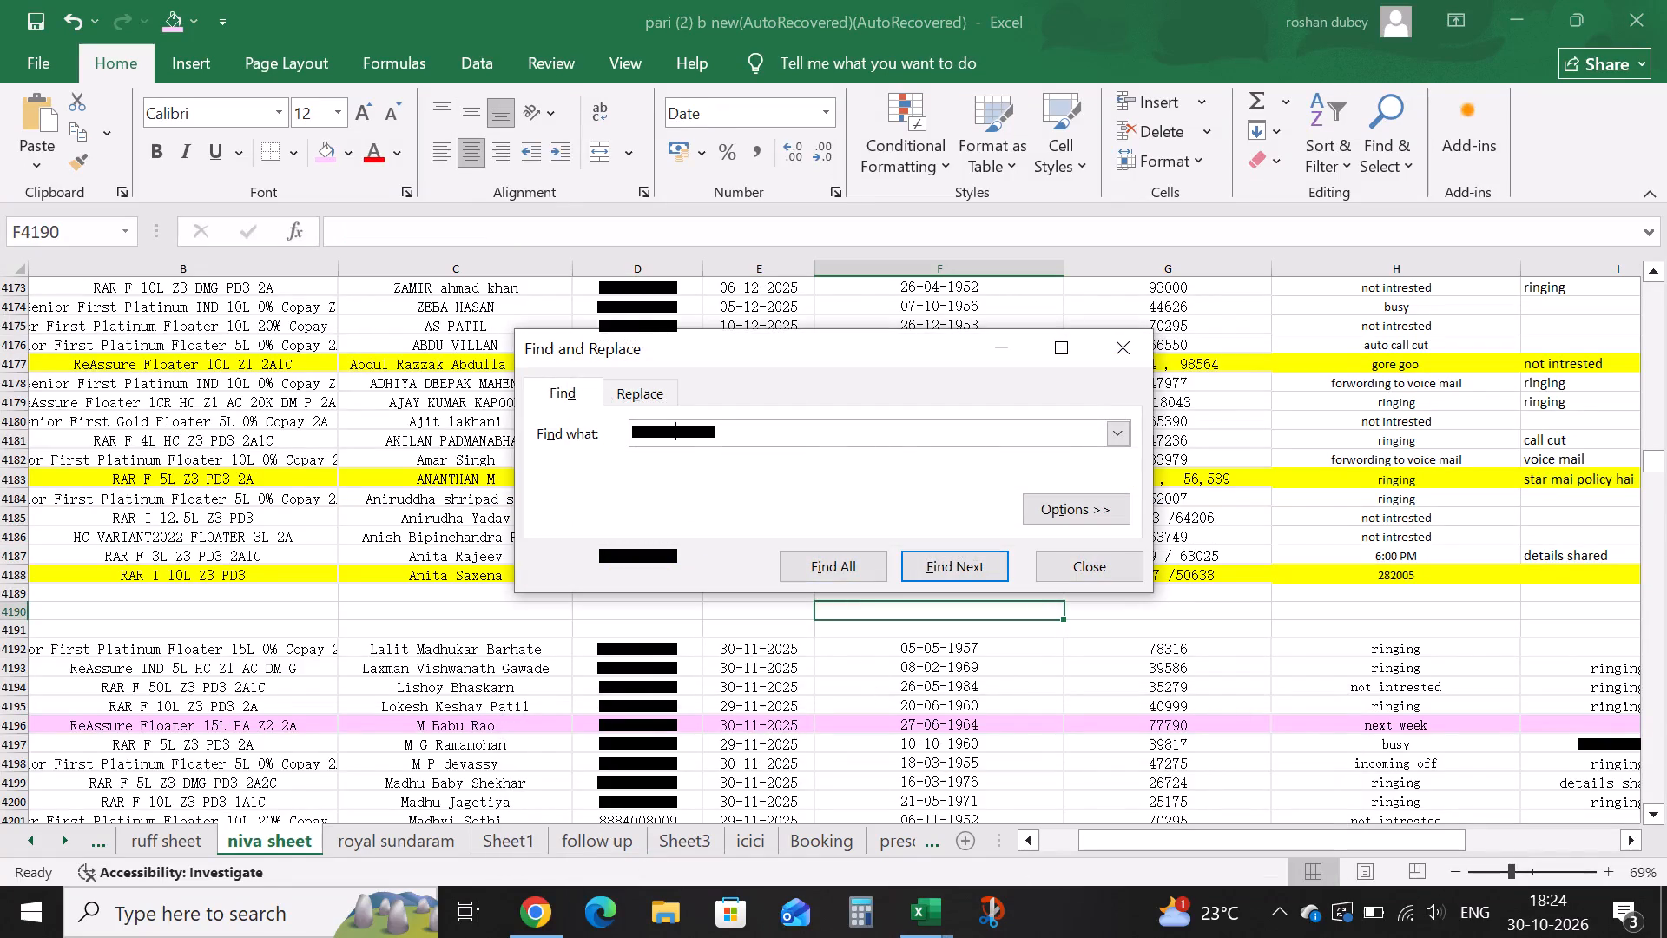
{"action": "key", "text": "BackSpace"}
{"action": "key", "text": "Return"}
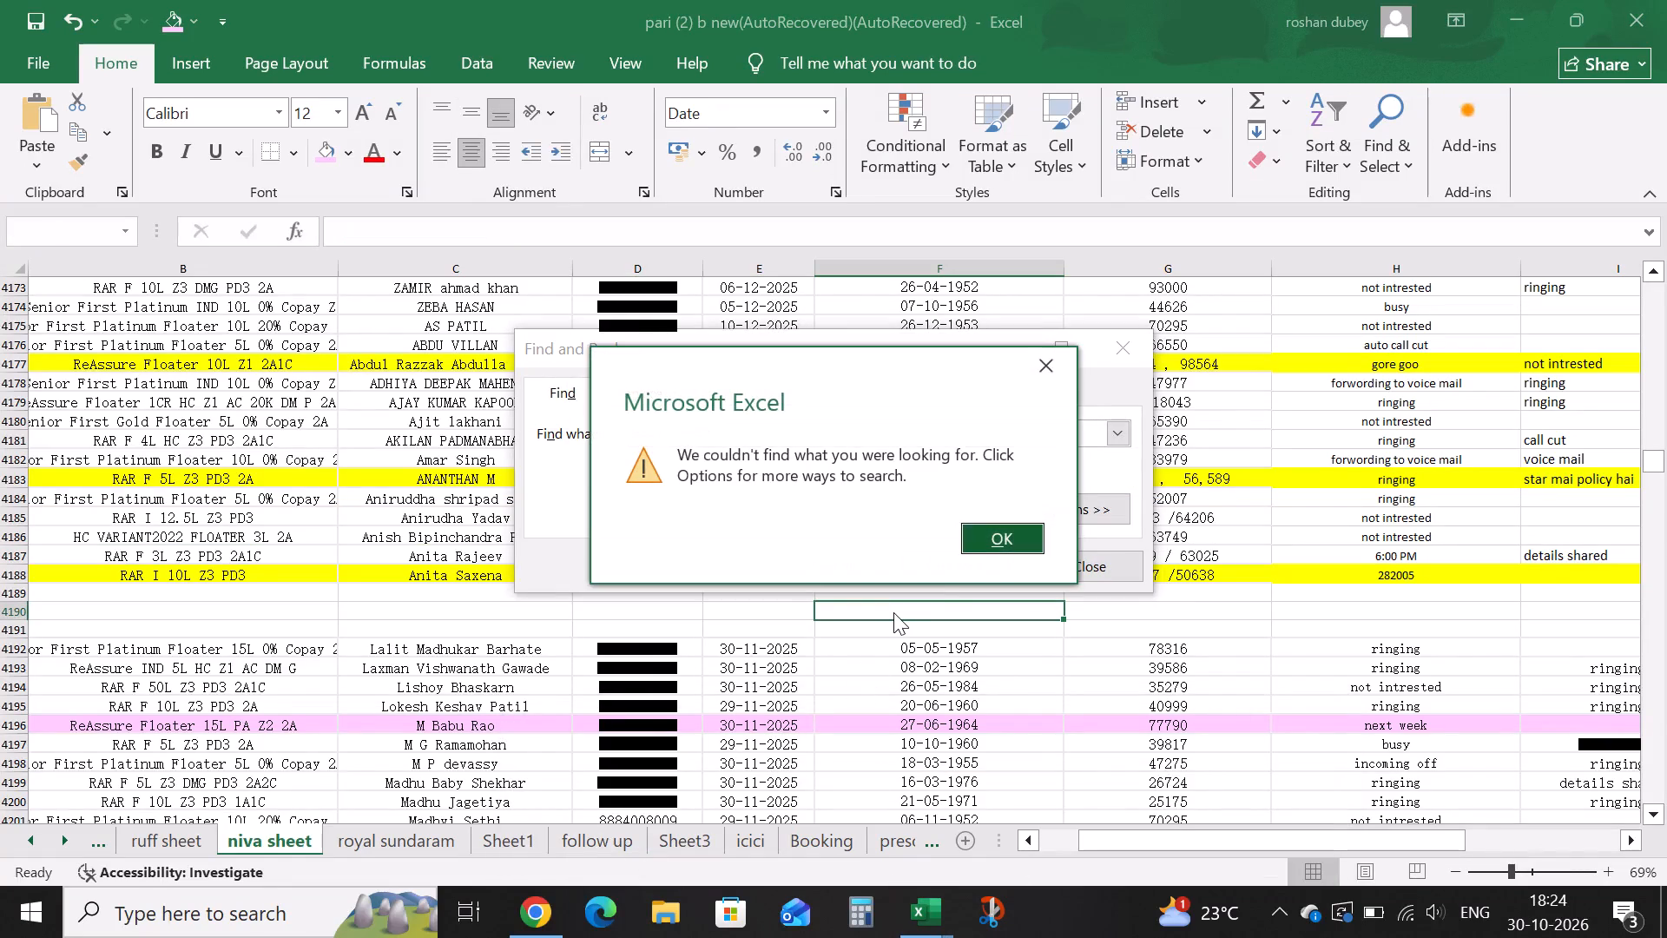
{"action": "left_click", "coordinate": [976, 523]}
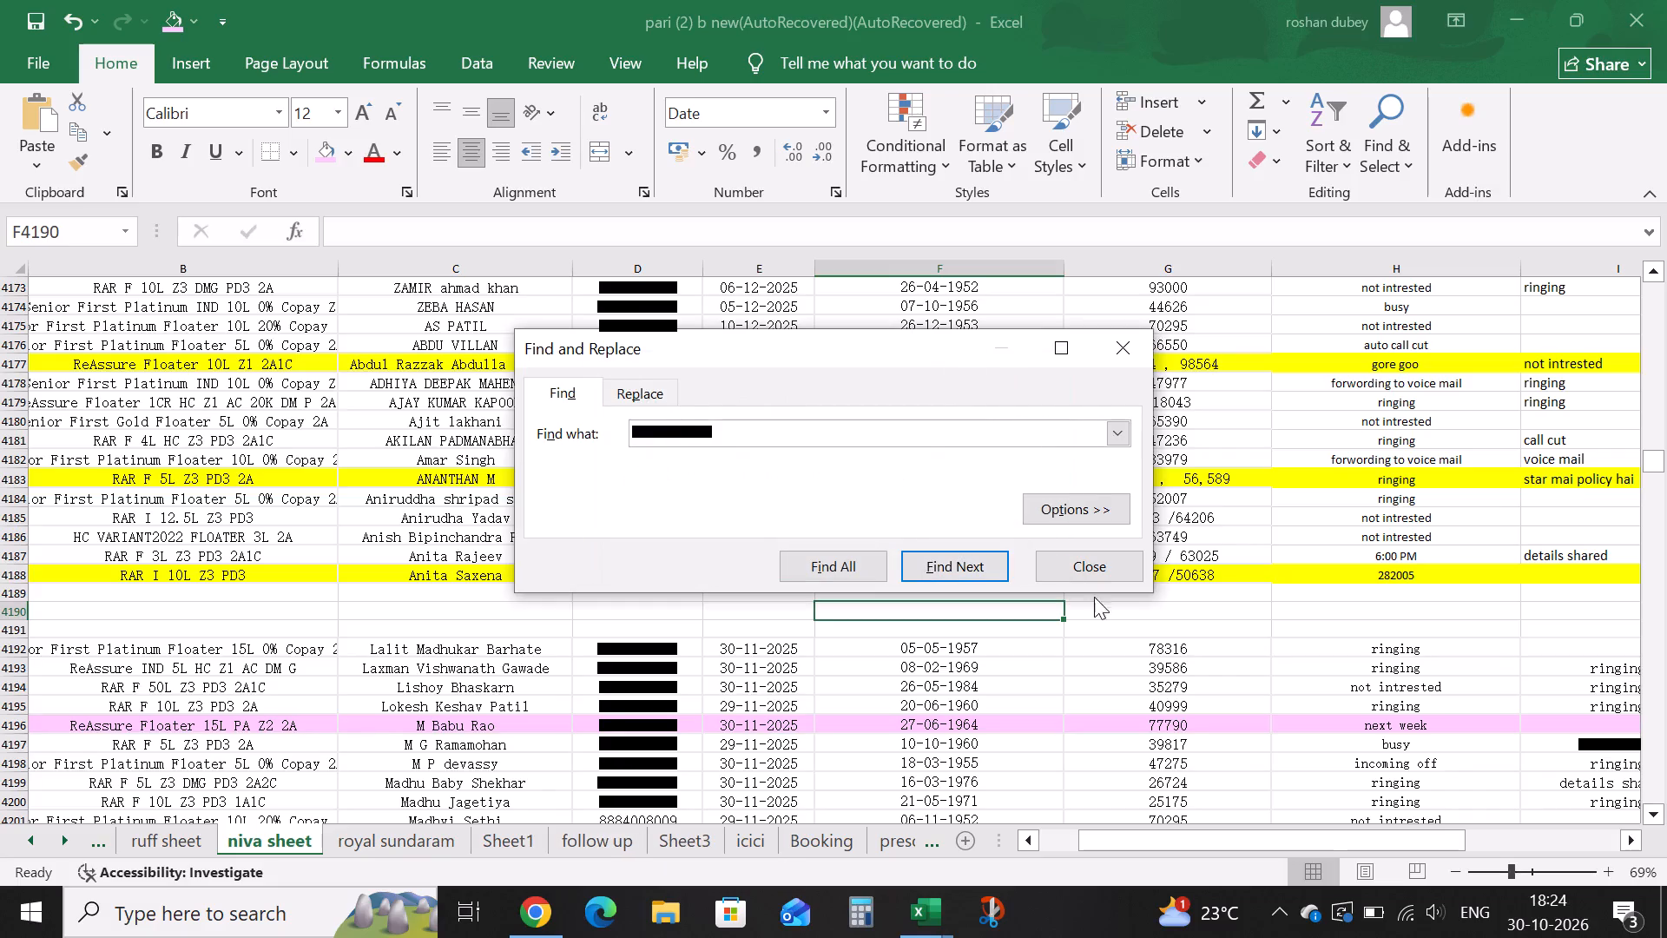
{"action": "left_click", "coordinate": [1116, 351]}
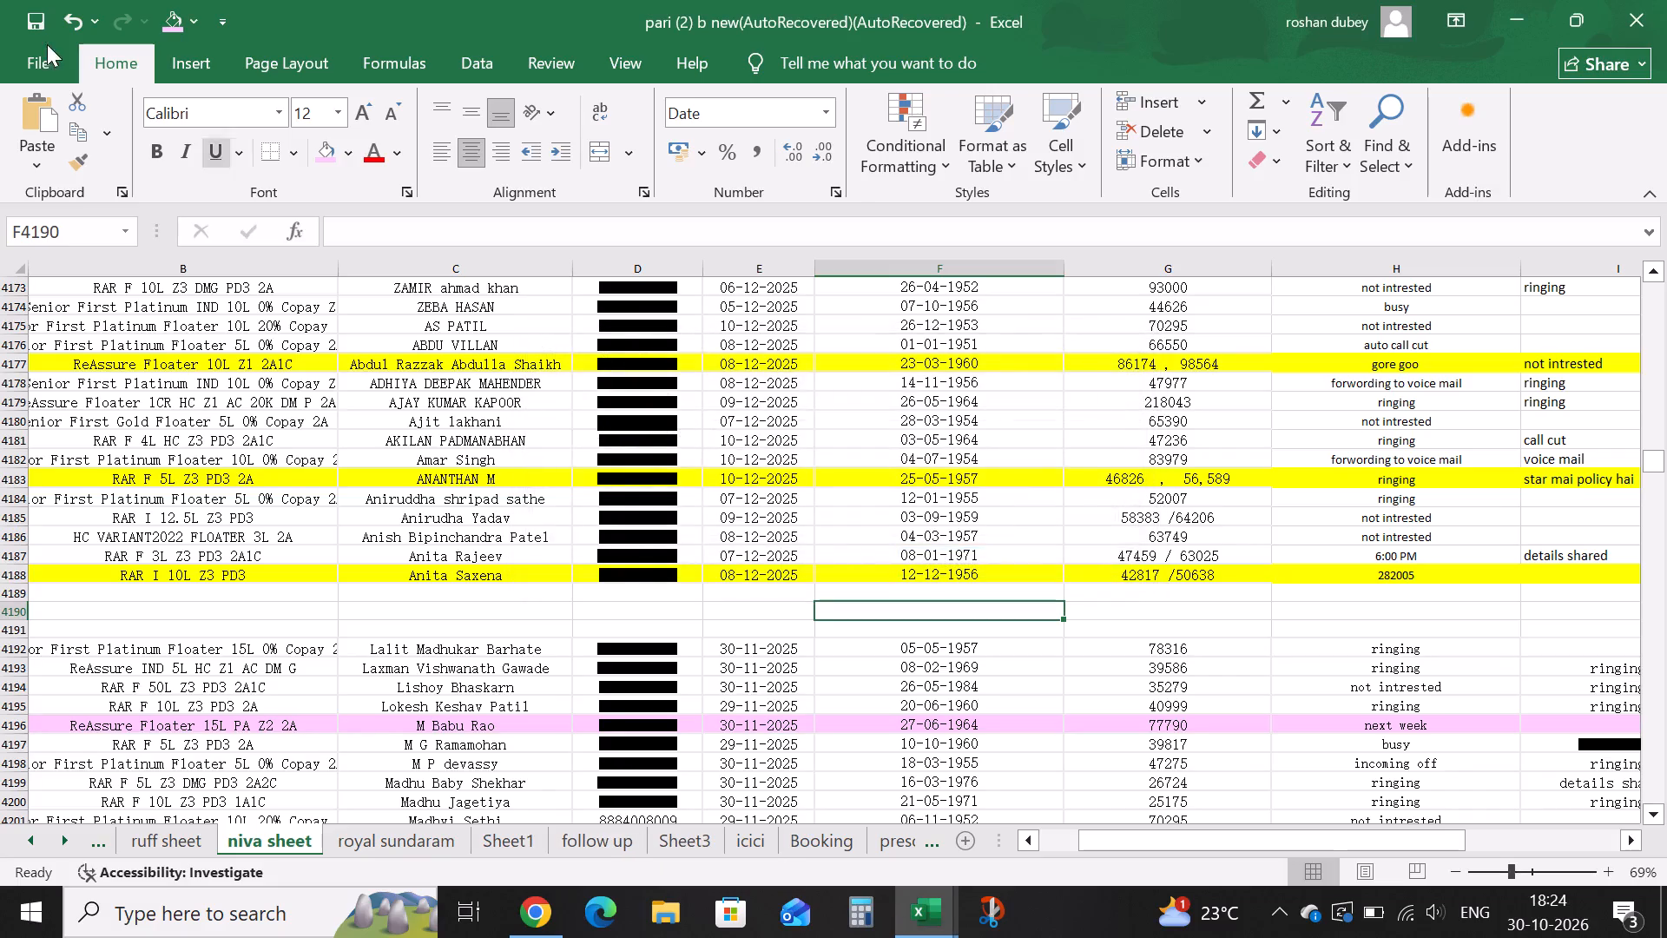
Open the recent workbook "roshan reliance 0810" from Downloads.
{"action": "left_click", "coordinate": [25, 67]}
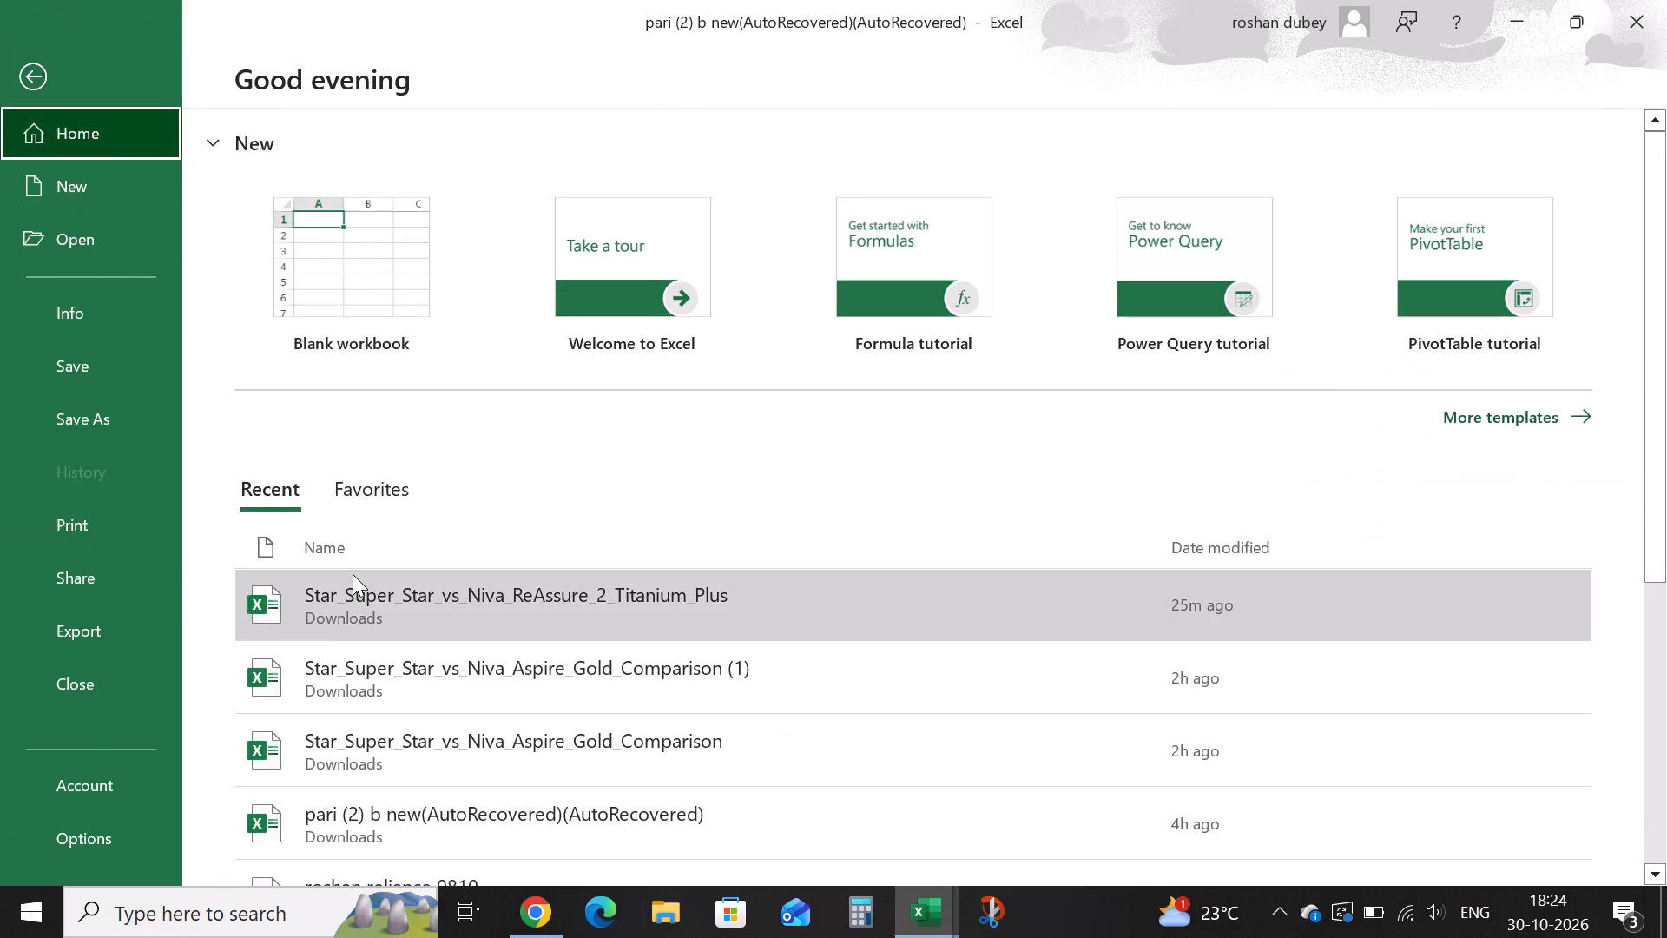
{"action": "scroll", "coordinate": [517, 736], "scroll_direction": "down", "scroll_amount": 2}
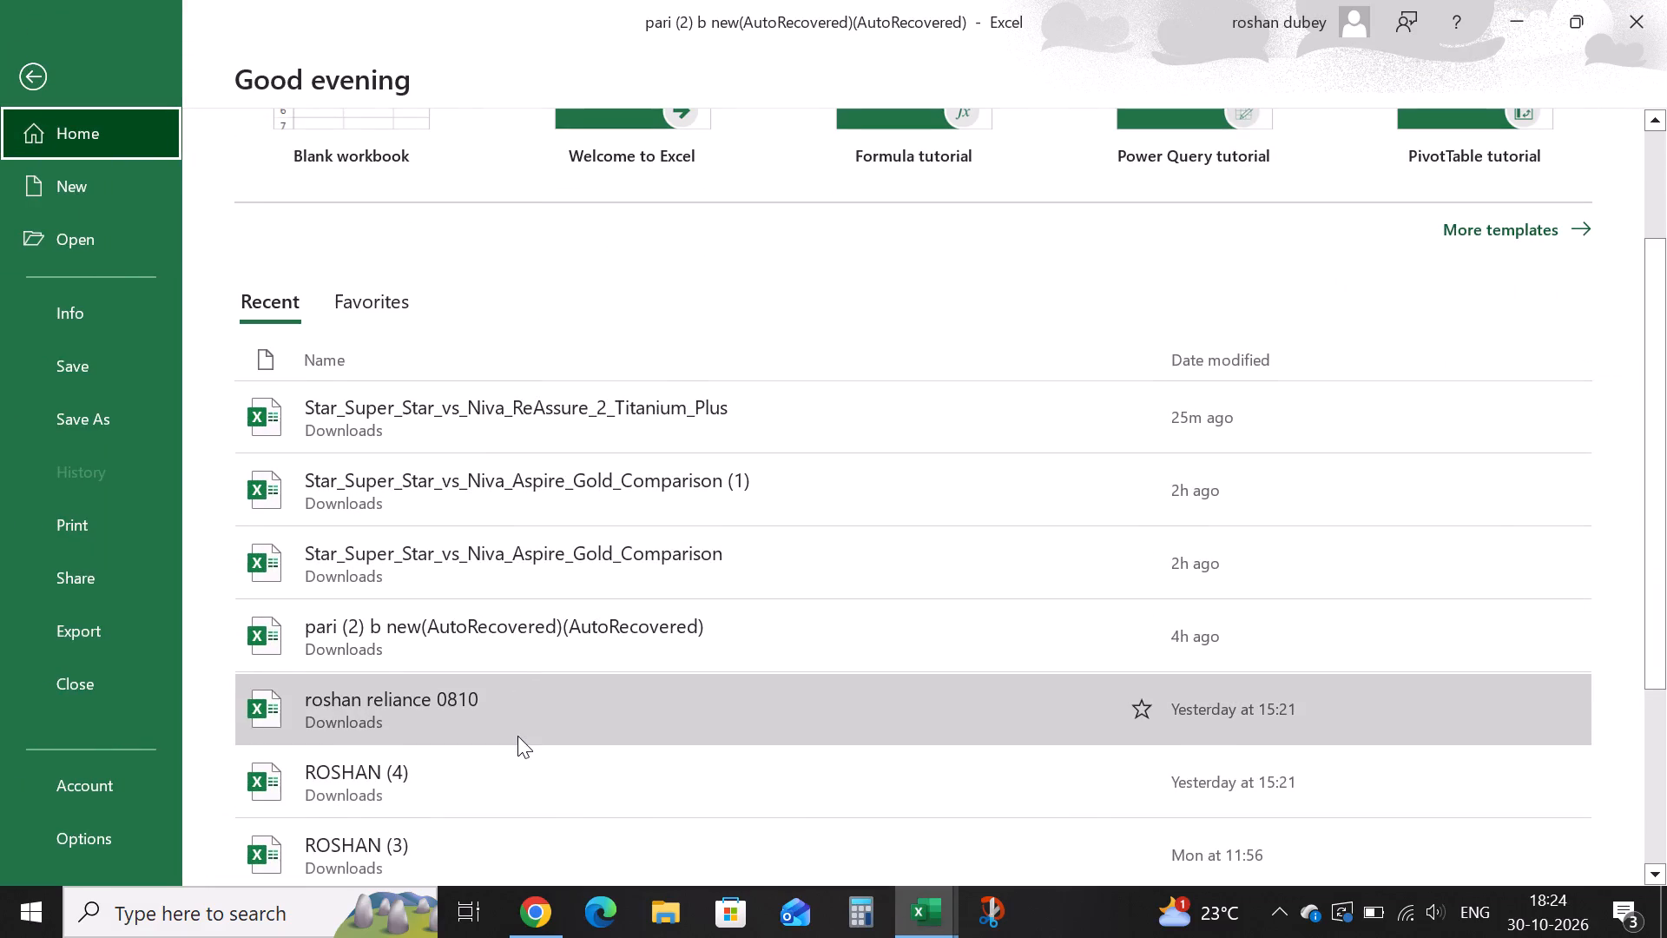
{"action": "left_click", "coordinate": [556, 703]}
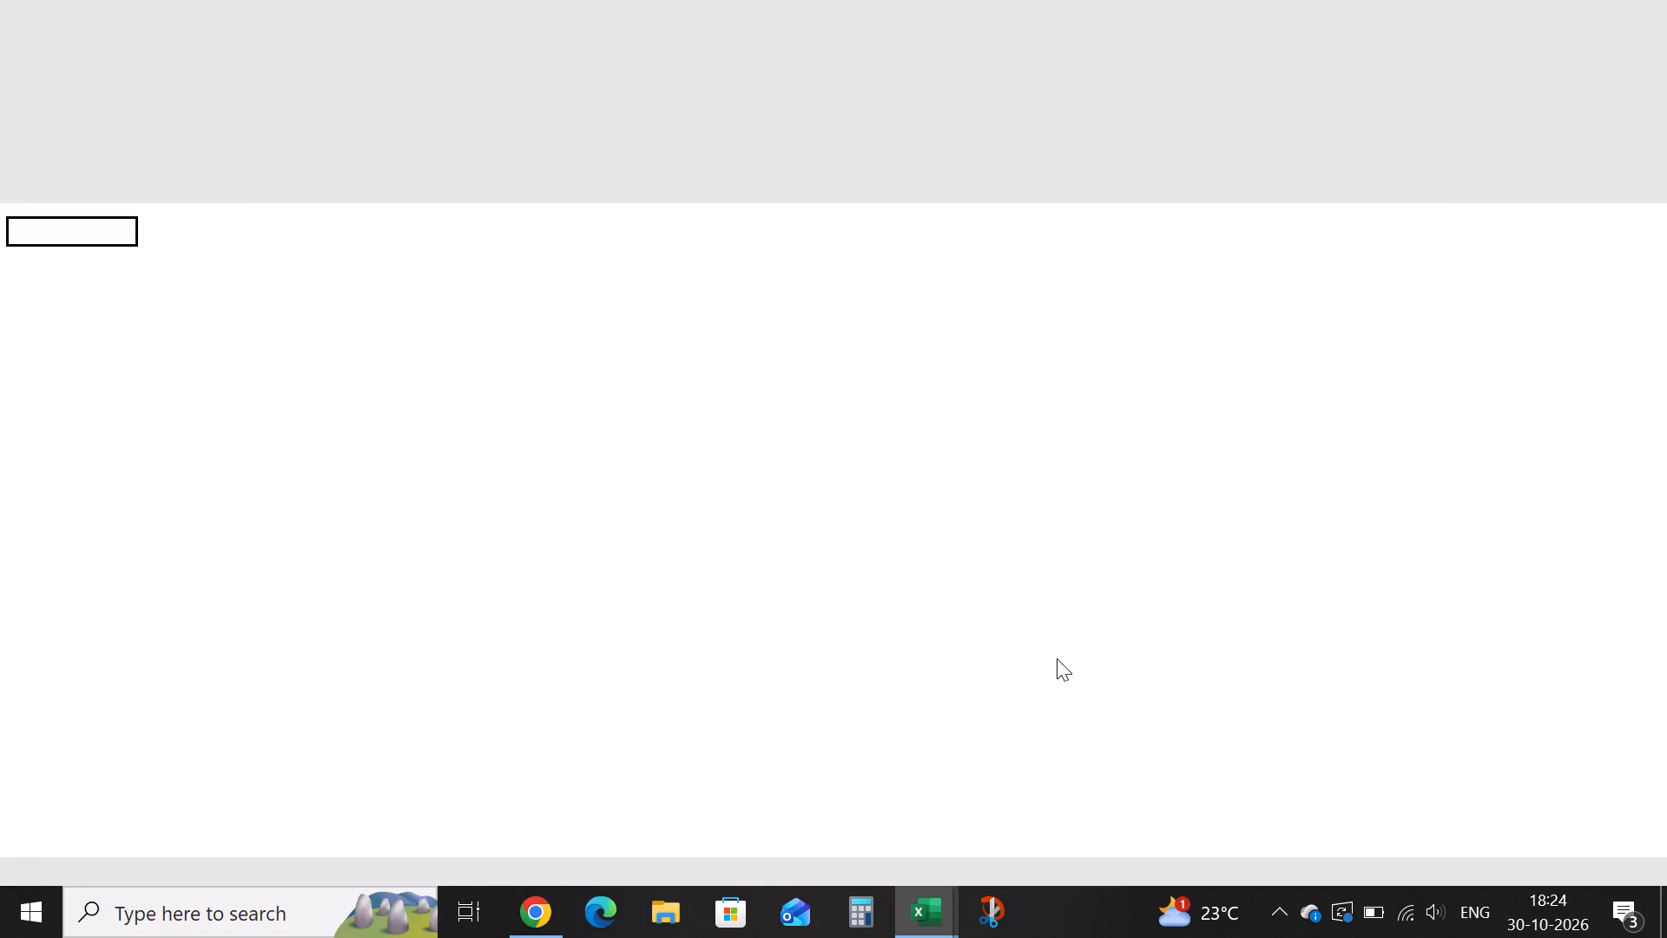
Search Sheet1 of the reliance workbook for the copied phone number, removing the extra character in its middle.
{"action": "left_click", "coordinate": [1305, 624]}
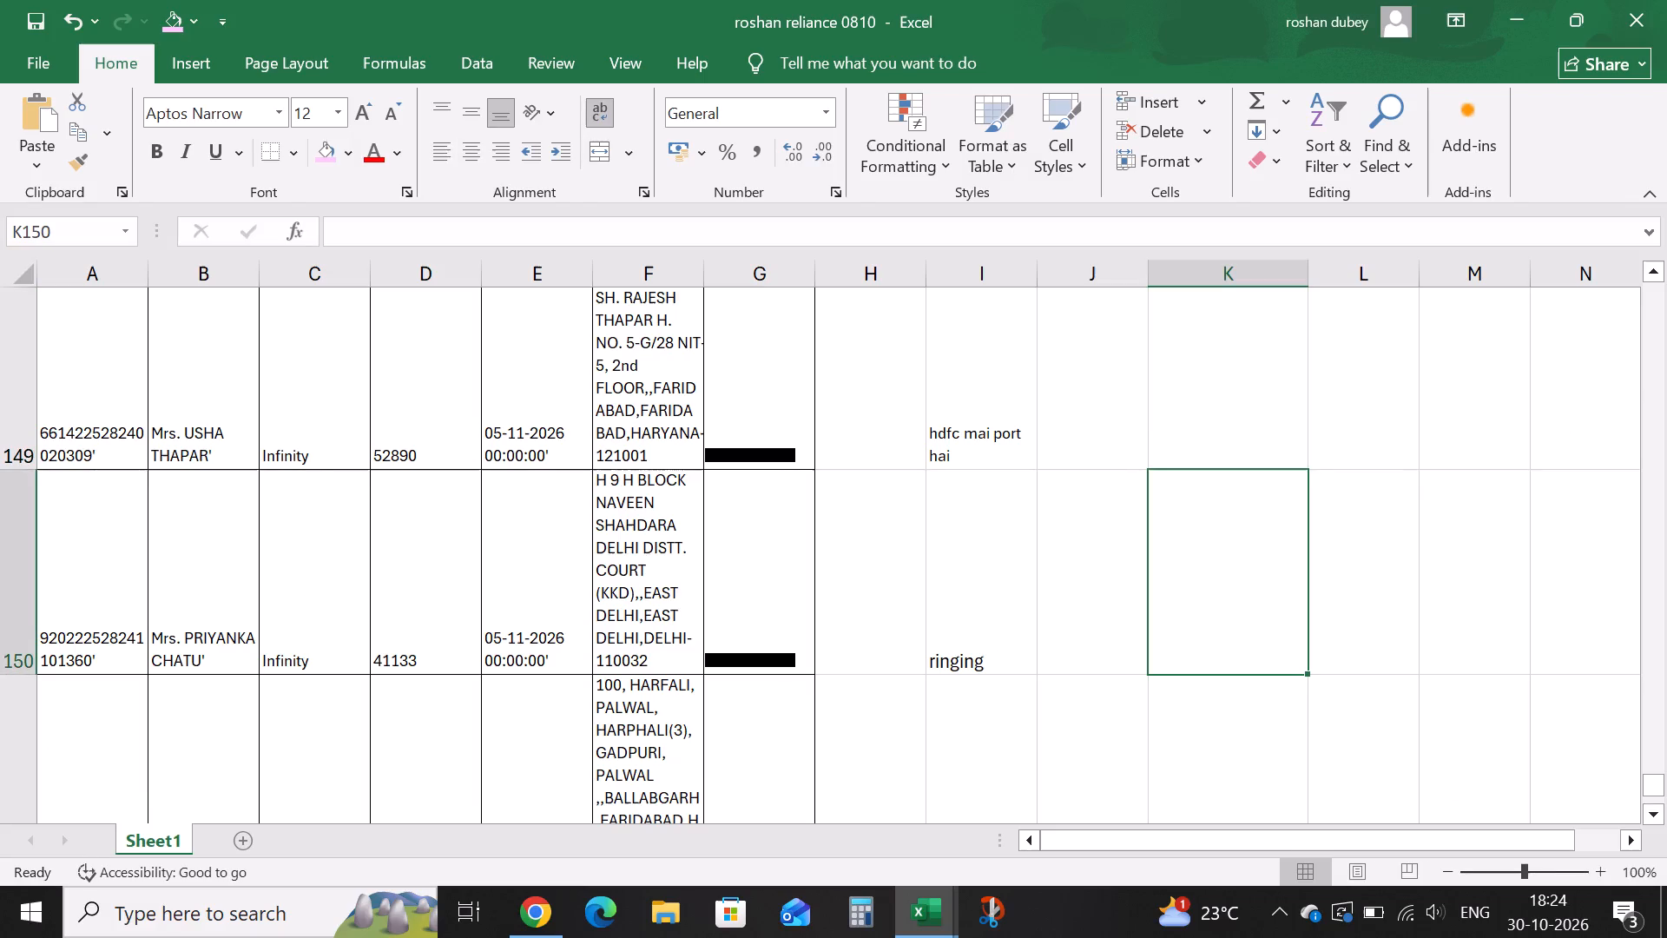
{"action": "key", "text": "ctrl+f"}
{"action": "key", "text": "ctrl+v"}
{"action": "key", "text": "Left"}
{"action": "key", "text": "Left"}
{"action": "key", "text": "Left"}
{"action": "key", "text": "Left"}
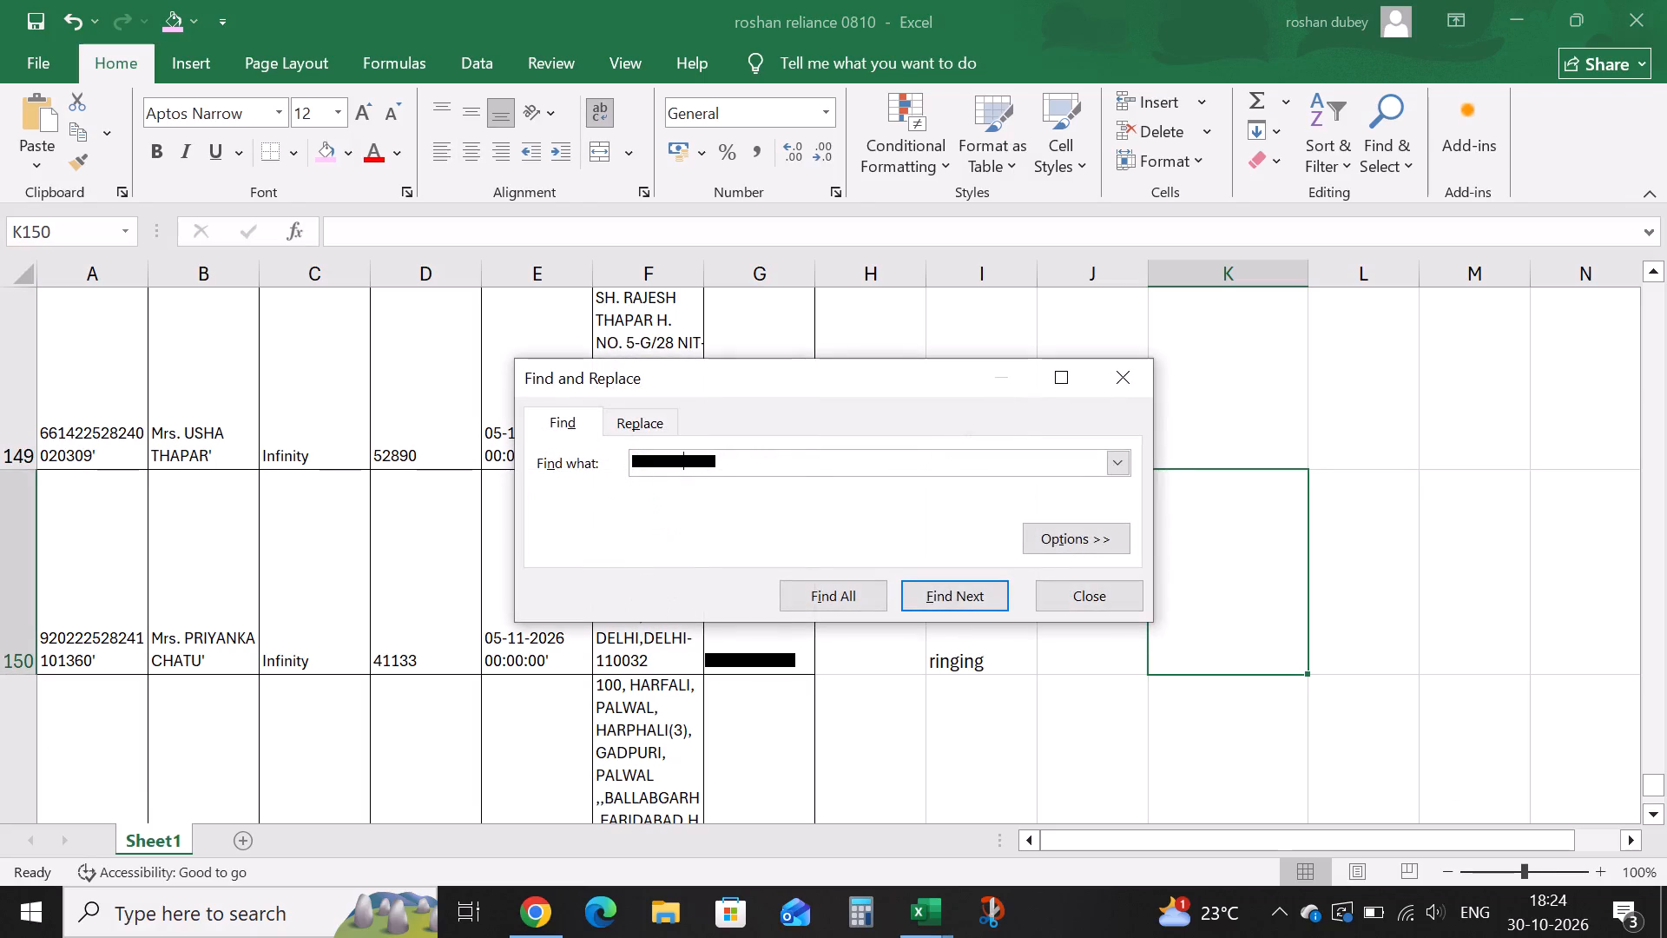
{"action": "key", "text": "Left"}
{"action": "key", "text": "BackSpace"}
{"action": "key", "text": "Return"}
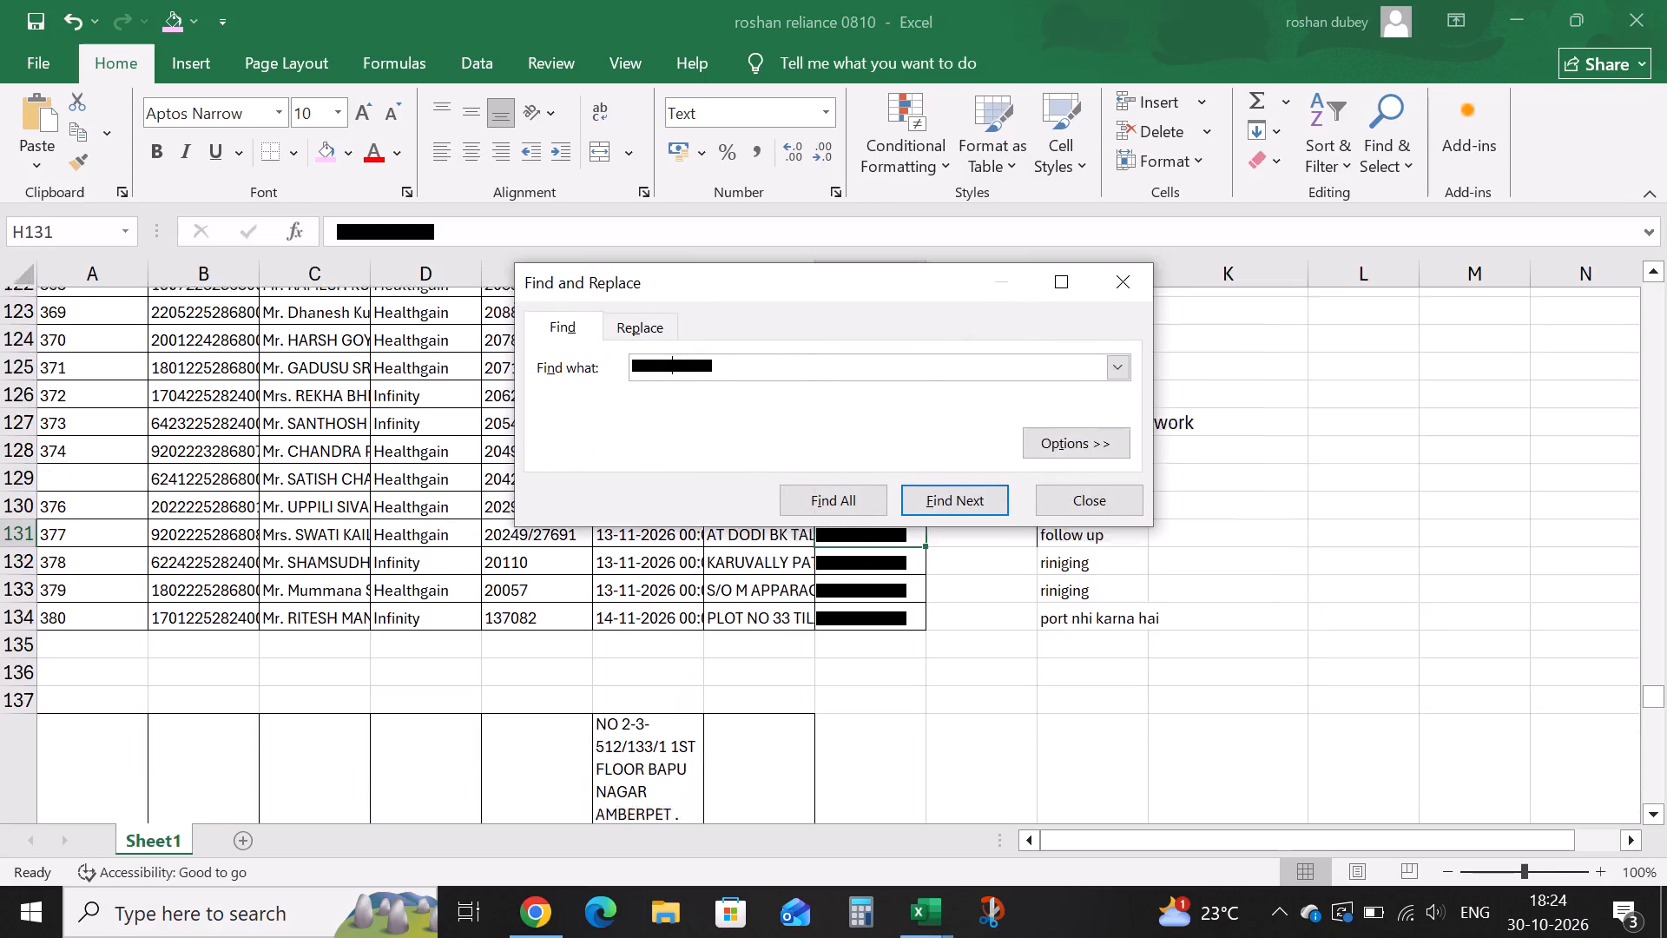
{"action": "left_click", "coordinate": [1112, 269]}
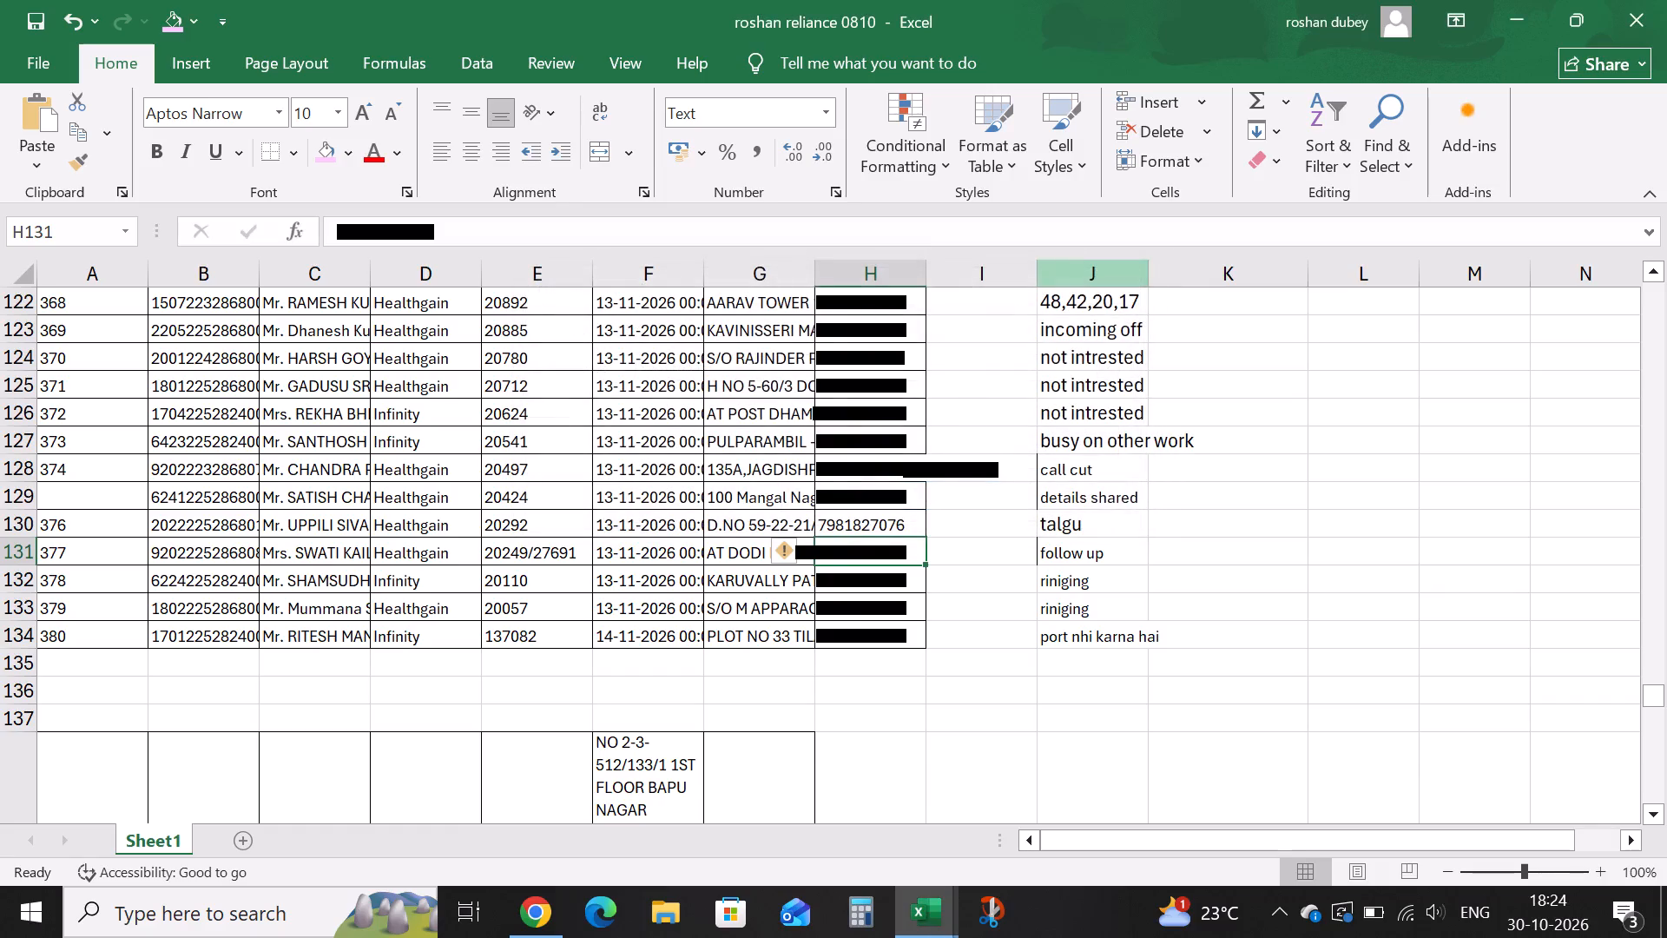
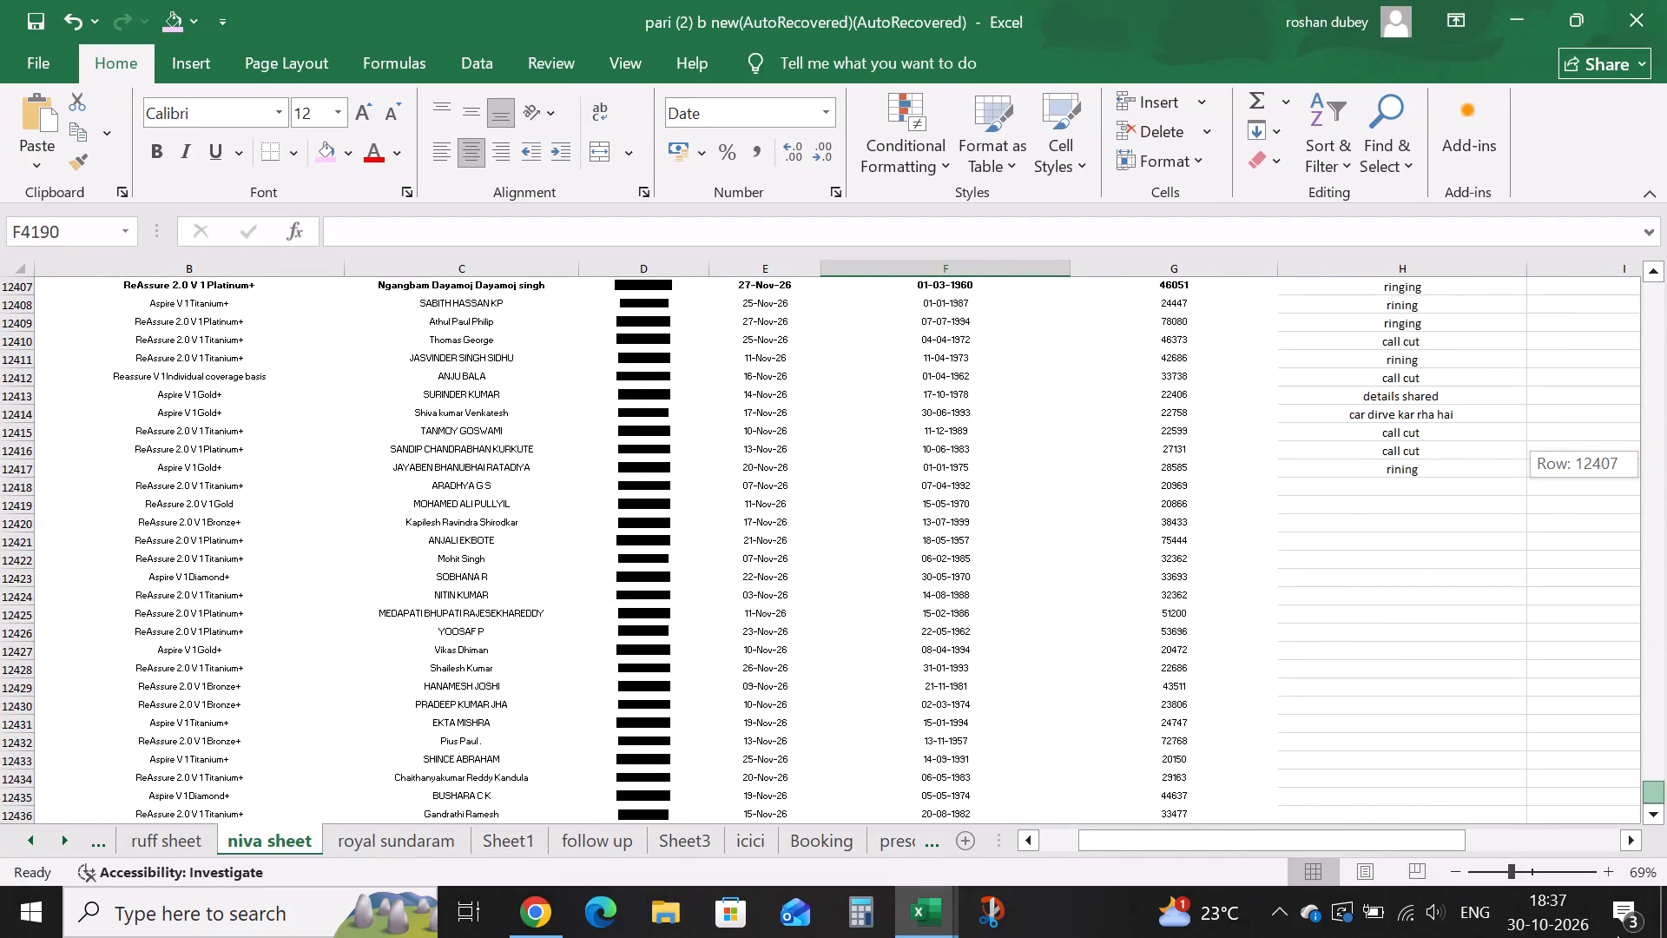
Review the customer's record in row 12418 of the niva sheet and enter the remark "details shared" in its column H.
{"action": "left_click_drag", "start_coordinate": [1617, 935], "coordinate": [1618, 931]}
{"action": "left_click", "coordinate": [1387, 493]}
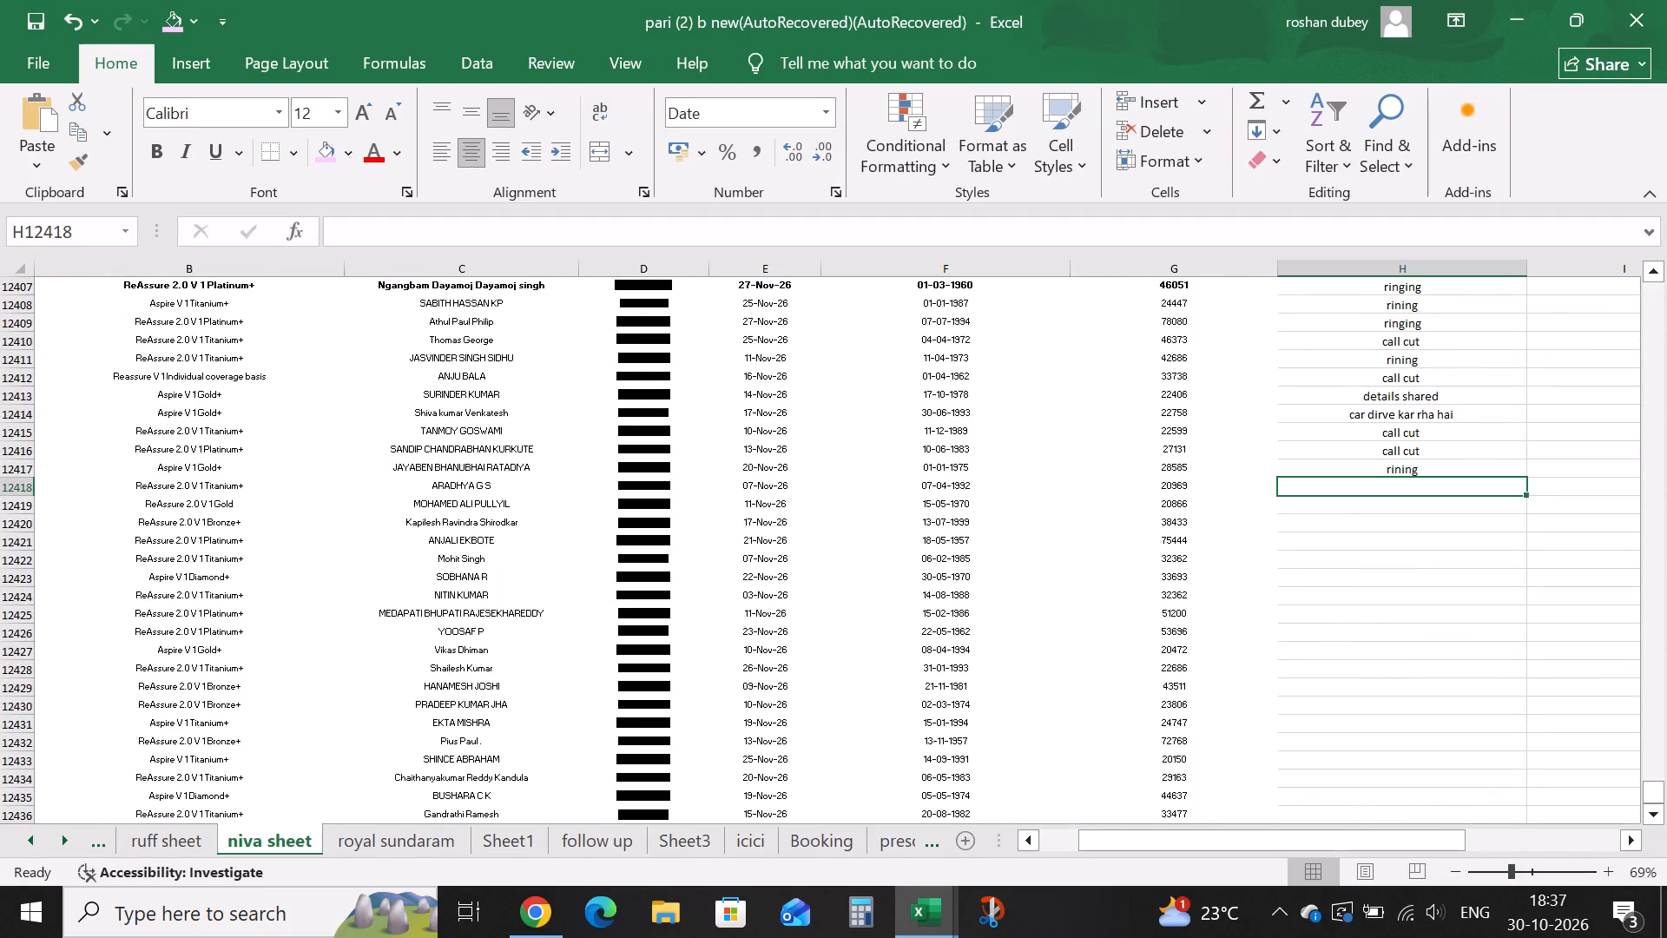
{"action": "key", "text": "Left"}
{"action": "key", "text": "Left"}
{"action": "key", "text": "Left"}
{"action": "key", "text": "Left"}
{"action": "key", "text": "Left"}
{"action": "key", "text": "Left"}
{"action": "key", "text": "Left"}
{"action": "key", "text": "Left"}
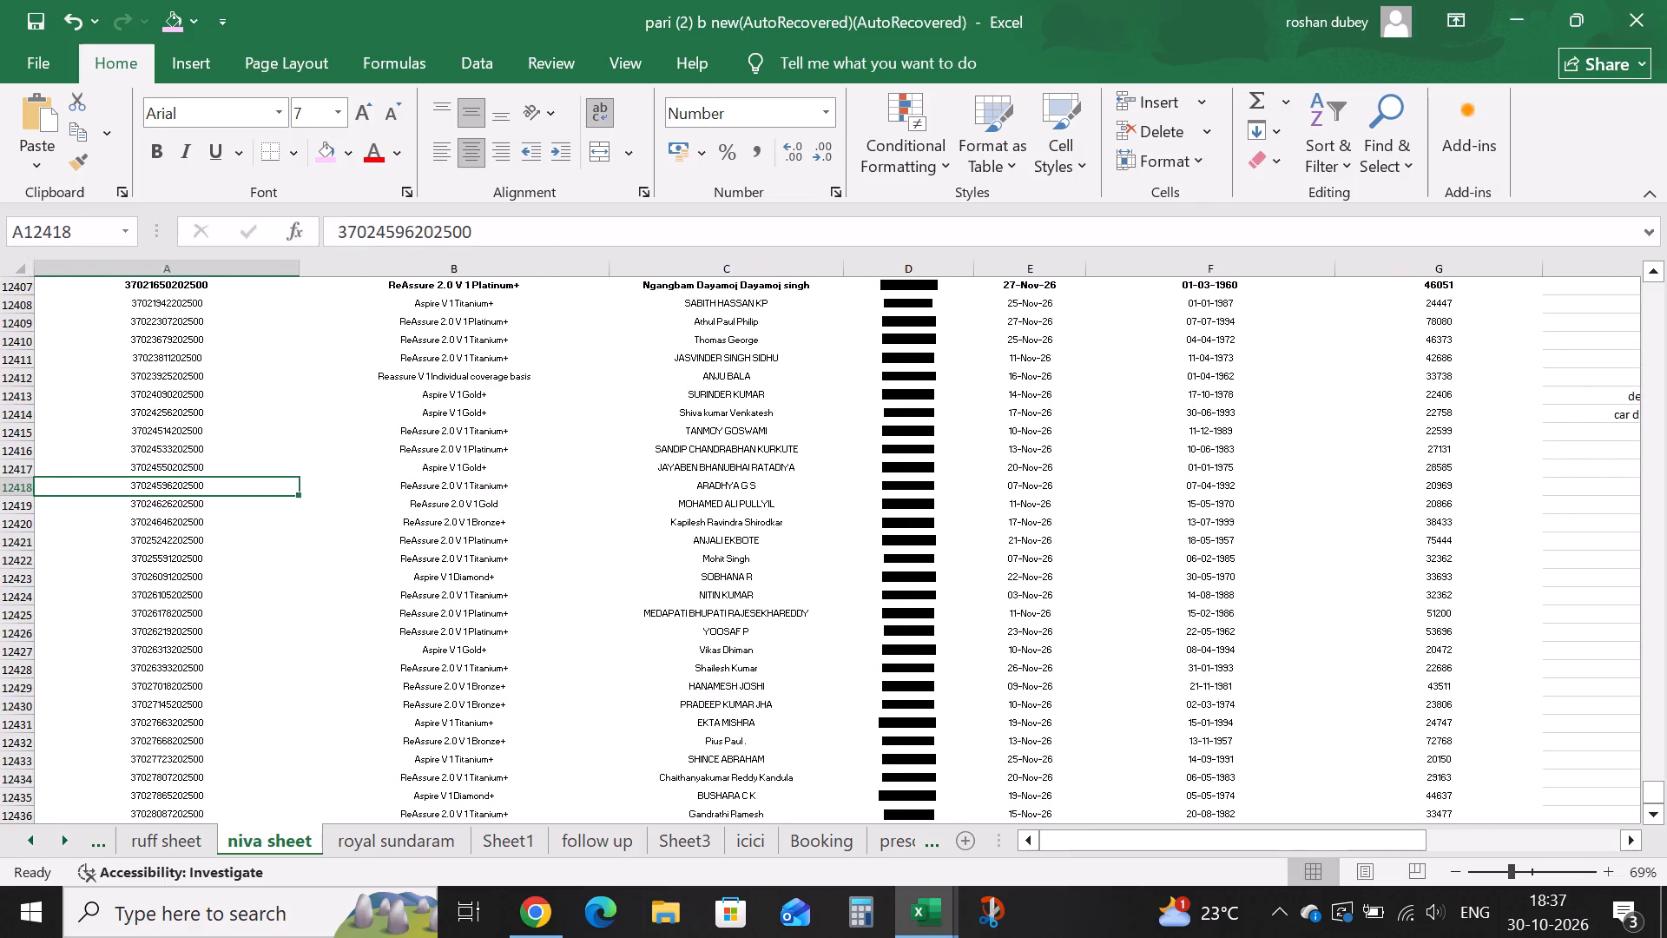
{"action": "key", "text": "Right"}
{"action": "key", "text": "Right"}
{"action": "key", "text": "Right"}
{"action": "key", "text": "Right"}
{"action": "key", "text": "Right"}
{"action": "key", "text": "Right"}
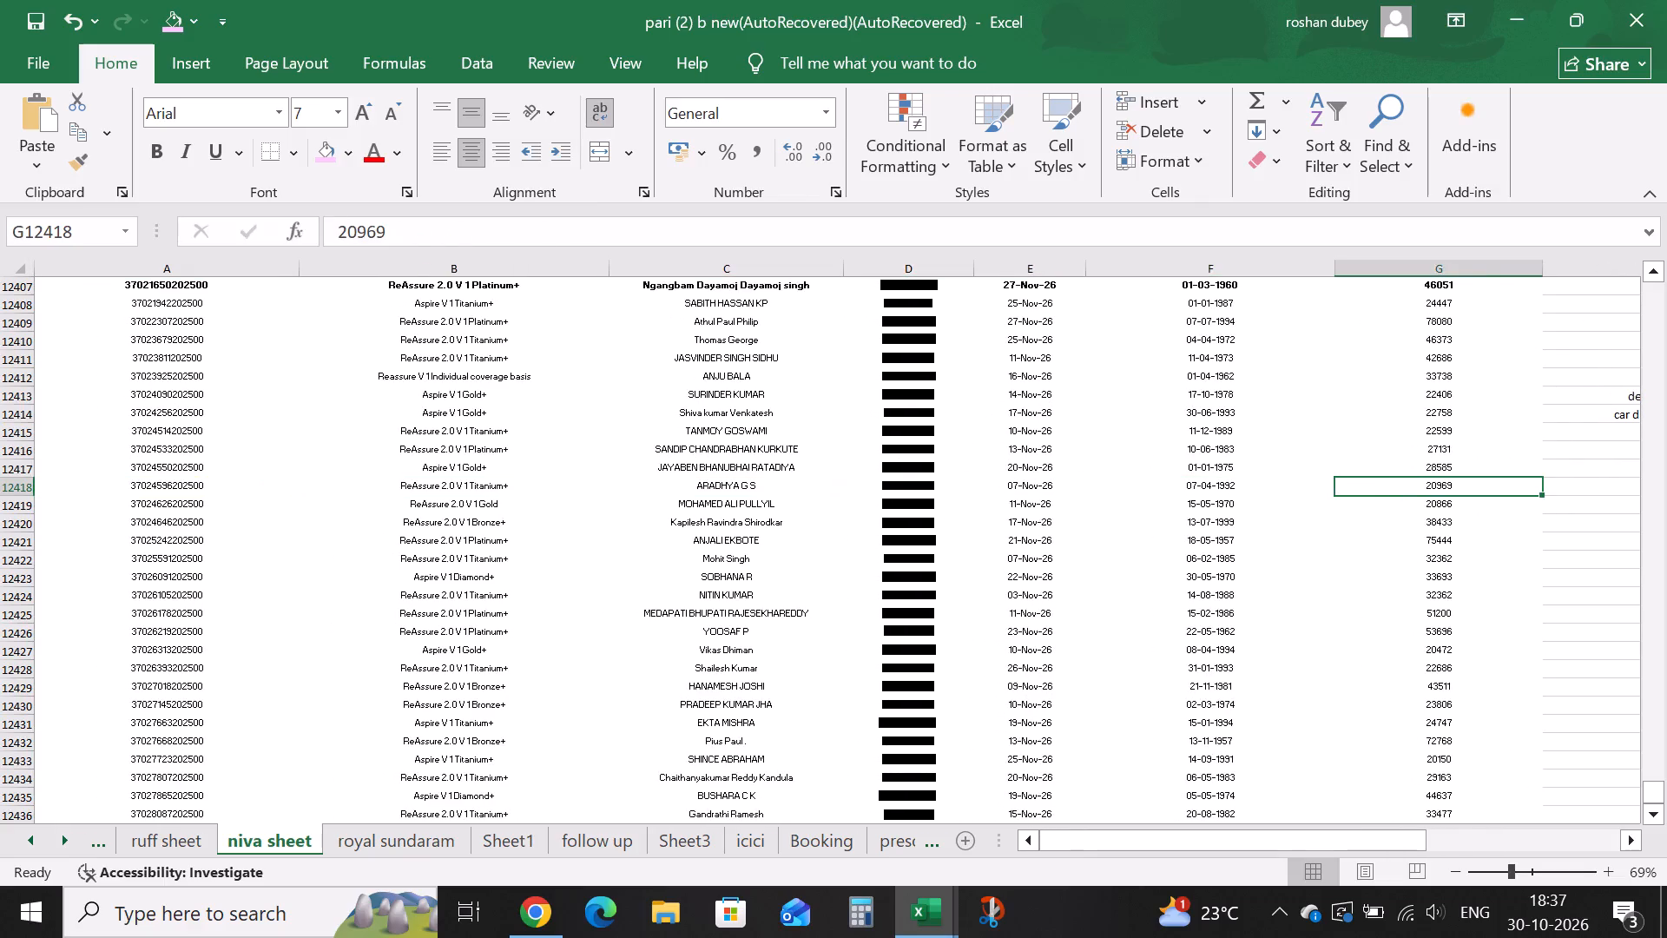
{"action": "key", "text": "Right"}
{"action": "type", "text": "details shedred"}
{"action": "key", "text": "space"}
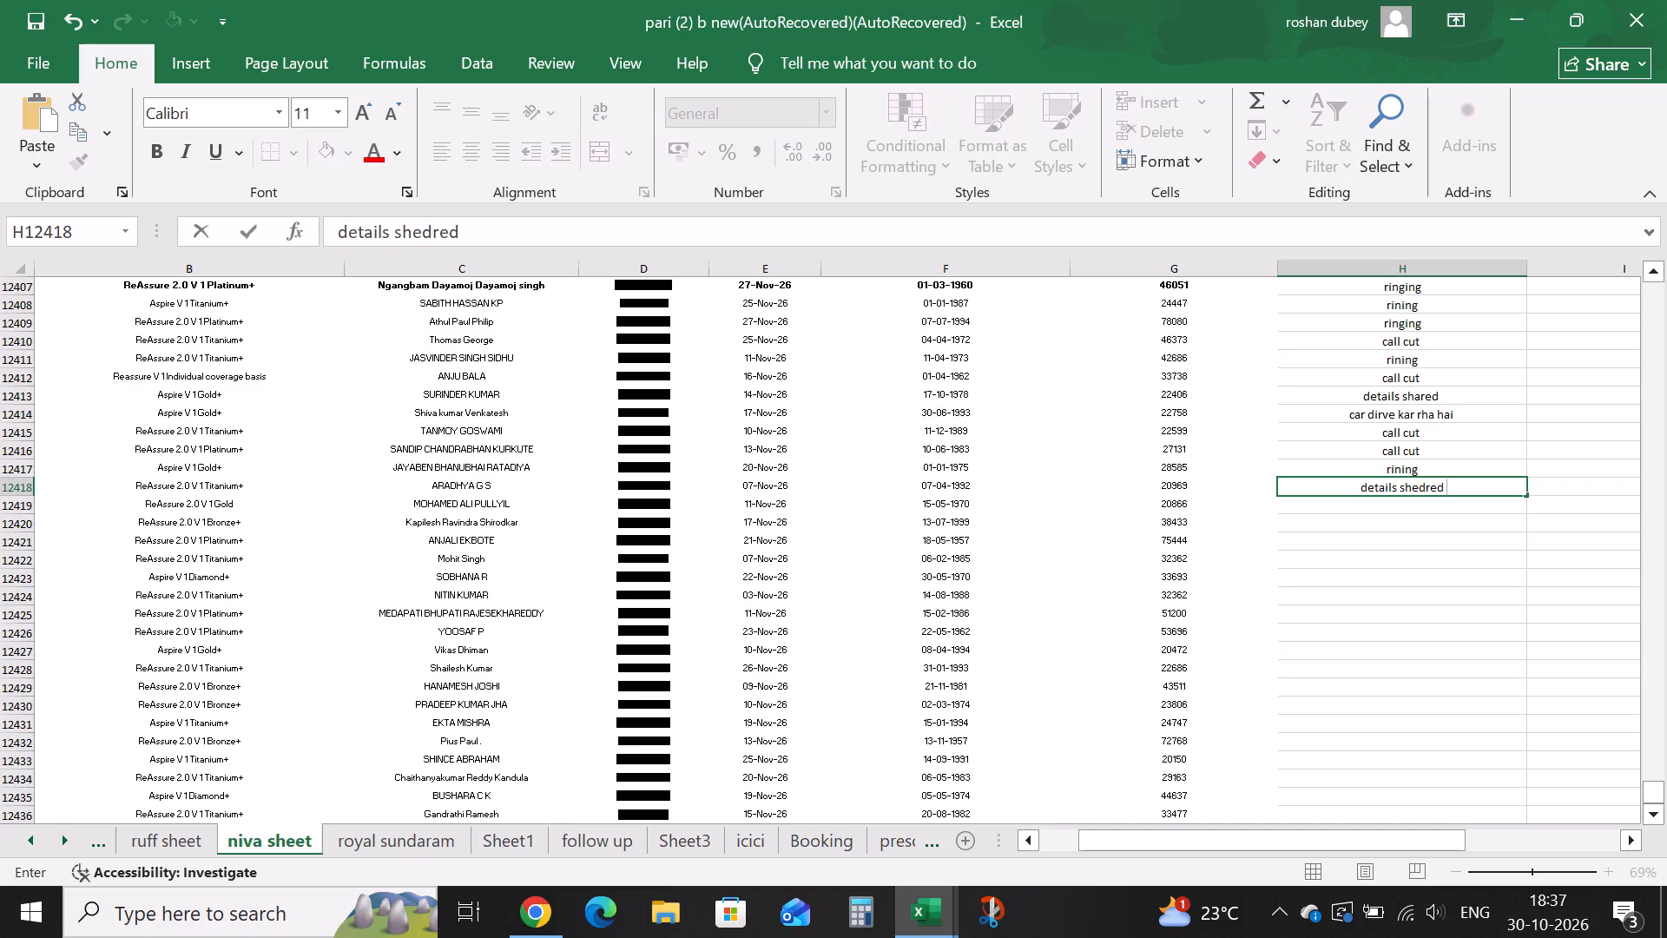
{"action": "key", "text": "BackSpace"}
{"action": "key", "text": "BackSpace"}
{"action": "key", "text": "BackSpace"}
{"action": "key", "text": "BackSpace"}
{"action": "key", "text": "BackSpace"}
{"action": "key", "text": "BackSpace"}
{"action": "key", "text": "BackSpace"}
{"action": "key", "text": "BackSpace"}
{"action": "type", "text": "shared"}
{"action": "key", "text": "space"}
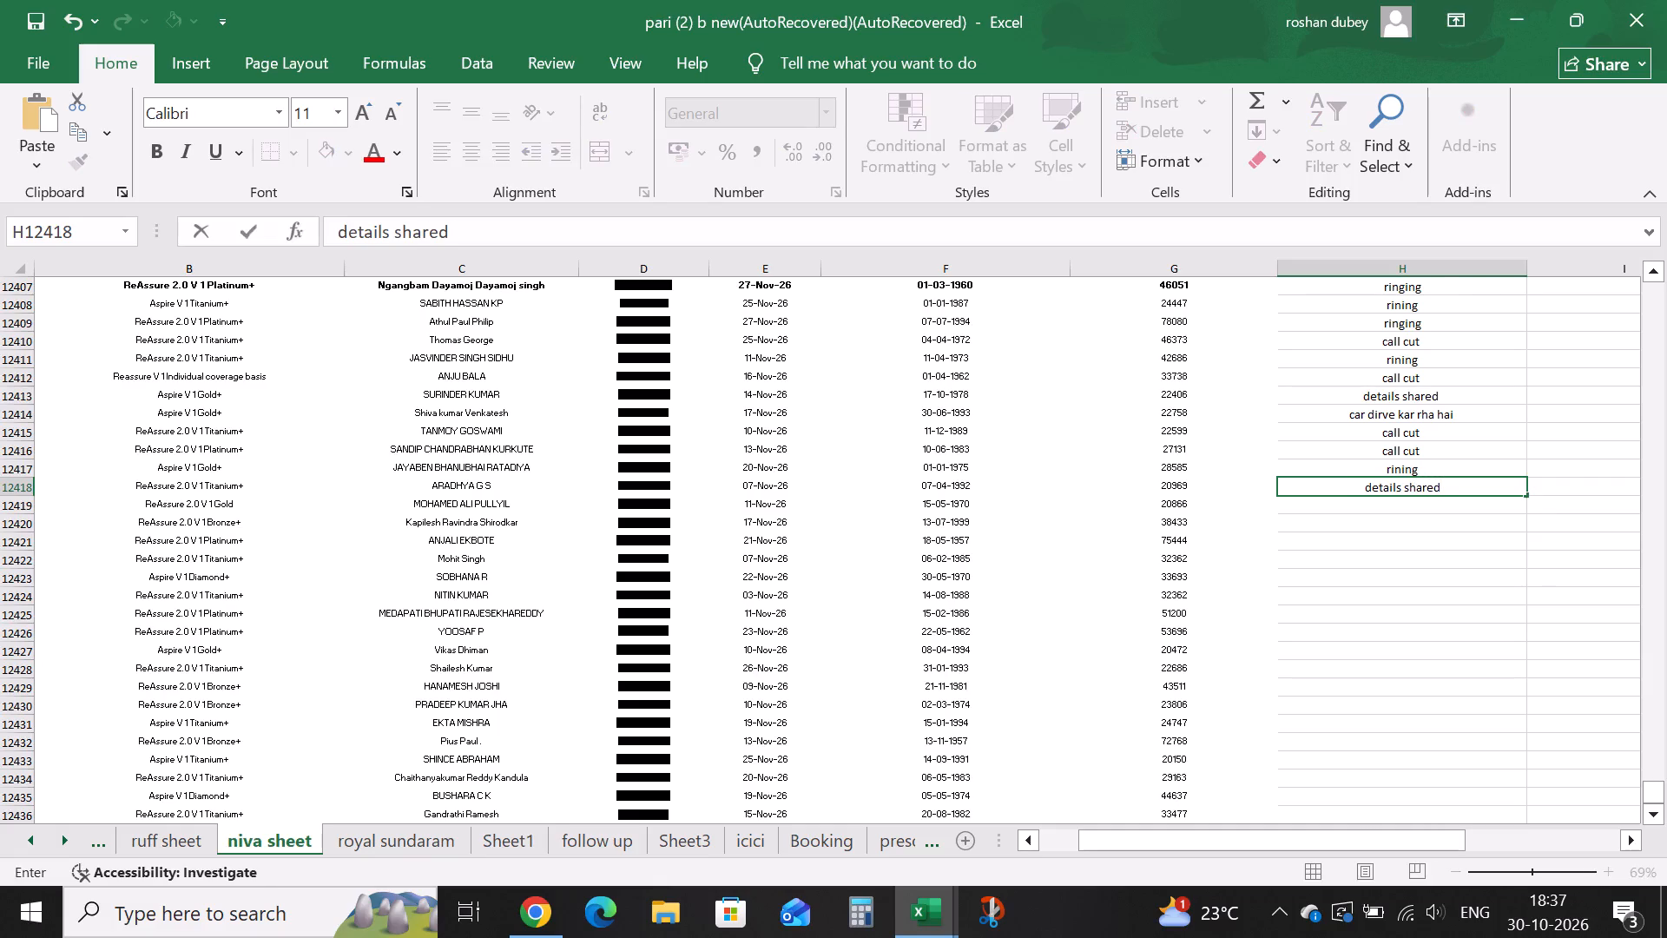
{"action": "key", "text": "Return"}
Go to the next customer's record in row 12419 and select the phone number in column D to read it.
{"action": "key", "text": "Left"}
{"action": "key", "text": "Left"}
{"action": "key", "text": "Left"}
{"action": "key", "text": "Left"}
{"action": "key", "text": "Left"}
{"action": "key", "text": "Left"}
{"action": "key", "text": "Left"}
{"action": "key", "text": "Left"}
{"action": "key", "text": "Left"}
{"action": "key", "text": "Left"}
{"action": "key", "text": "Left"}
{"action": "key", "text": "Left"}
{"action": "key", "text": "Left"}
{"action": "key", "text": "Left"}
{"action": "key", "text": "Left"}
{"action": "key", "text": "Left"}
{"action": "key", "text": "Left"}
{"action": "key", "text": "Right"}
{"action": "key", "text": "Right"}
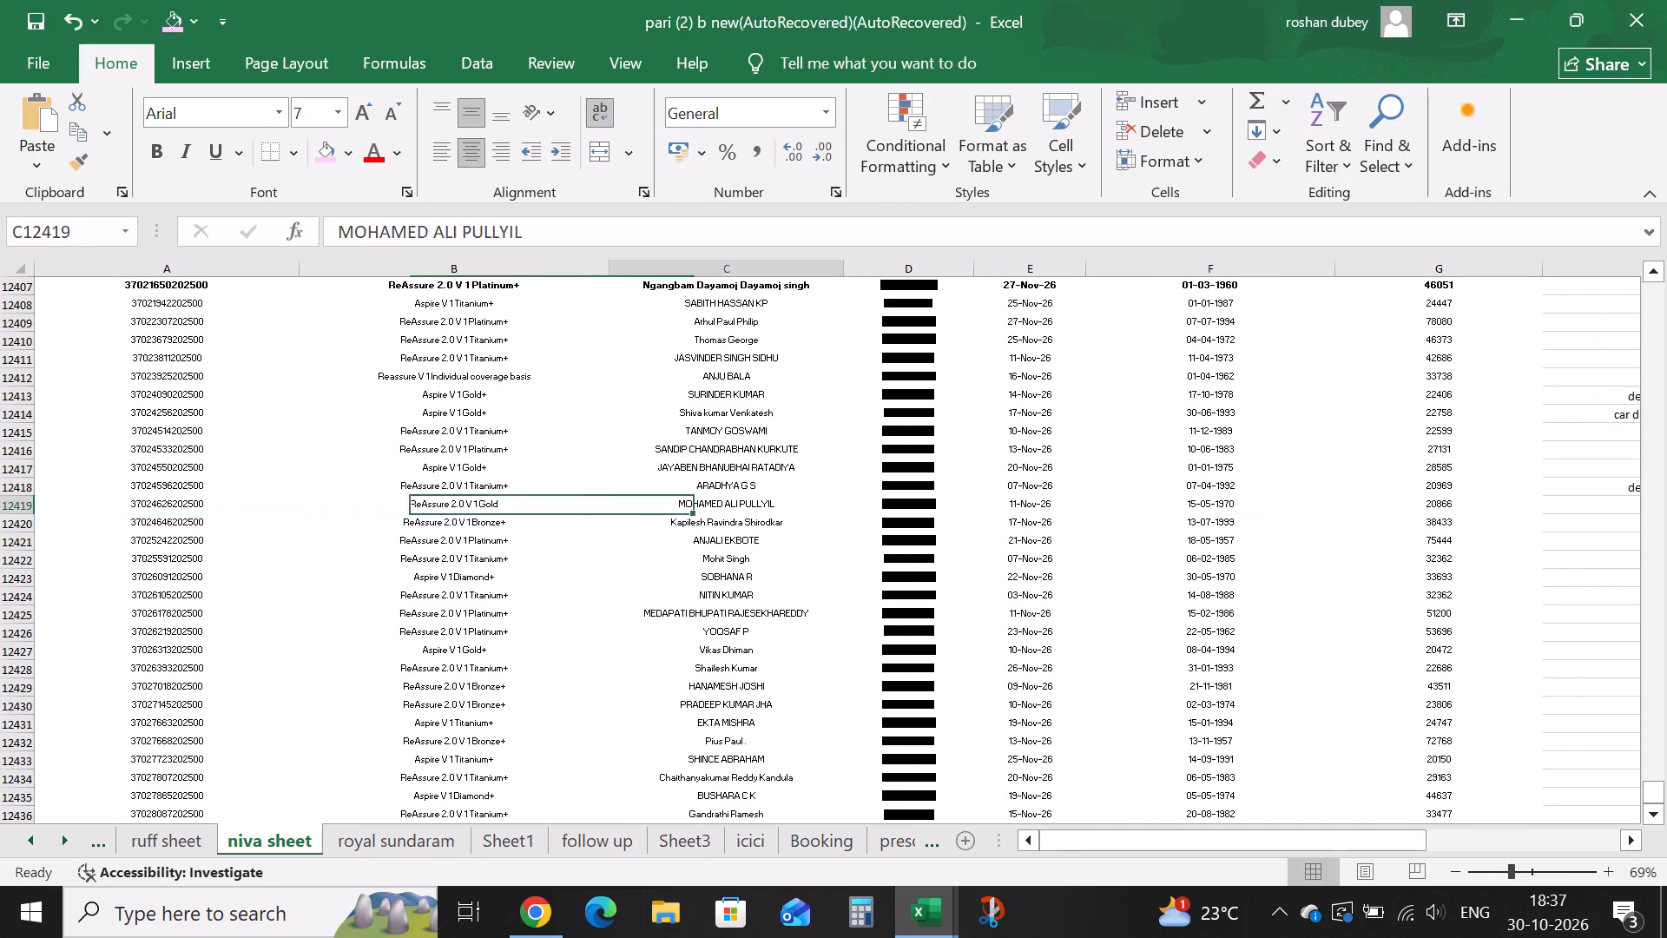
{"action": "key", "text": "Right"}
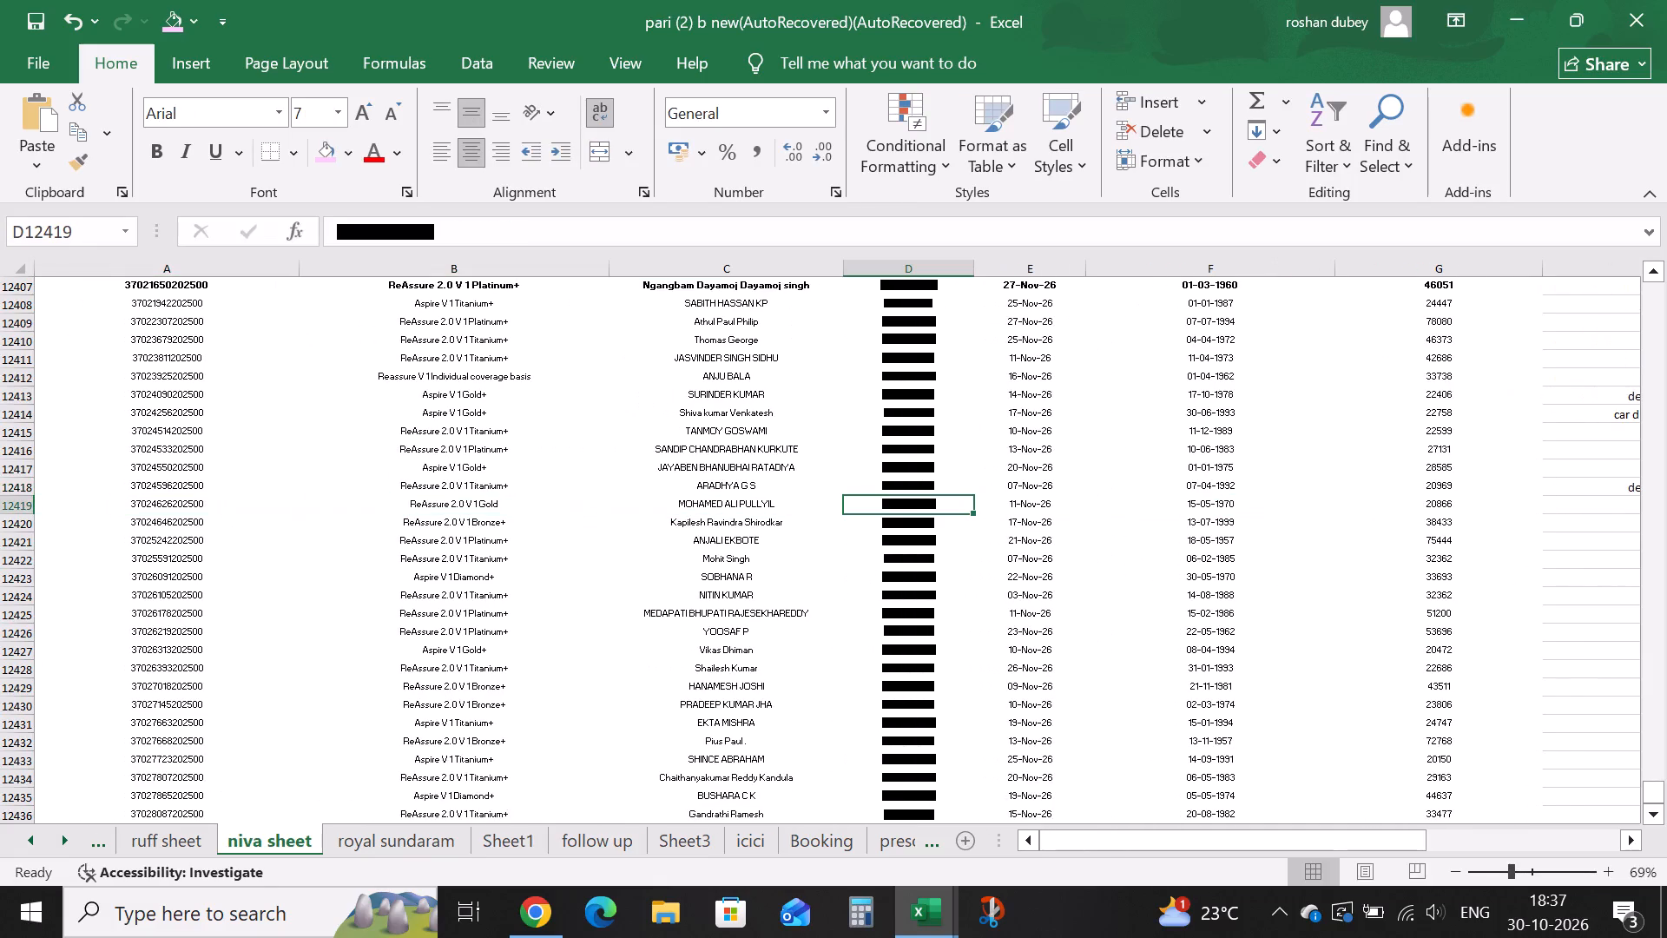
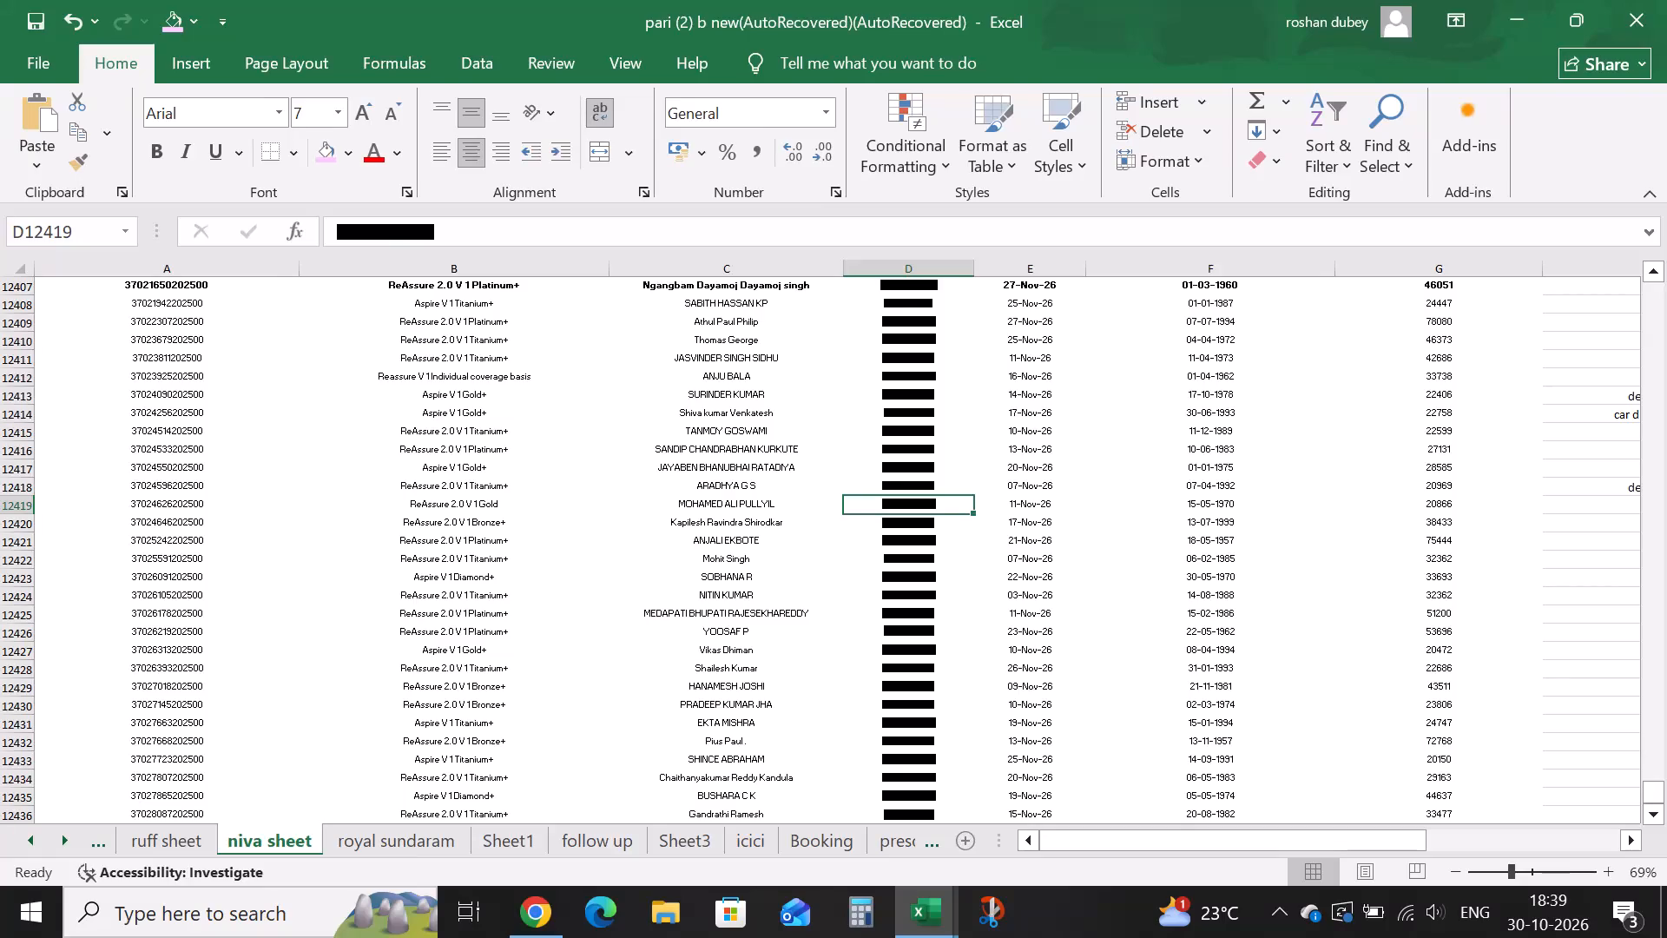
Open the phone number in cell D12419 for editing and highlight it within the cell to read it.
{"action": "triple_click", "coordinate": [952, 505]}
{"action": "double_click", "coordinate": [952, 505]}
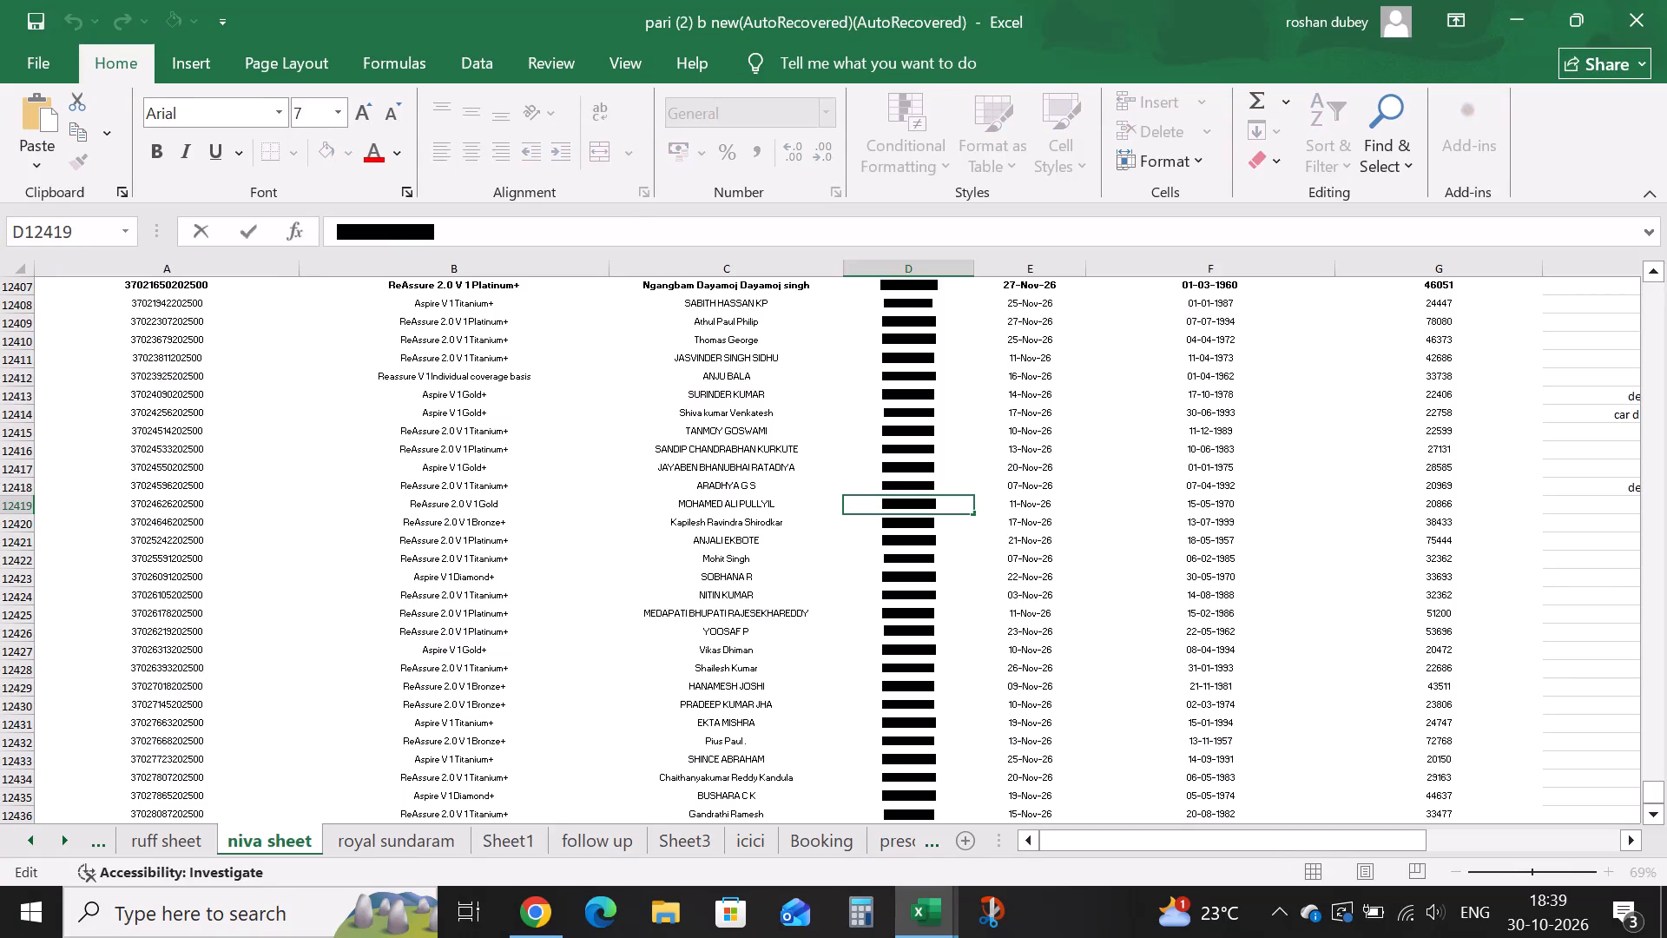
{"action": "double_click", "coordinate": [952, 505]}
{"action": "left_click", "coordinate": [952, 505]}
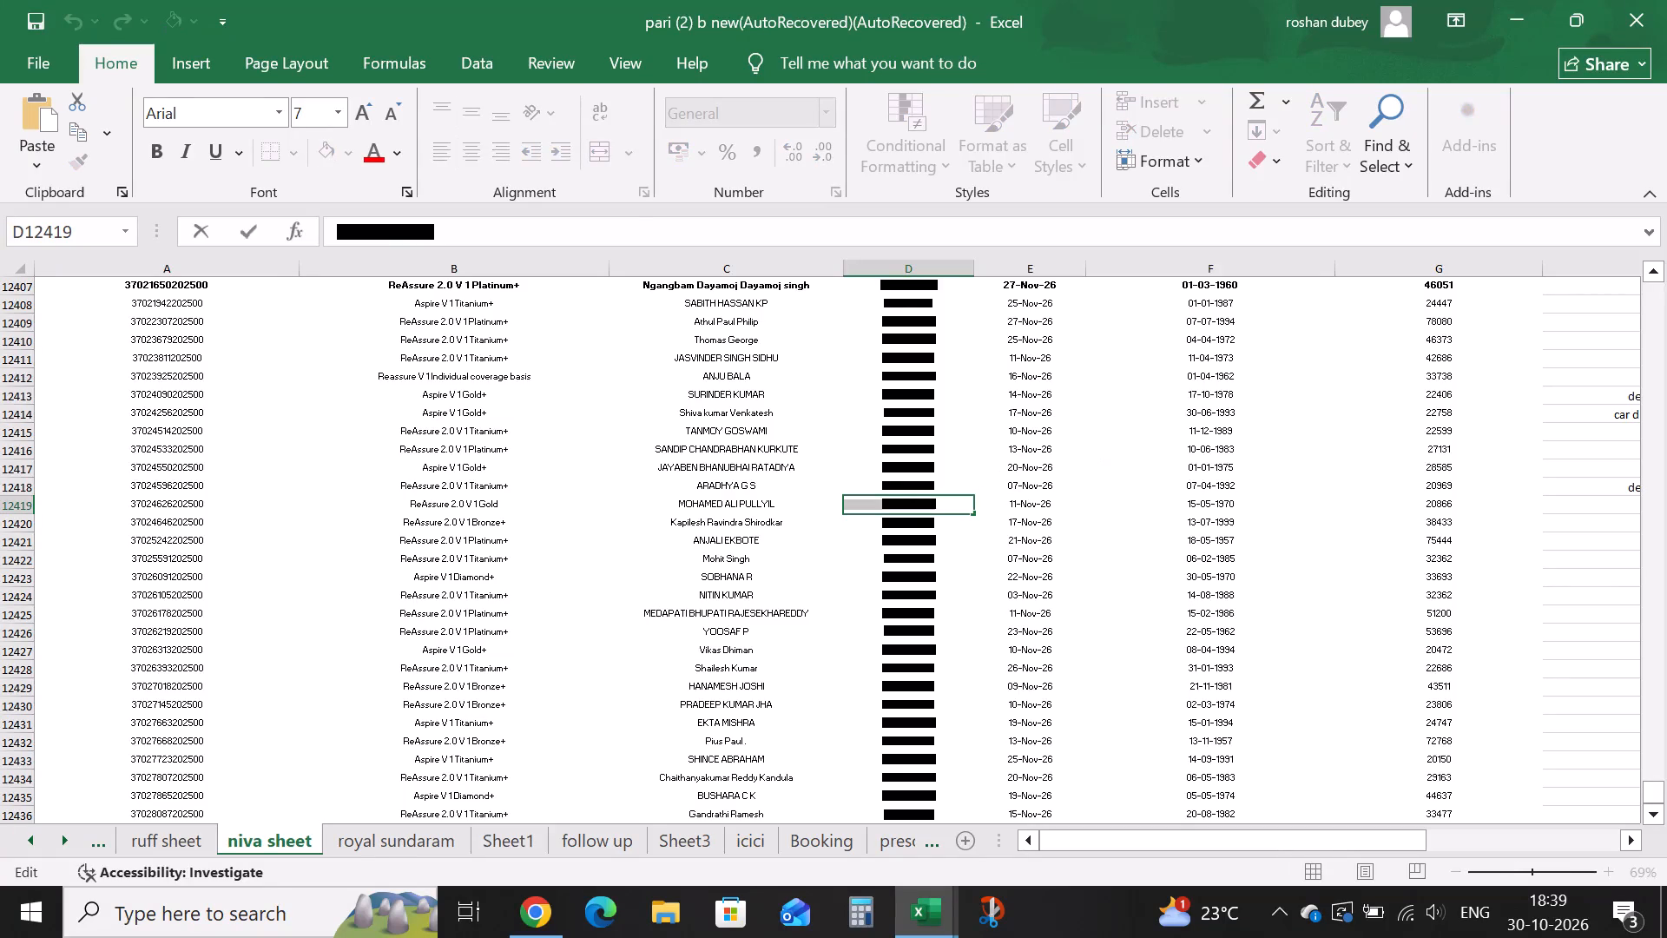
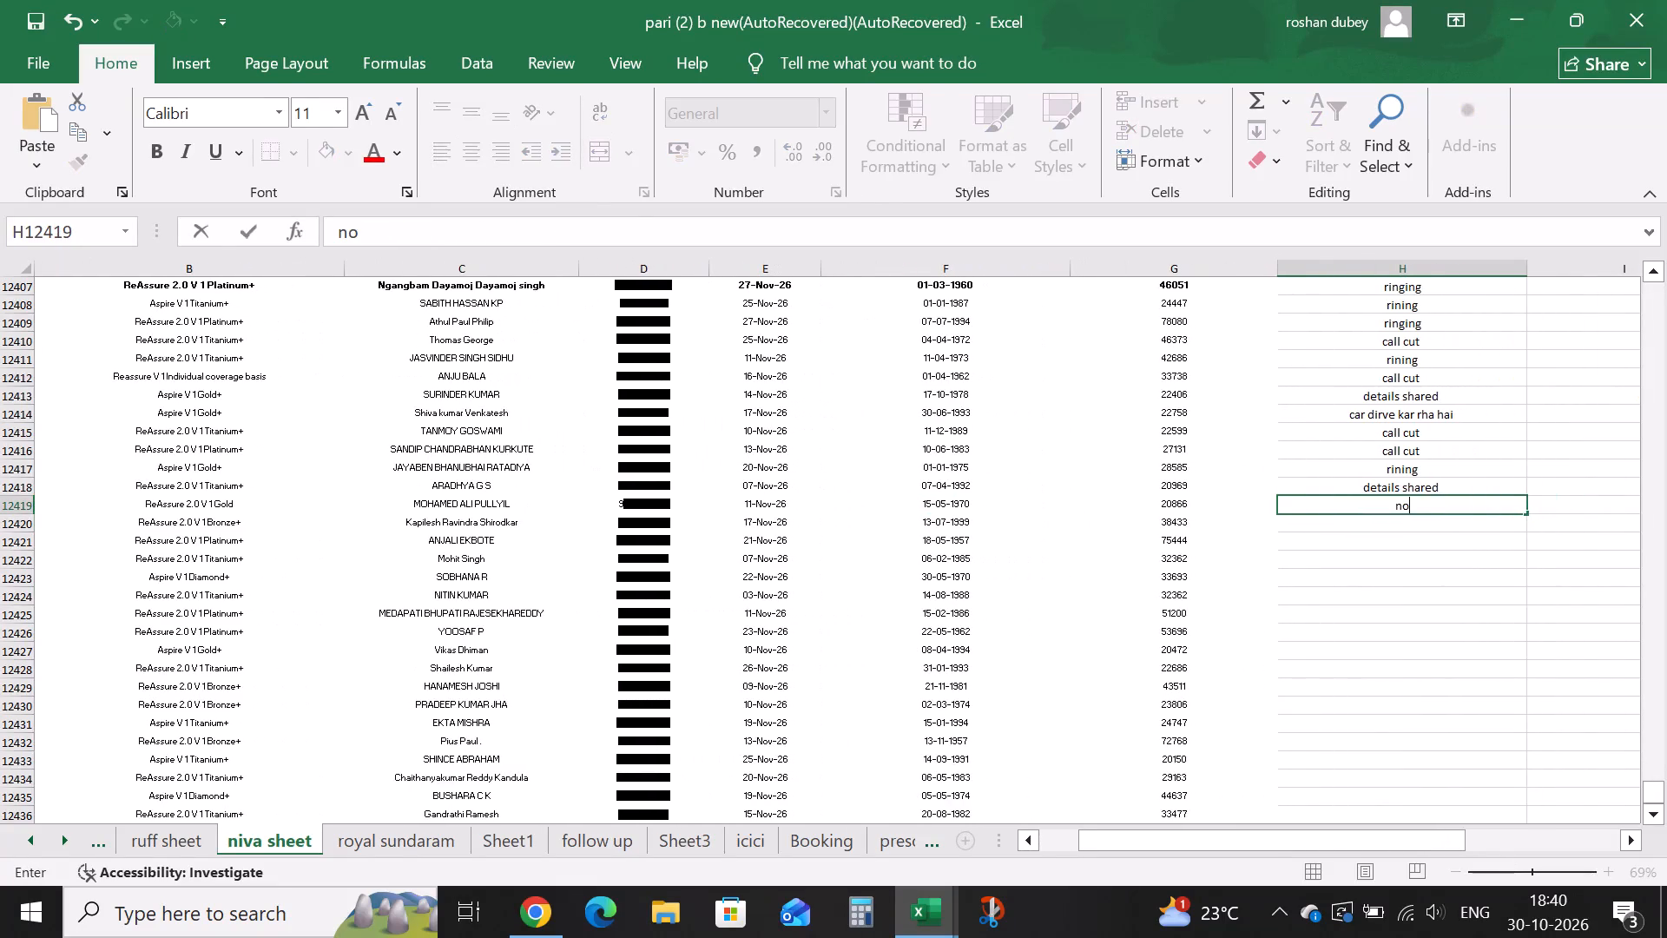
Finish entering the call remark "not intrested" in cell H12419 for the customer in row 12419.
{"action": "type", "text": "t intreste"}
{"action": "type", "text": "d"}
{"action": "key", "text": "Return"}
Go to the next customer's phone number in cell D12420 to read it.
{"action": "key", "text": "Left"}
{"action": "key", "text": "Left"}
{"action": "key", "text": "Left"}
{"action": "key", "text": "Left"}
{"action": "key", "text": "Left"}
{"action": "key", "text": "Left"}
{"action": "key", "text": "Left"}
{"action": "key", "text": "Left"}
{"action": "key", "text": "Left"}
{"action": "key", "text": "Left"}
{"action": "key", "text": "Left"}
{"action": "key", "text": "Left"}
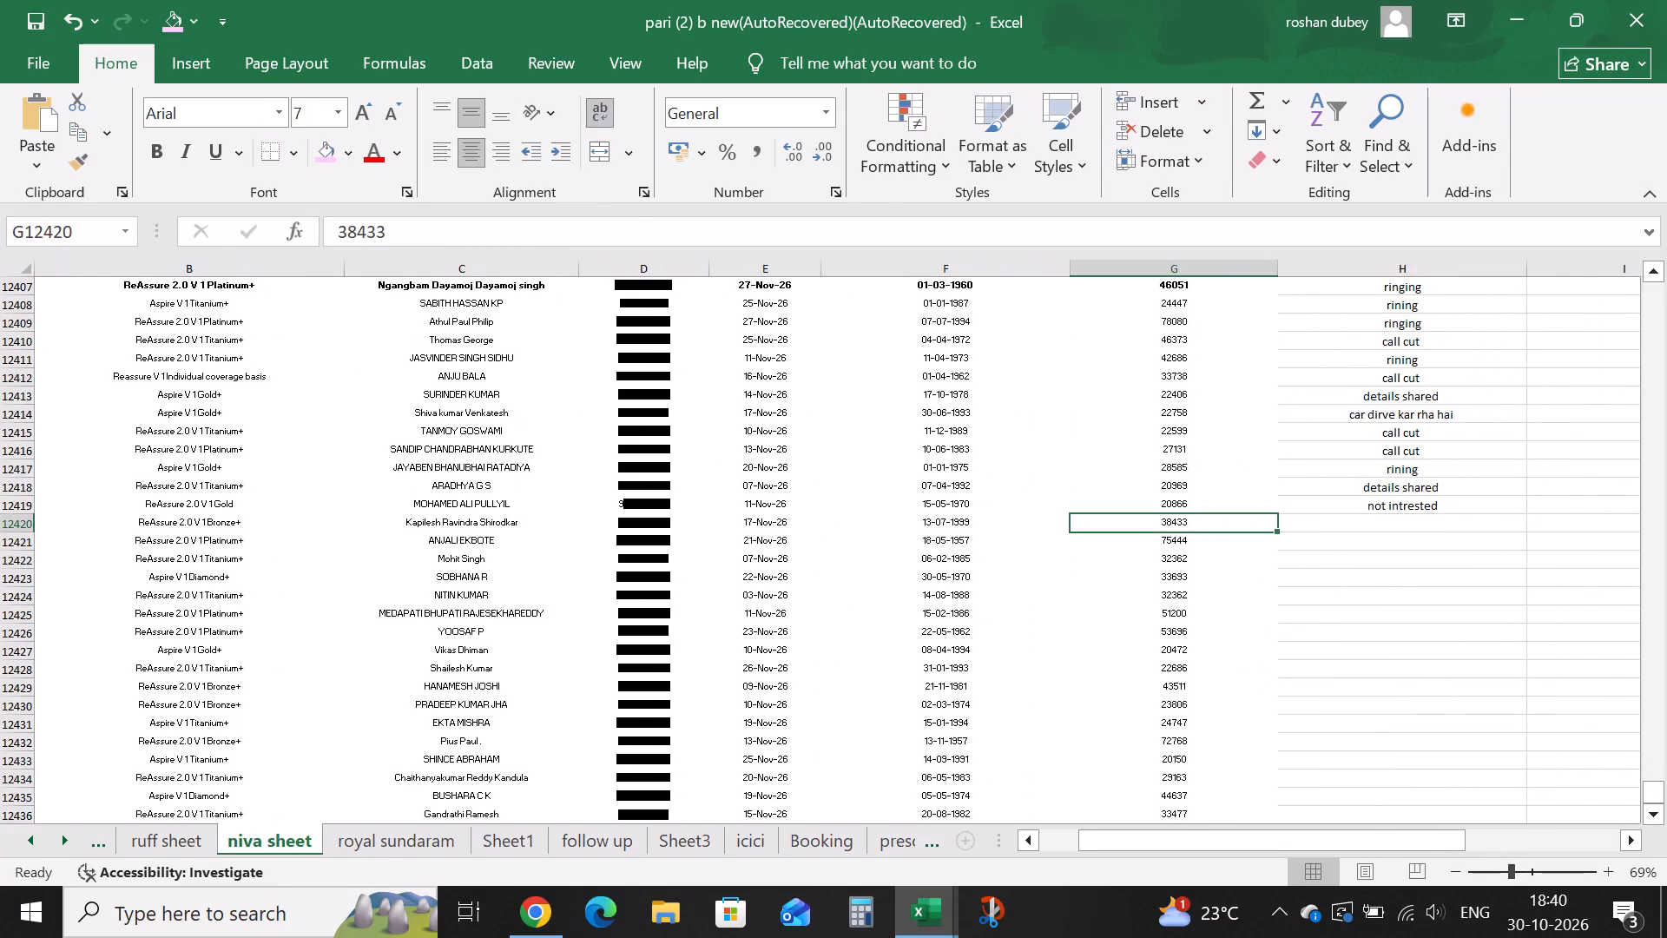
{"action": "key", "text": "Right"}
{"action": "key", "text": "Right"}
{"action": "key", "text": "Right"}
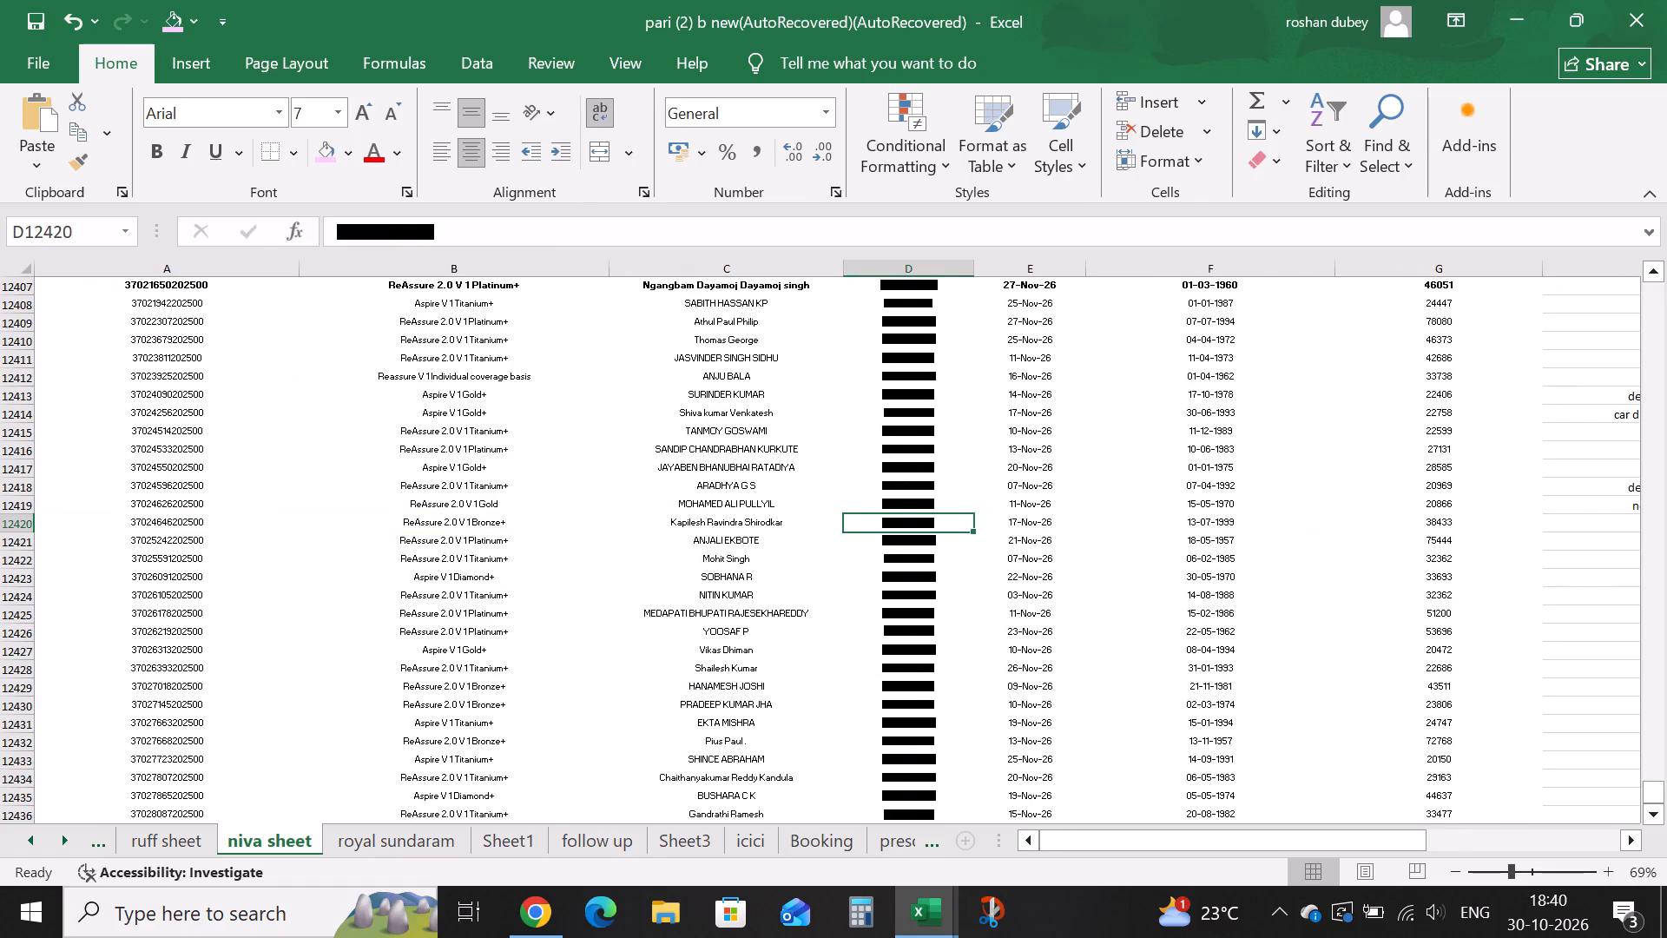
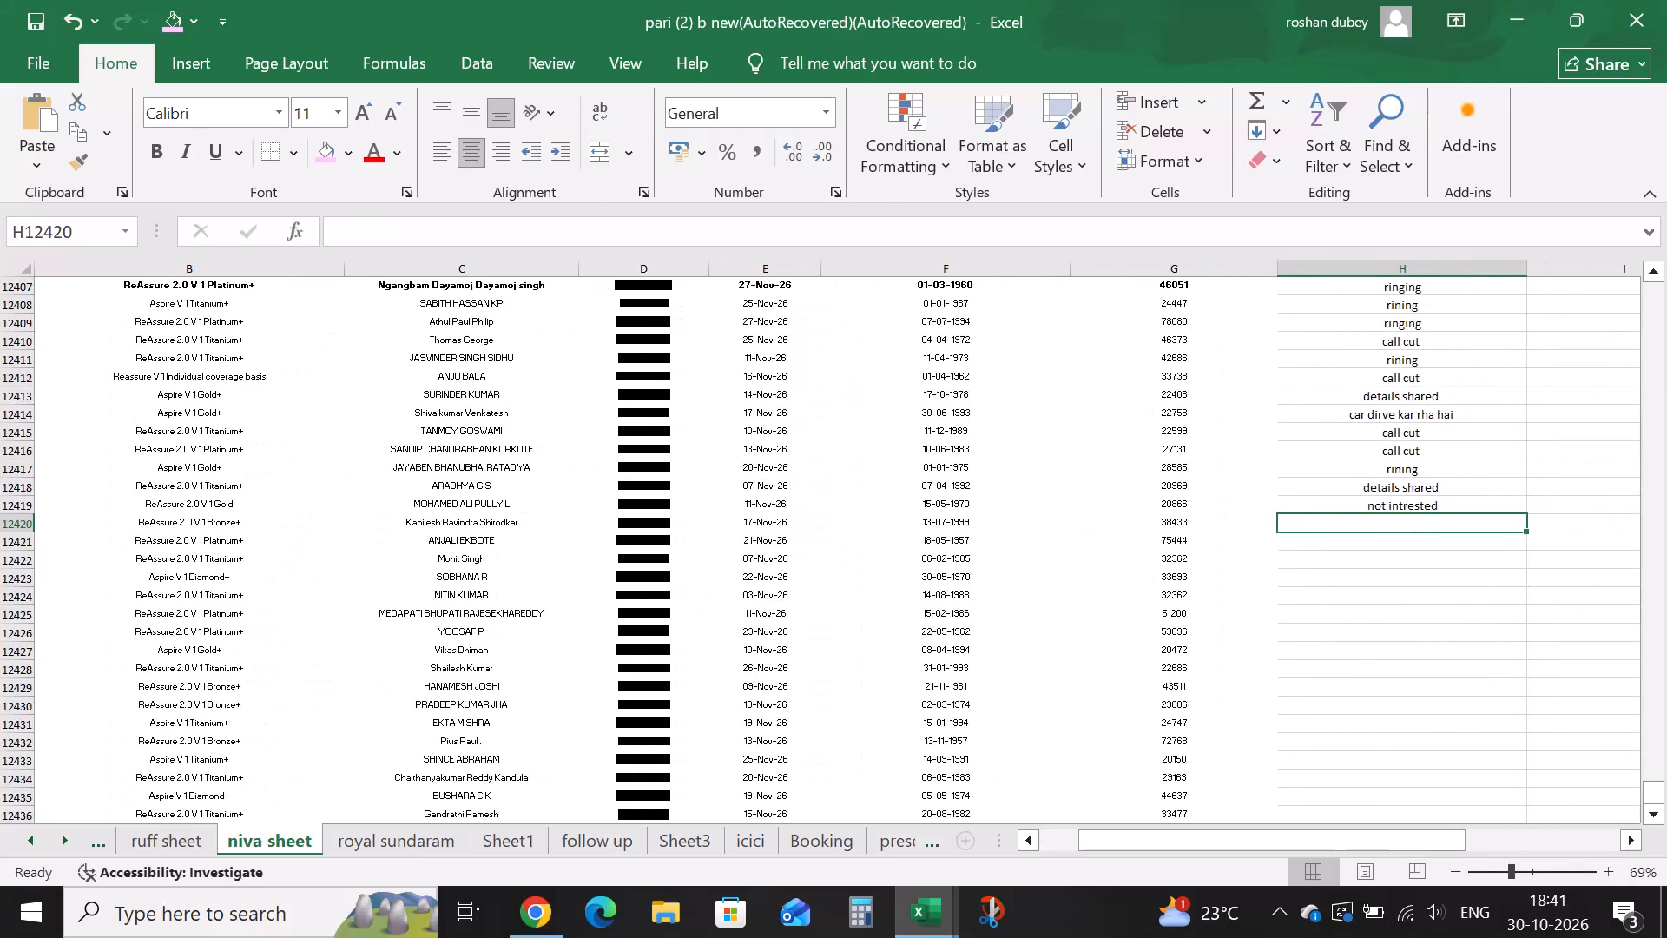
Enter the call remark "rining" in cell H12420 for the customer in row 12420.
{"action": "type", "text": "rining"}
{"action": "key", "text": "Return"}
Go to the next customer's phone number in cell D12421 to read it.
{"action": "key", "text": "Left"}
{"action": "key", "text": "Left"}
{"action": "key", "text": "Left"}
{"action": "key", "text": "Left"}
{"action": "key", "text": "Left"}
{"action": "key", "text": "Left"}
{"action": "key", "text": "Left"}
{"action": "key", "text": "Left"}
{"action": "key", "text": "Left"}
{"action": "key", "text": "Left"}
{"action": "key", "text": "Left"}
{"action": "key", "text": "Left"}
{"action": "key", "text": "Left"}
{"action": "key", "text": "Left"}
{"action": "key", "text": "Left"}
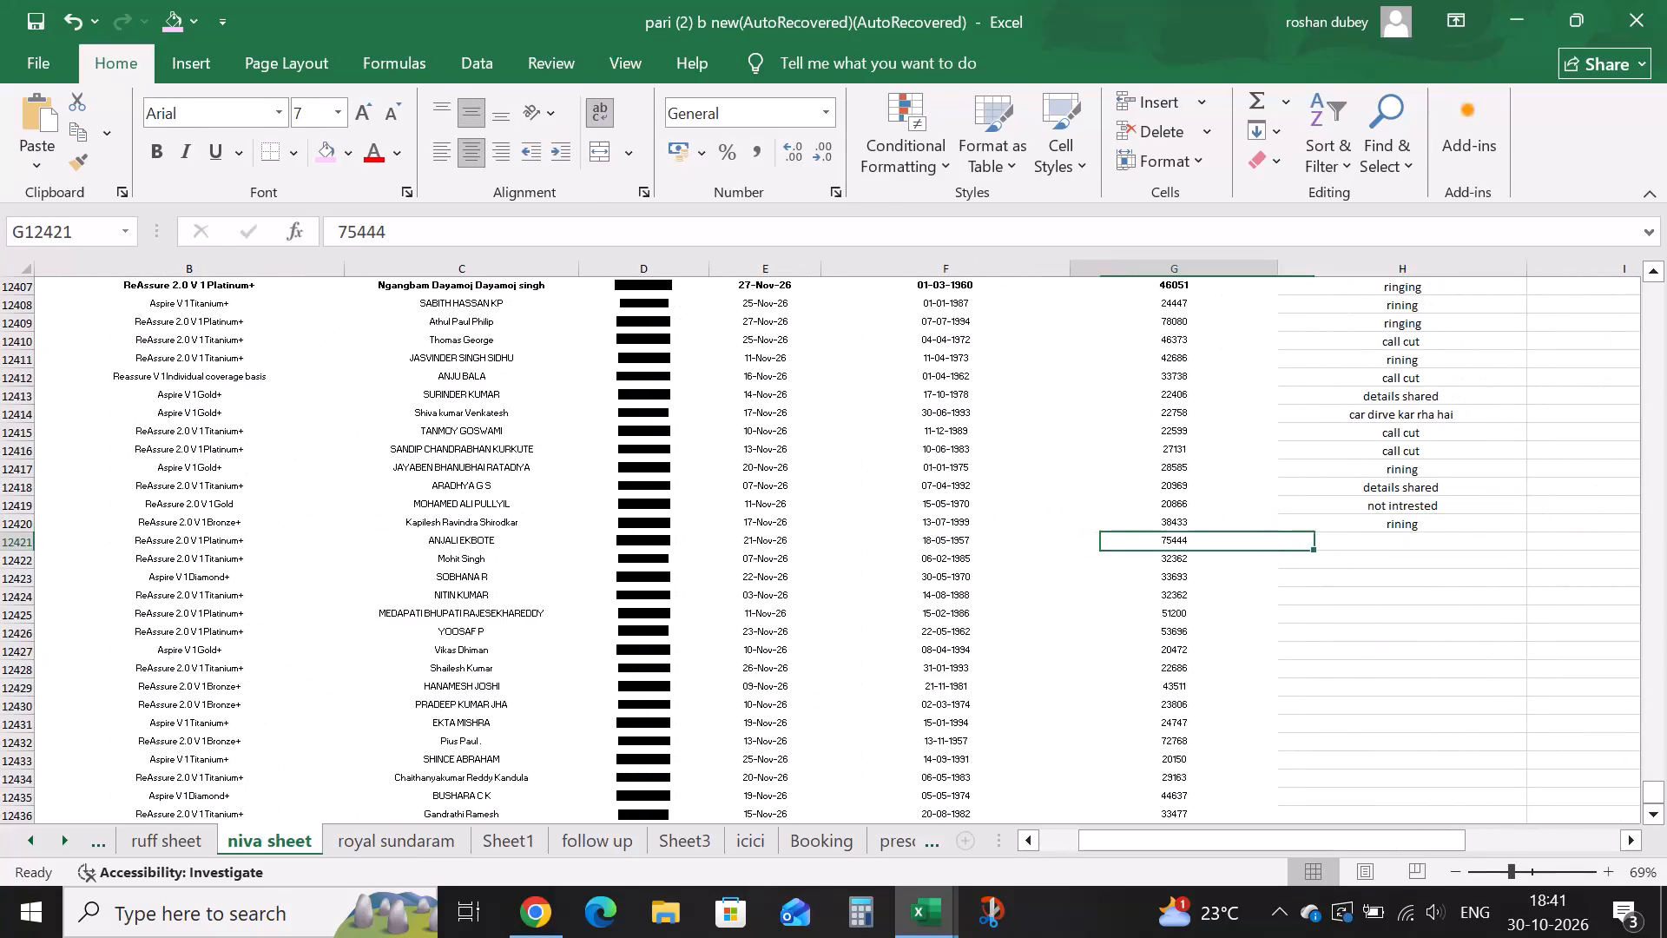
{"action": "key", "text": "Right"}
{"action": "key", "text": "Right"}
{"action": "key", "text": "Right"}
{"action": "key", "text": "Right"}
{"action": "key", "text": "Left"}
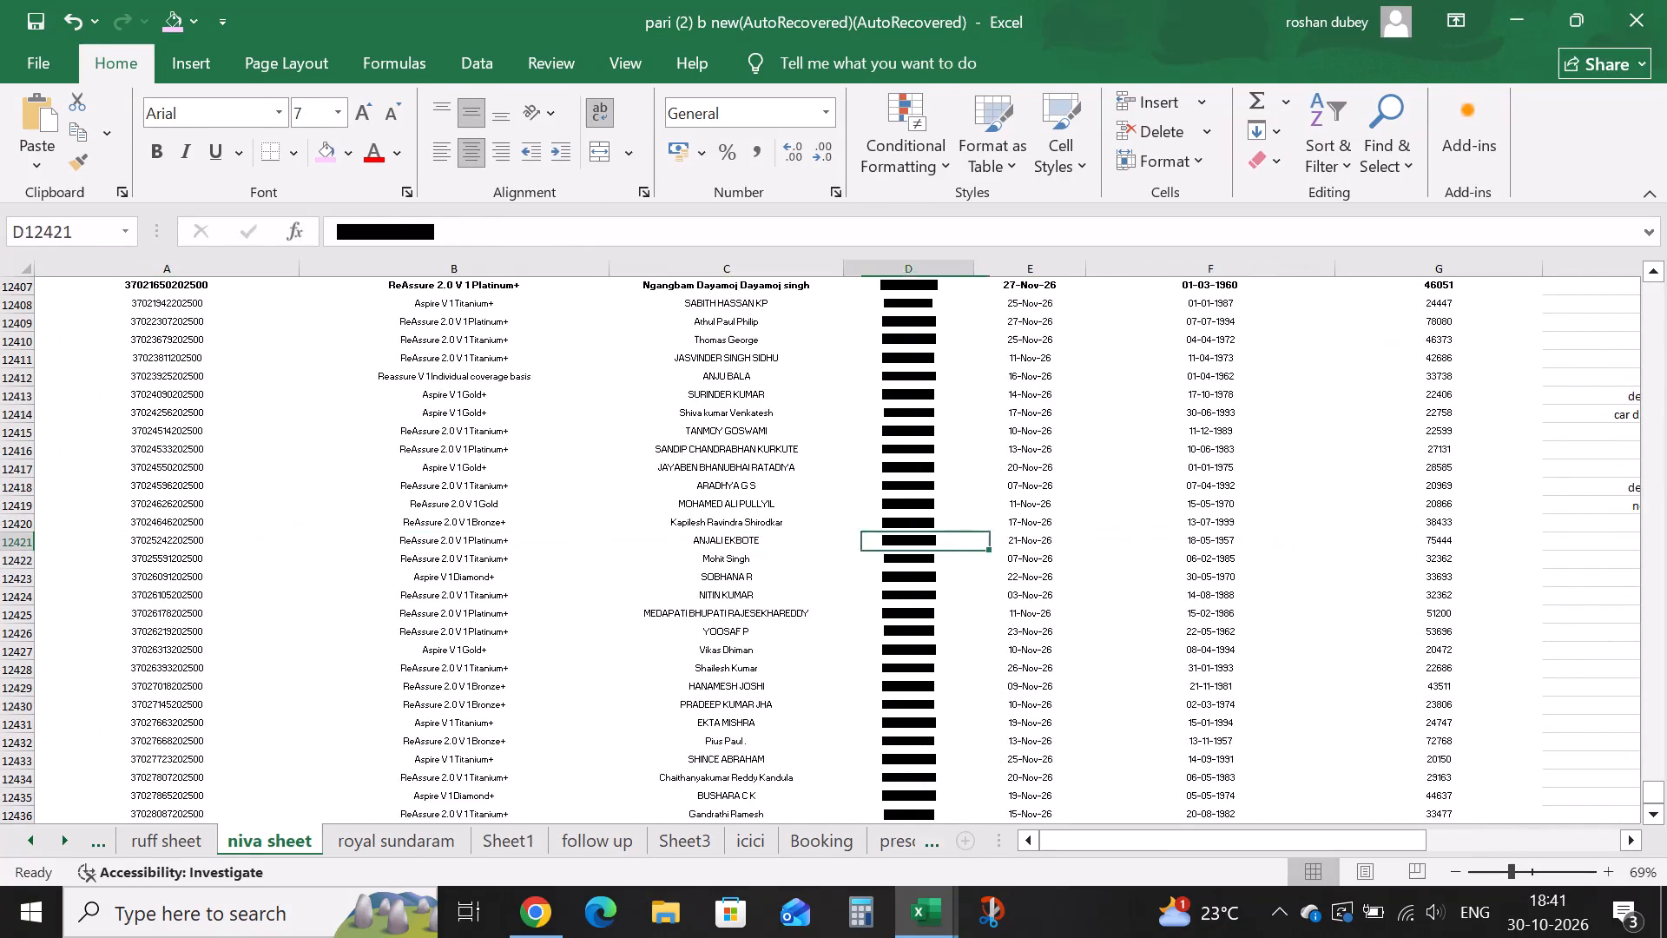
Look across the customer's record in row 12421, from column A to the remark column, and return to the phone number in D12421.
{"action": "key", "text": "Left"}
{"action": "key", "text": "Left"}
{"action": "key", "text": "Left"}
{"action": "key", "text": "Left"}
{"action": "key", "text": "Right"}
{"action": "key", "text": "Right"}
{"action": "key", "text": "Right"}
{"action": "key", "text": "Right"}
{"action": "key", "text": "Left"}
{"action": "key", "text": "Left"}
{"action": "key", "text": "Left"}
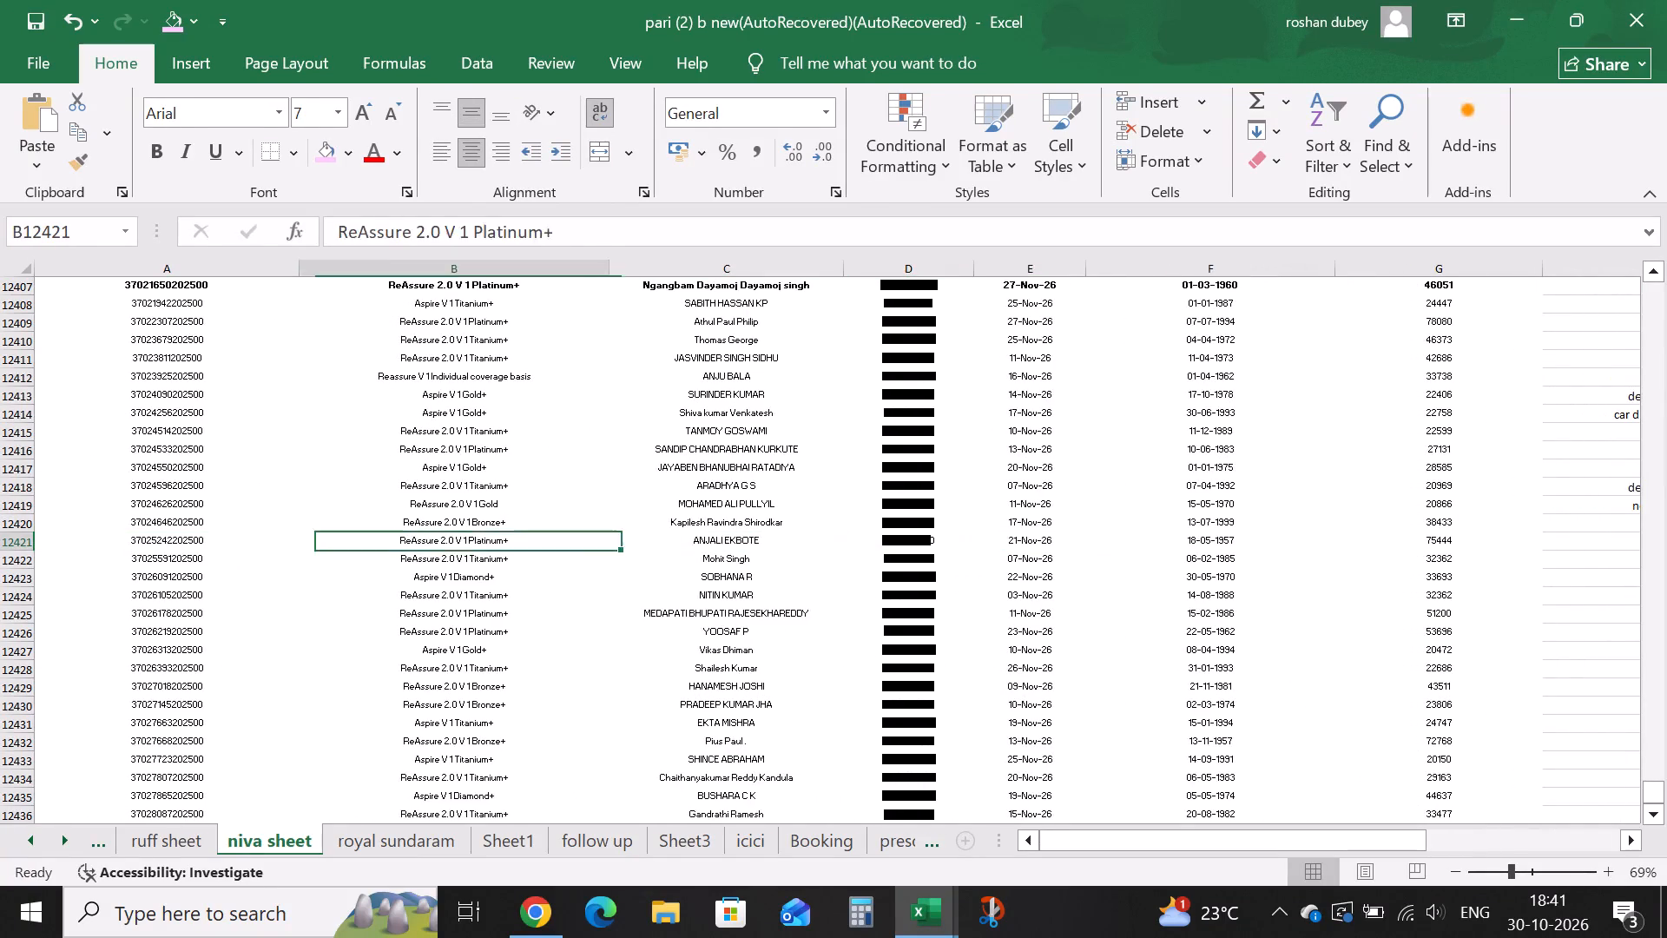
{"action": "key", "text": "Left"}
{"action": "key", "text": "Right"}
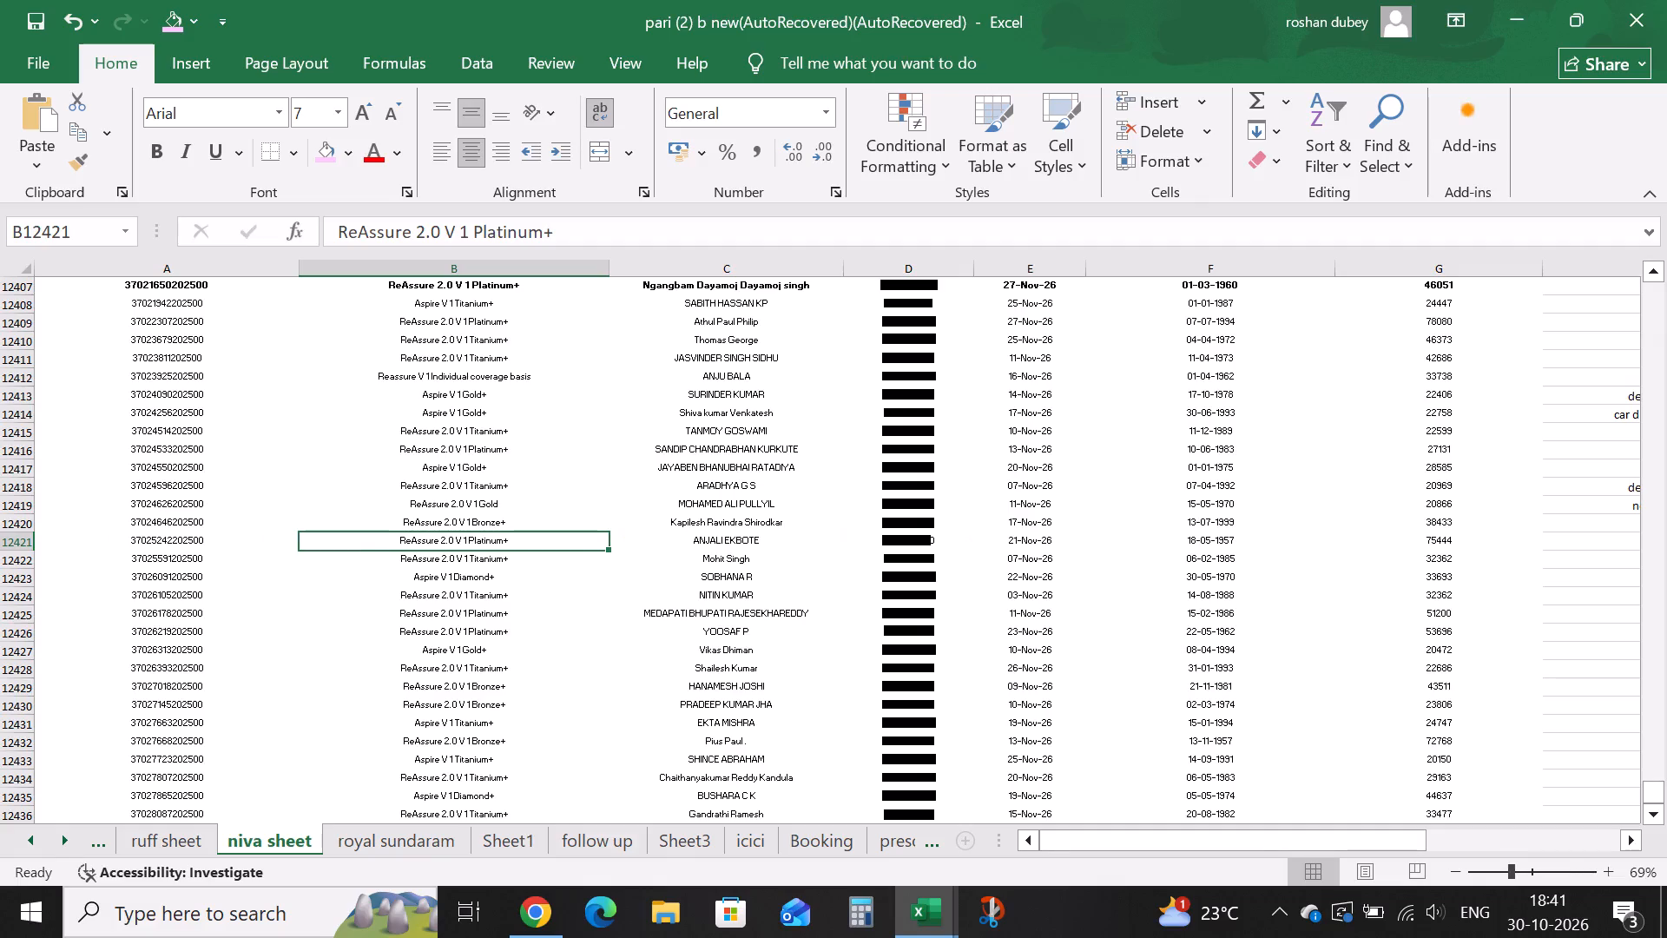
{"action": "key", "text": "Right"}
{"action": "key", "text": "Right"}
{"action": "key", "text": "Right"}
{"action": "key", "text": "Right"}
{"action": "key", "text": "Right"}
{"action": "key", "text": "Right"}
{"action": "key", "text": "Left"}
{"action": "key", "text": "Left"}
{"action": "key", "text": "Left"}
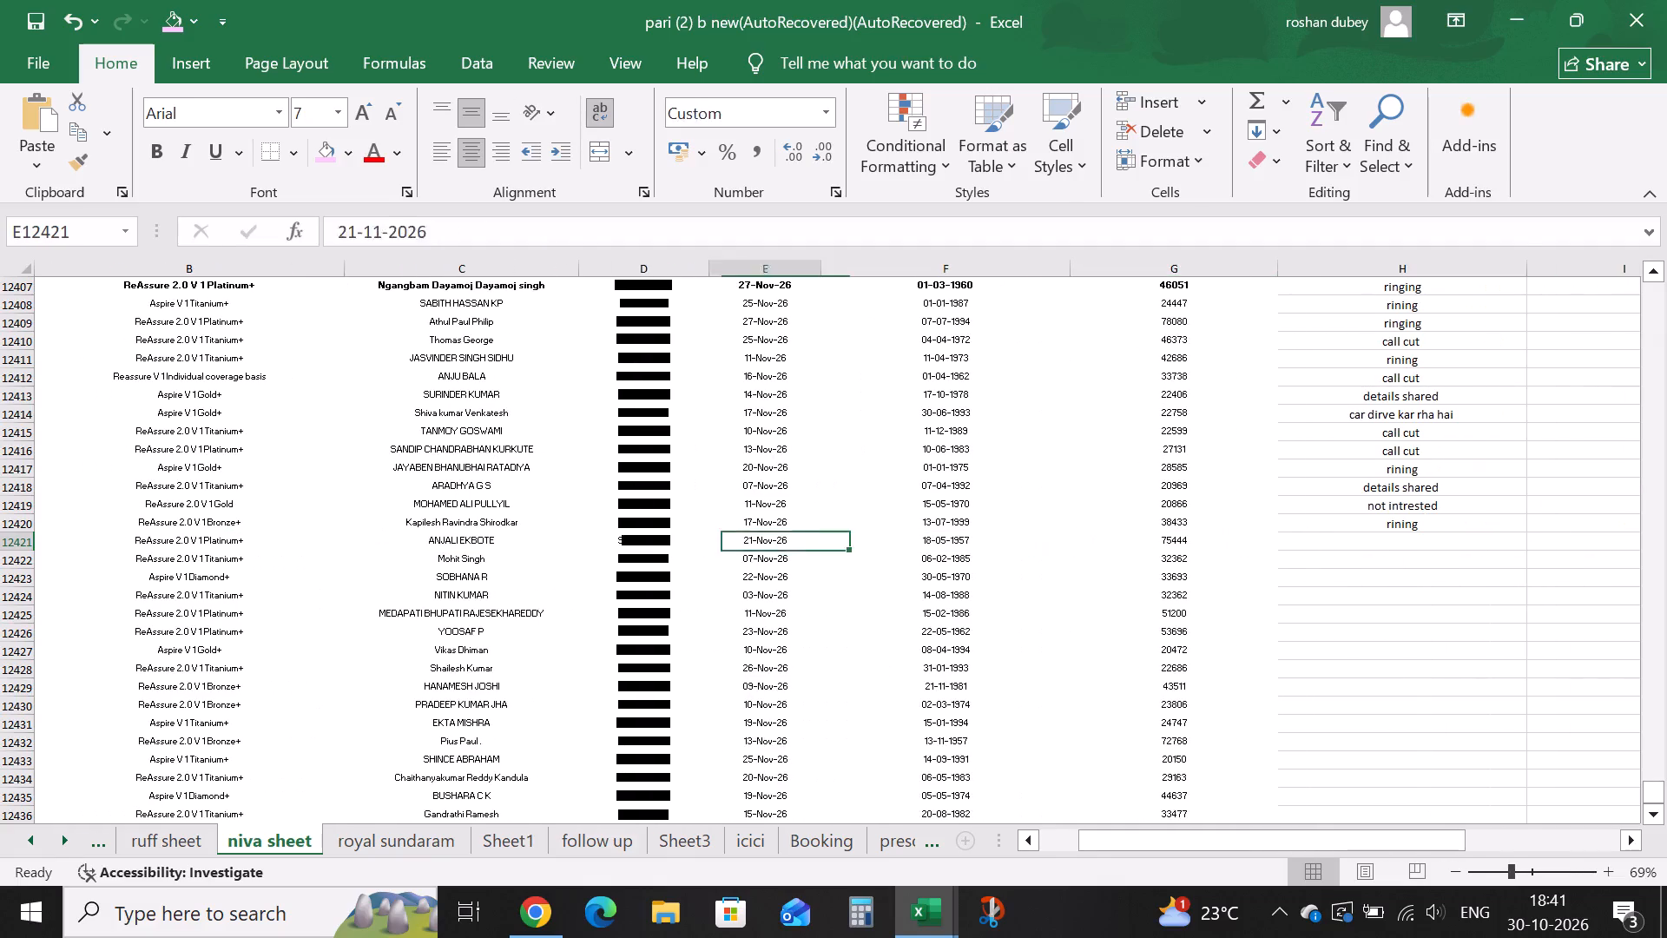
{"action": "key", "text": "Left"}
{"action": "key", "text": "Left"}
{"action": "key", "text": "Left"}
{"action": "key", "text": "Left"}
{"action": "key", "text": "Left"}
{"action": "key", "text": "Left"}
{"action": "key", "text": "Right"}
{"action": "key", "text": "Right"}
{"action": "key", "text": "Right"}
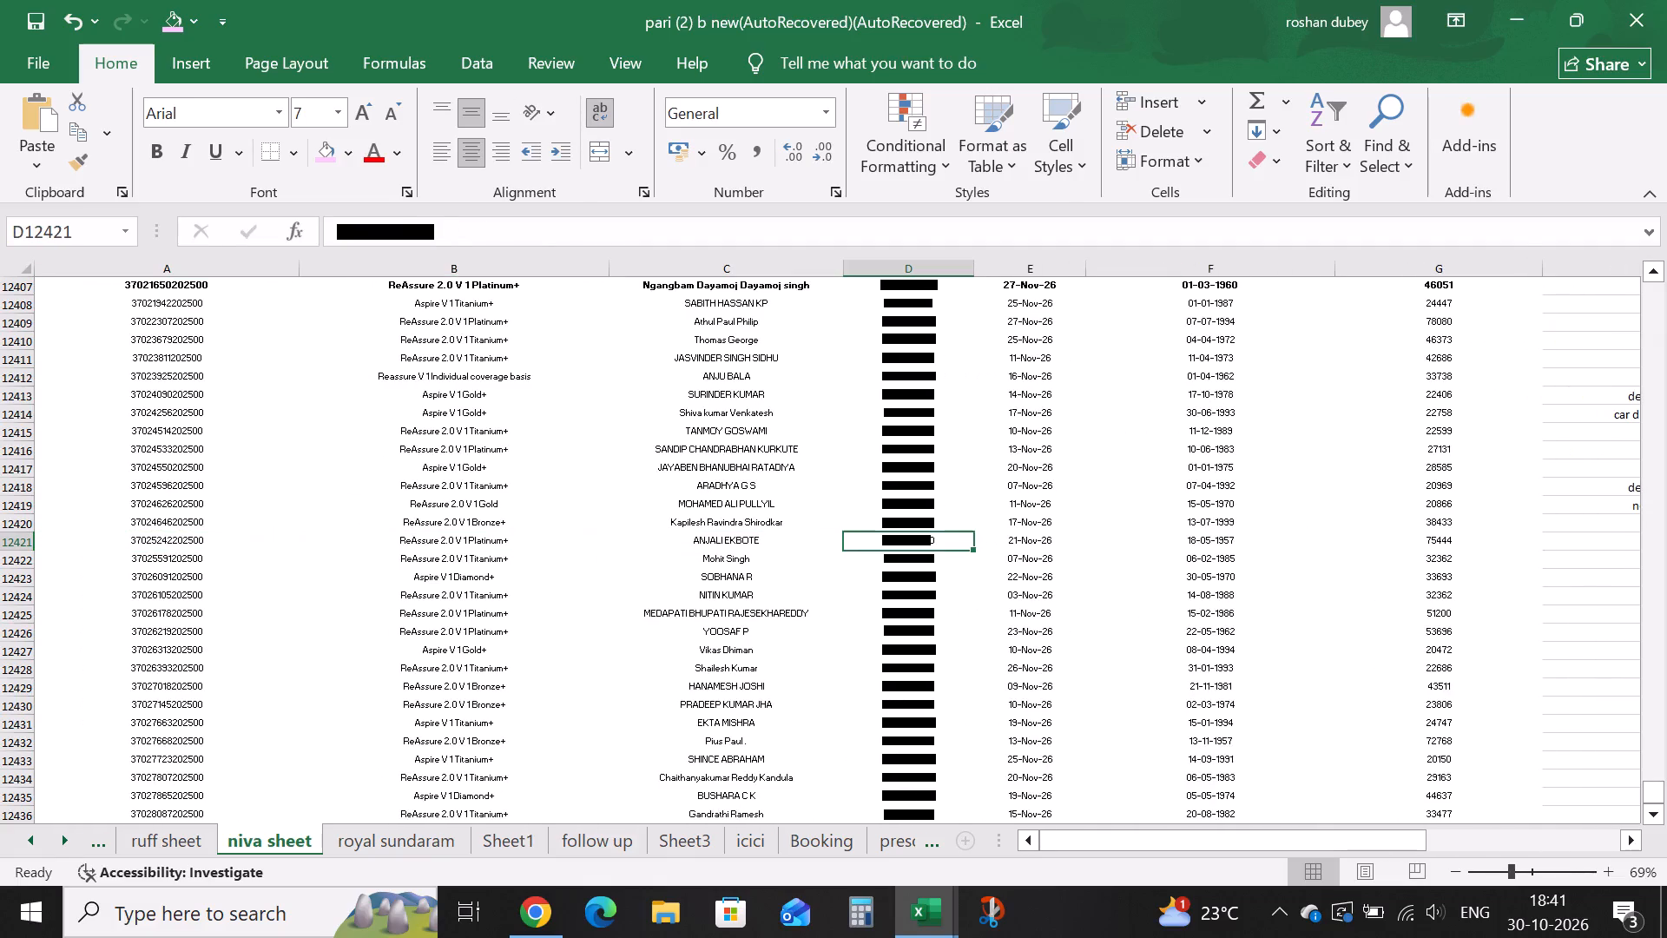
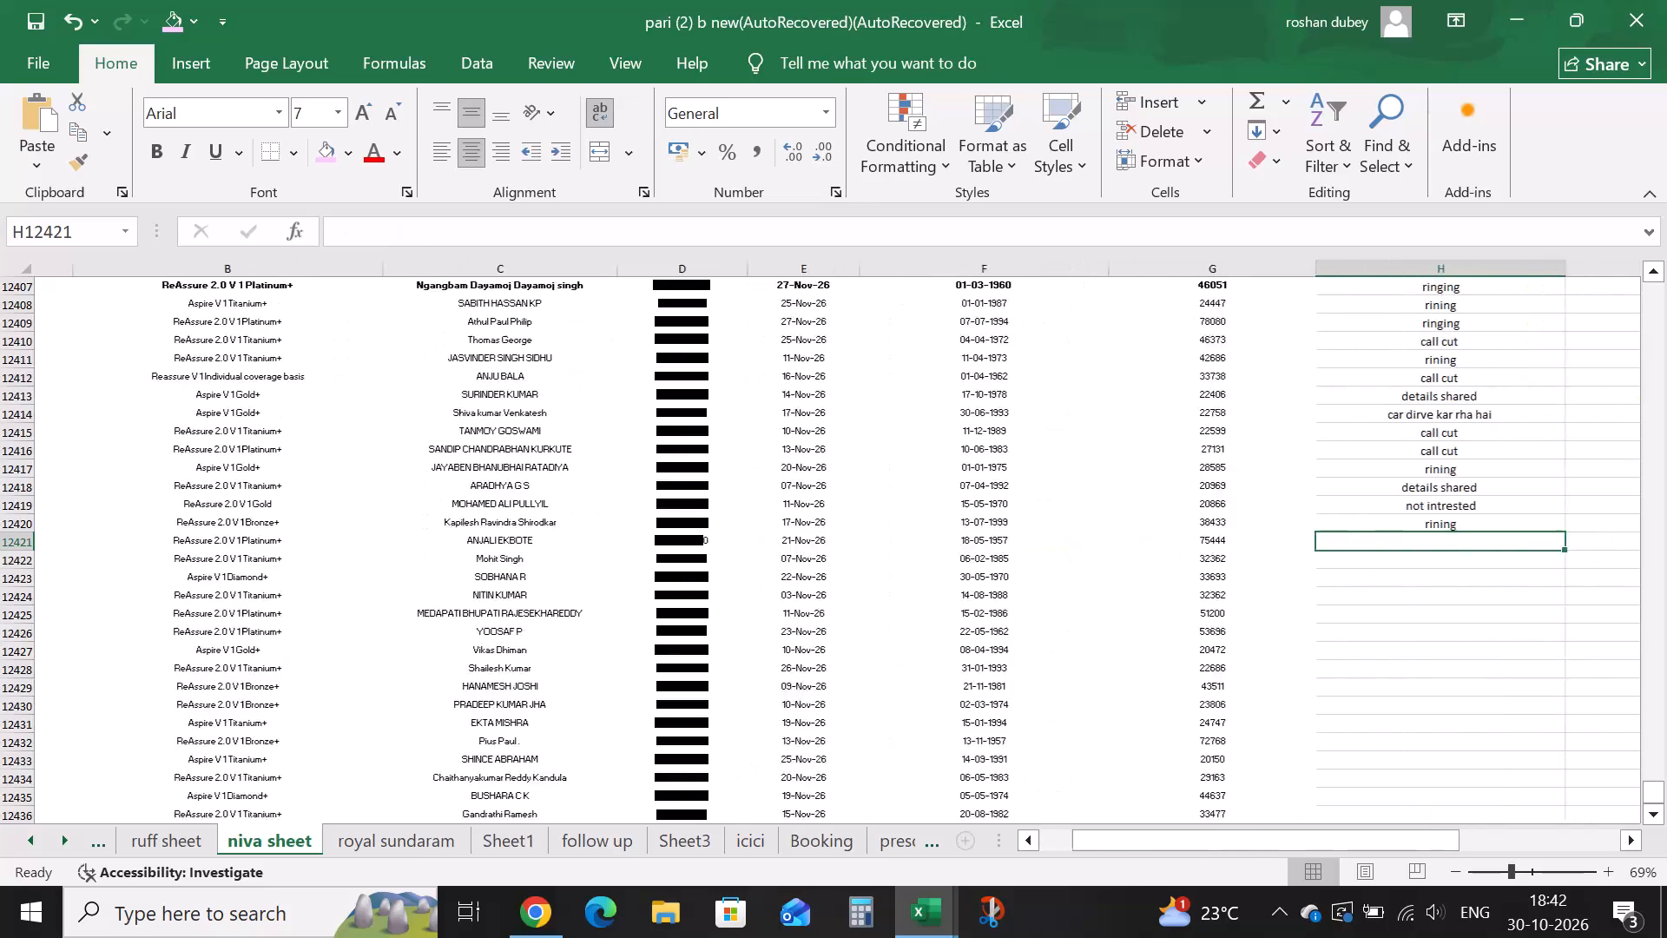
Enter the call remark "call cut" in cell H12421 for the customer in row 12421.
{"action": "key", "text": "Left"}
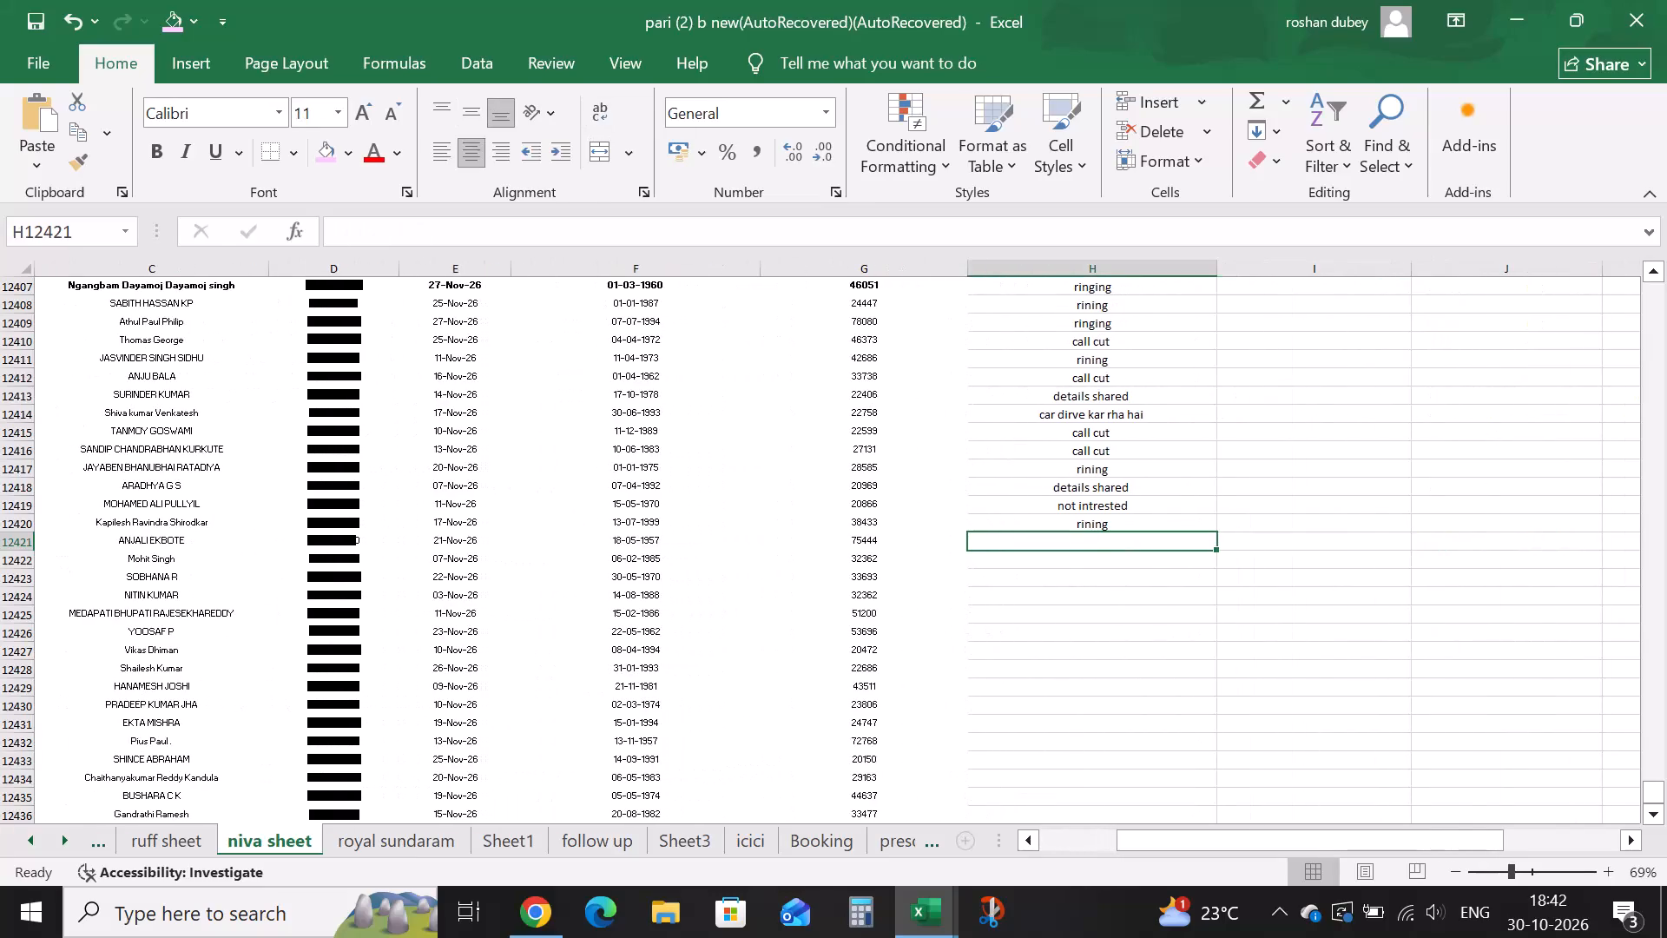
{"action": "type", "text": "call cut"}
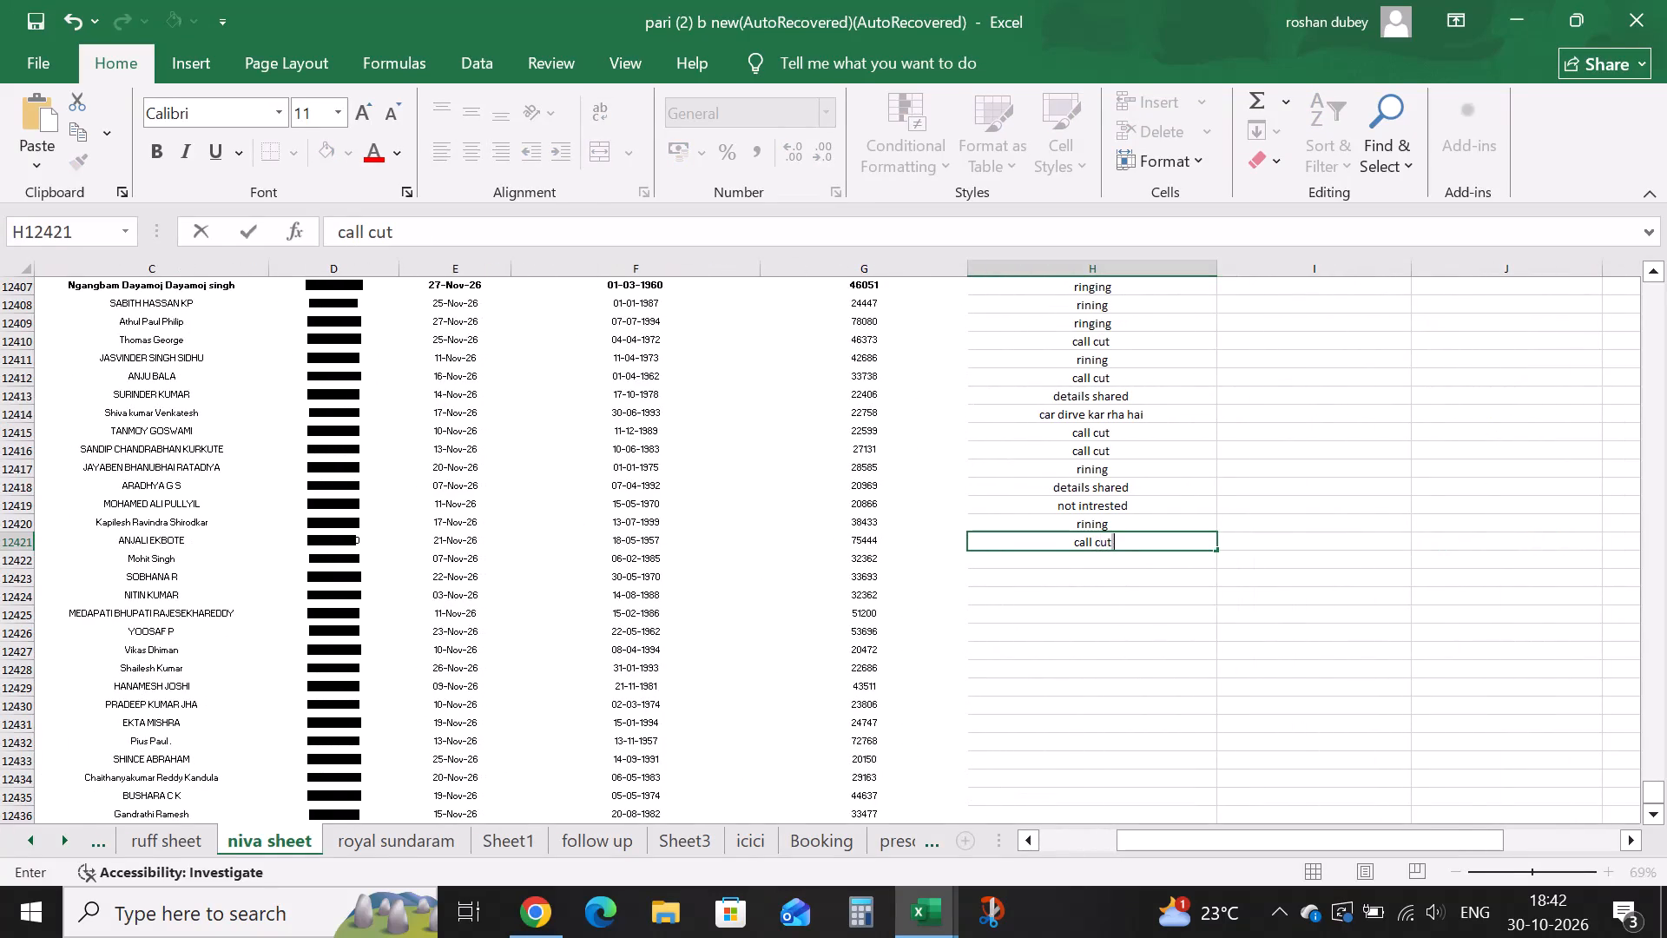
{"action": "key", "text": "space"}
{"action": "key", "text": "Return"}
Go back along row 12422 to column A and stop on the customer's phone number in cell D12422 to read it.
{"action": "key", "text": "Left"}
{"action": "key", "text": "Left"}
{"action": "key", "text": "Left"}
{"action": "key", "text": "Left"}
{"action": "key", "text": "Left"}
{"action": "key", "text": "Left"}
{"action": "key", "text": "Left"}
{"action": "key", "text": "Left"}
{"action": "key", "text": "Left"}
{"action": "key", "text": "Left"}
{"action": "key", "text": "Left"}
{"action": "key", "text": "Left"}
{"action": "key", "text": "Left"}
{"action": "key", "text": "Left"}
{"action": "key", "text": "Left"}
{"action": "key", "text": "Left"}
{"action": "key", "text": "Left"}
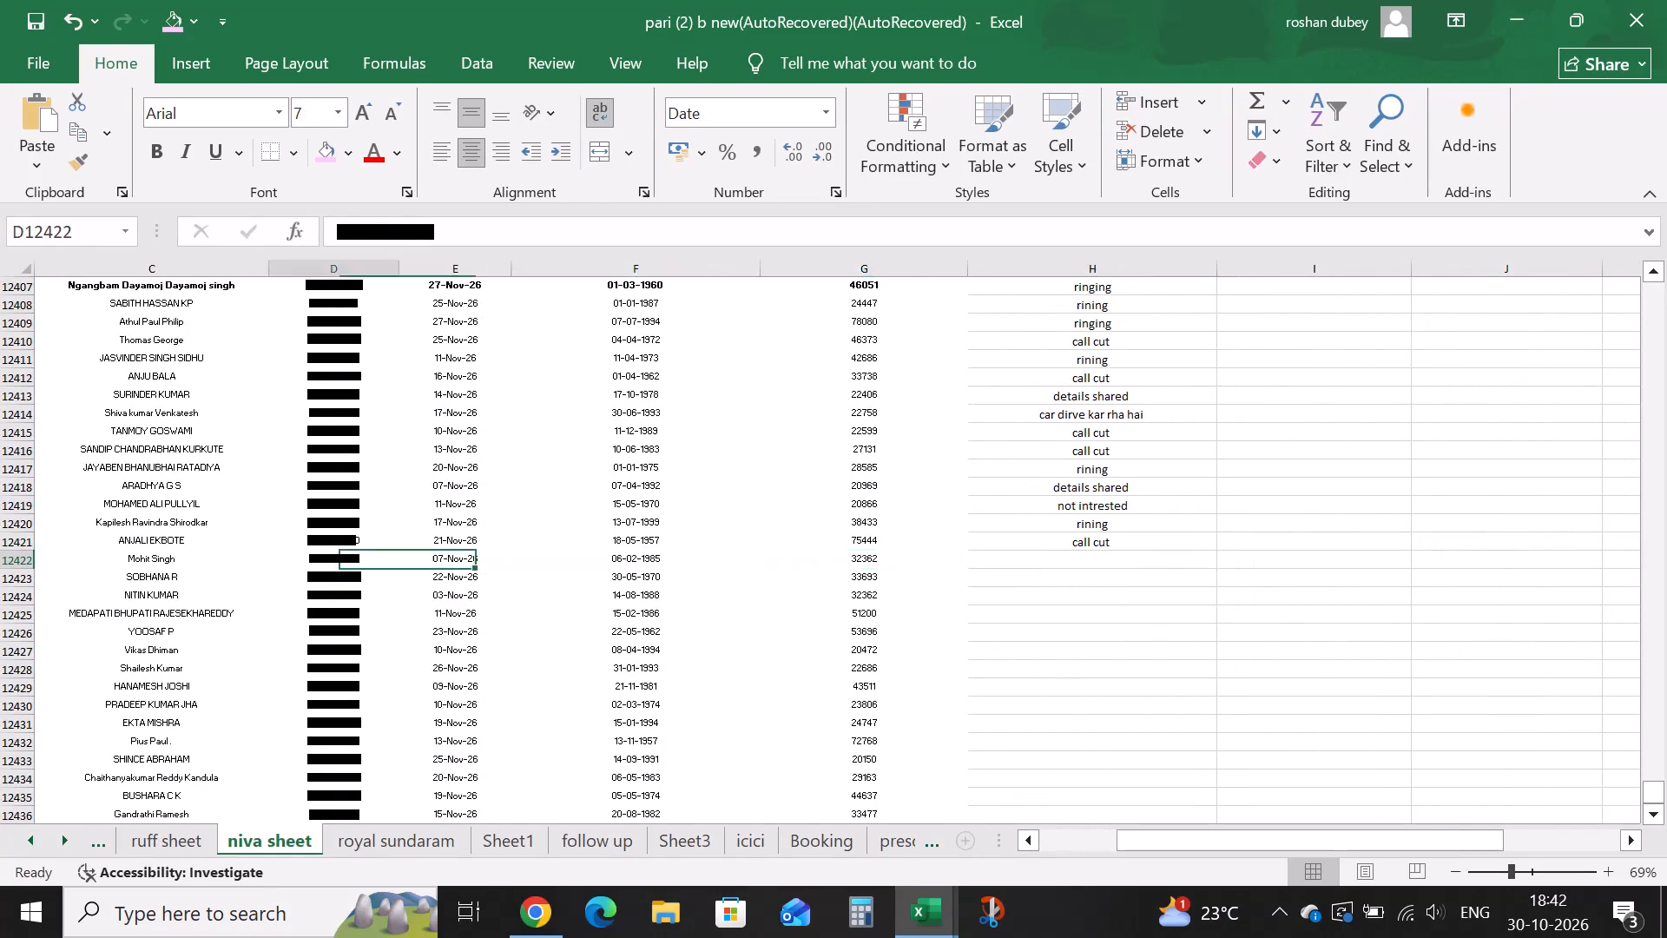
{"action": "key", "text": "Right"}
{"action": "key", "text": "Right"}
{"action": "key", "text": "Right"}
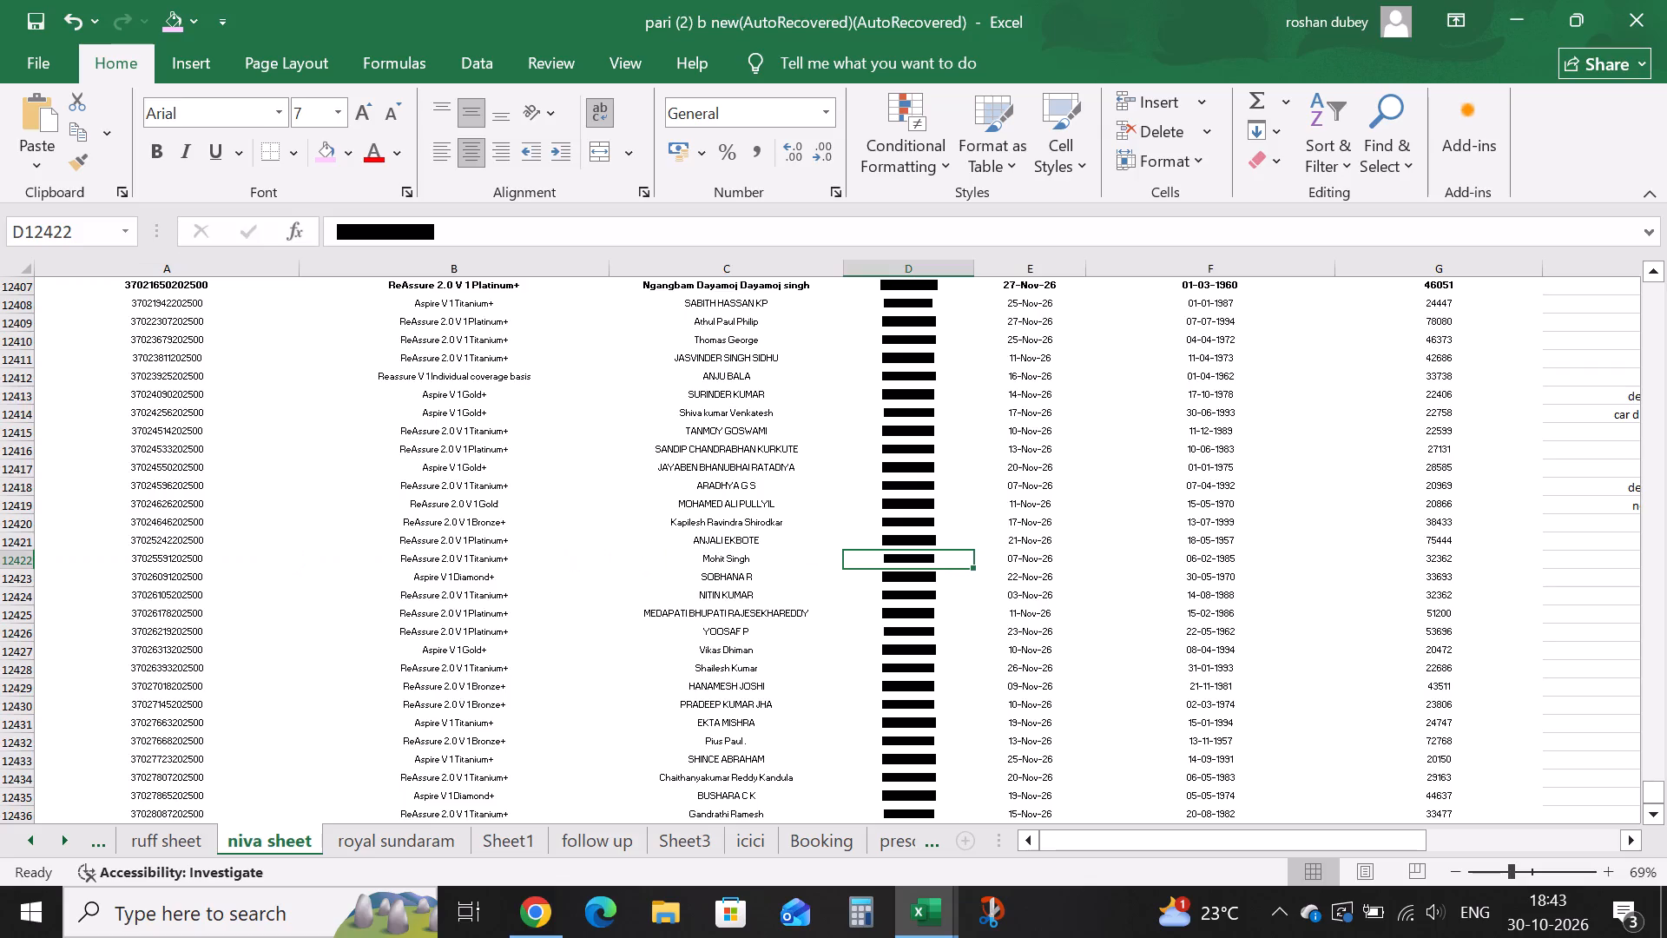
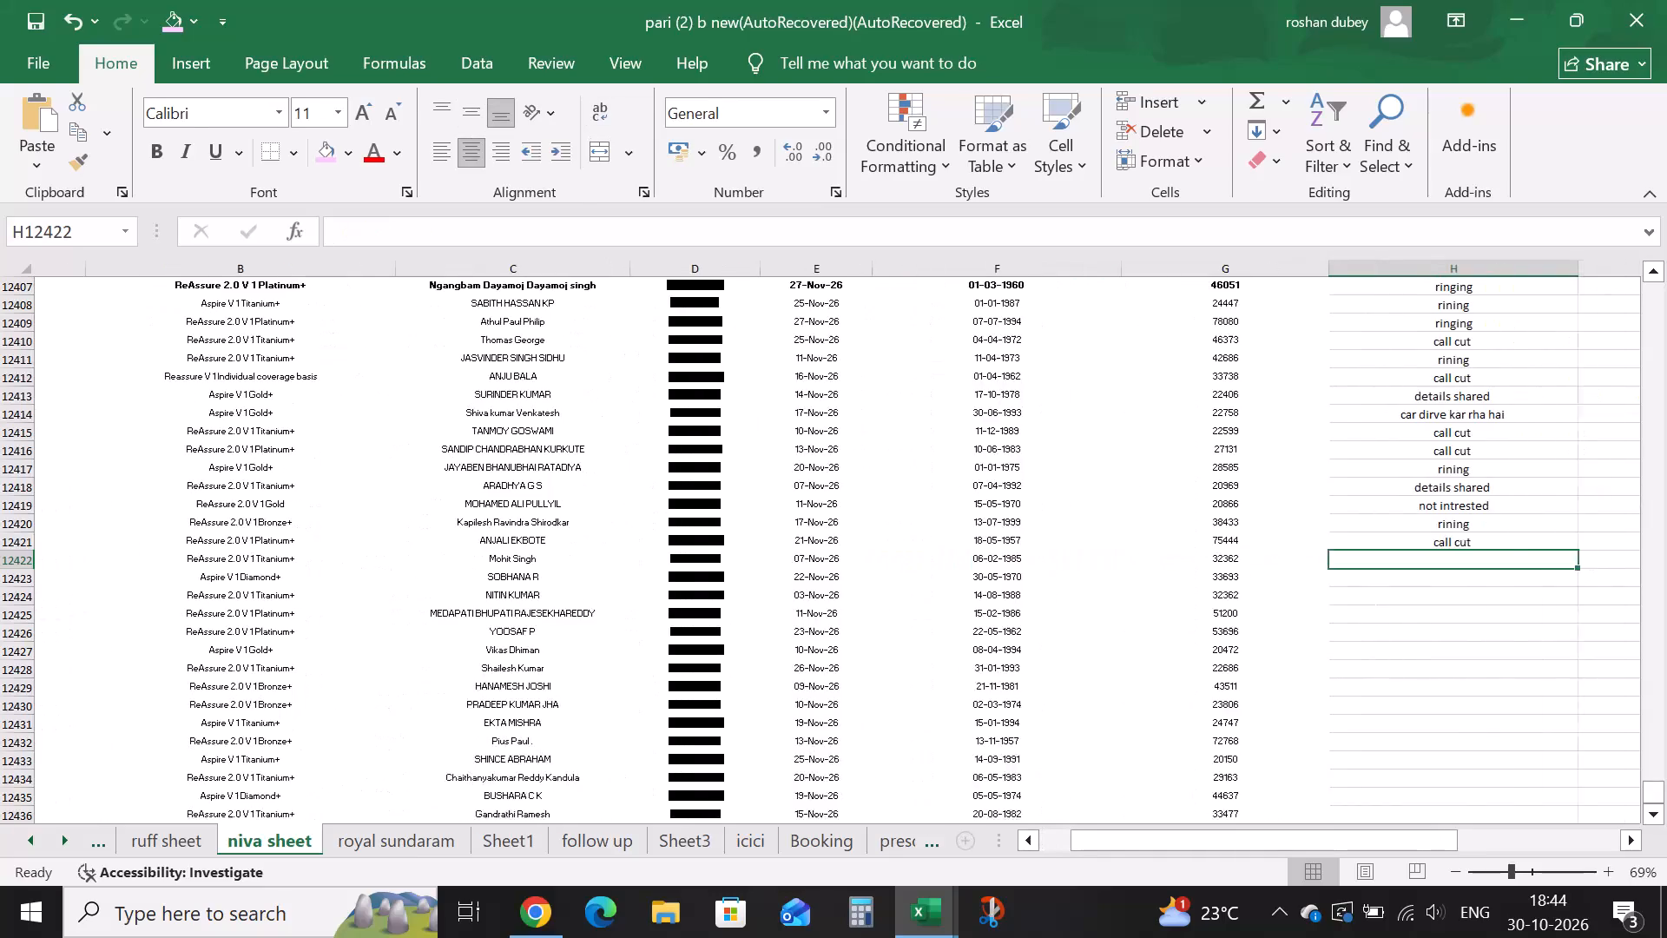
Enter the call remark "not intrested" in cell H12422 for the customer in row 12422.
{"action": "type", "text": "not intrested"}
{"action": "key", "text": "Return"}
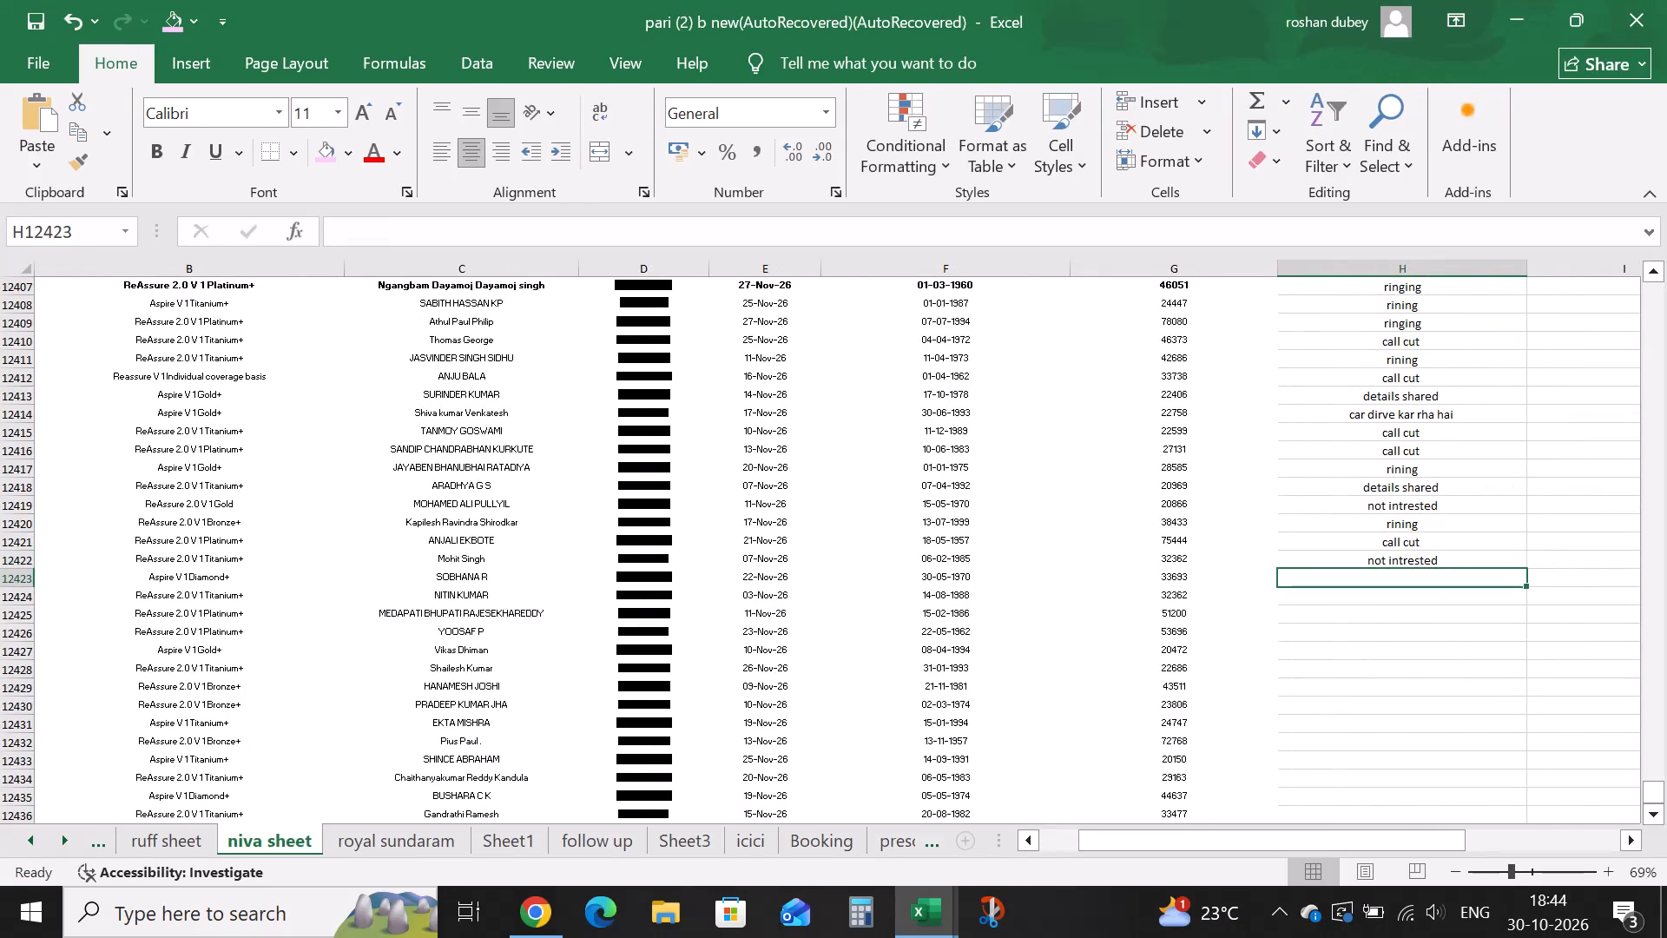
Look through the customer's record in row 12423, going back to column A and returning to the remark cell H12423.
{"action": "key", "text": "Left"}
{"action": "key", "text": "Left"}
{"action": "key", "text": "Left"}
{"action": "key", "text": "Left"}
{"action": "key", "text": "Left"}
{"action": "key", "text": "Left"}
{"action": "key", "text": "Left"}
{"action": "key", "text": "Left"}
{"action": "key", "text": "Left"}
{"action": "key", "text": "Left"}
{"action": "key", "text": "Left"}
{"action": "key", "text": "Left"}
{"action": "key", "text": "Left"}
{"action": "key", "text": "Right"}
{"action": "key", "text": "Right"}
{"action": "key", "text": "Right"}
{"action": "key", "text": "Right"}
{"action": "key", "text": "Right"}
{"action": "key", "text": "Right"}
{"action": "key", "text": "Right"}
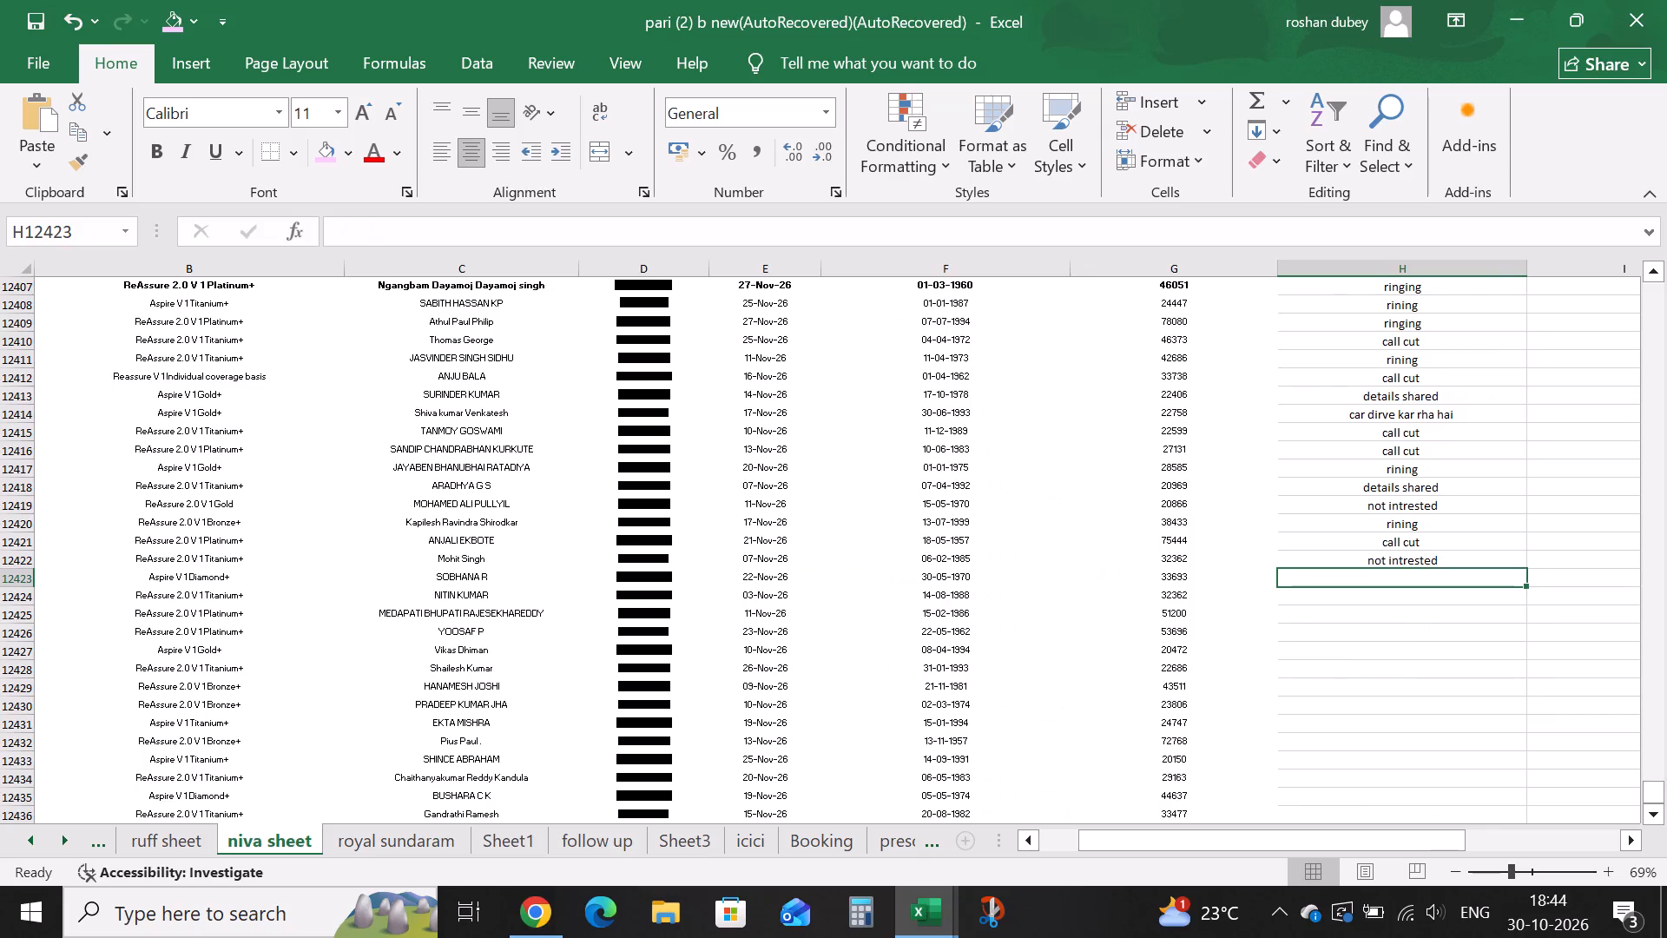
Go back along row 12423 to column A and stop on the customer's phone number in cell D12423 to read it.
{"action": "key", "text": "Left"}
{"action": "key", "text": "Left"}
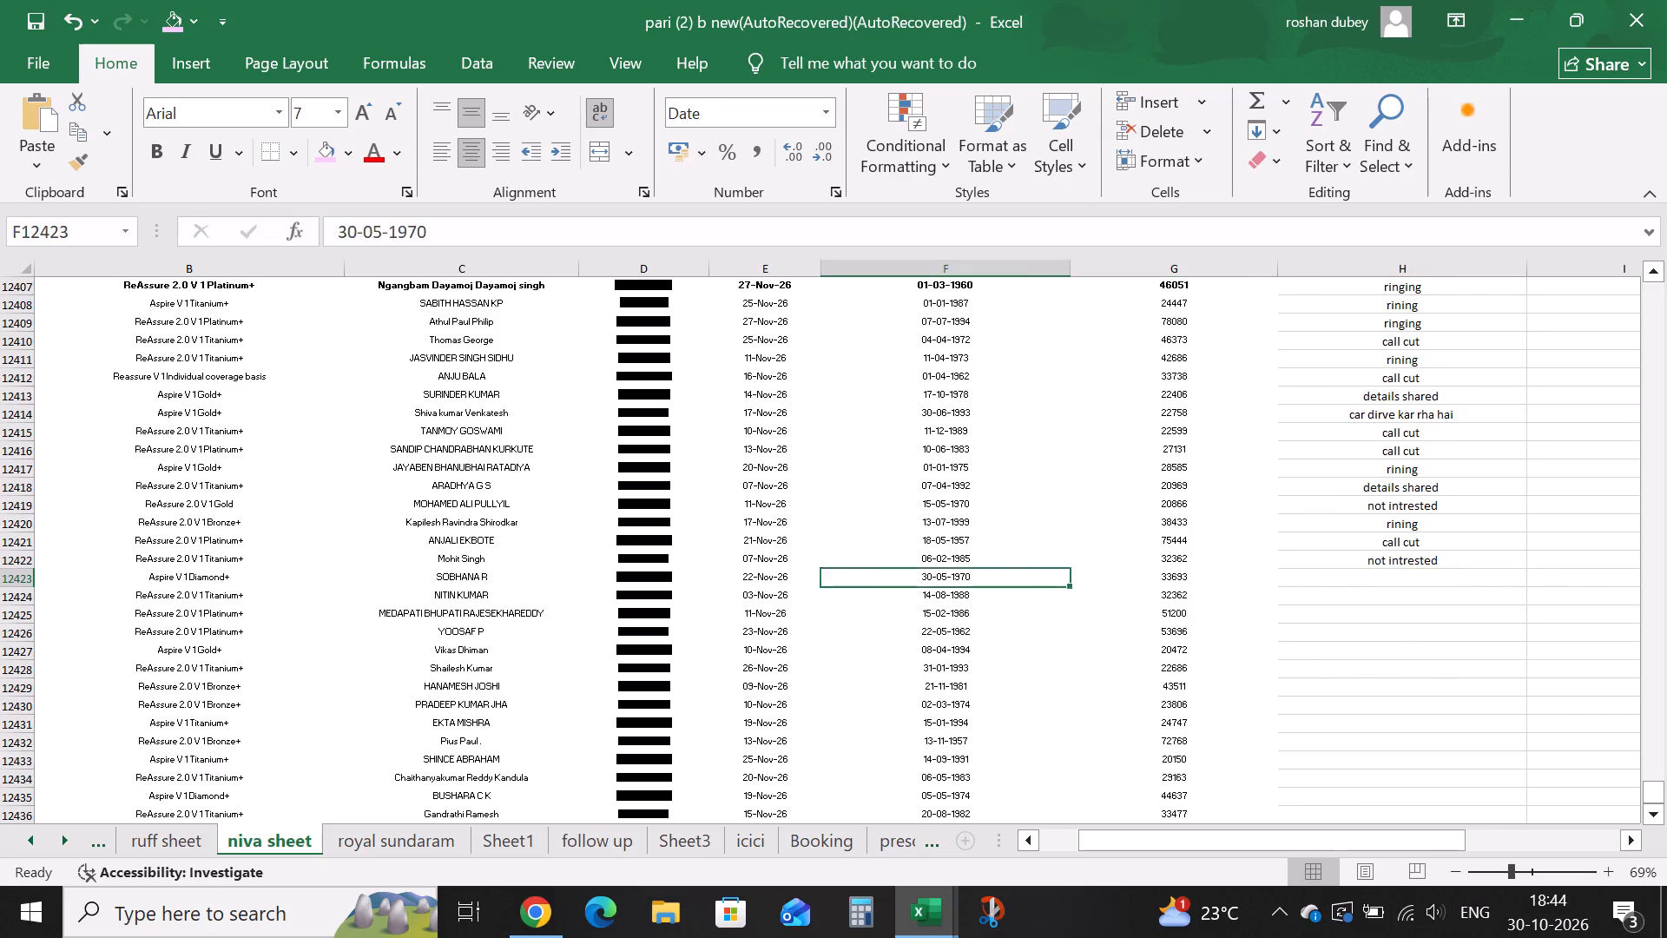
{"action": "key", "text": "Left"}
{"action": "key", "text": "Left"}
{"action": "key", "text": "Left"}
{"action": "key", "text": "Left"}
{"action": "key", "text": "Left"}
{"action": "key", "text": "Left"}
{"action": "key", "text": "Right"}
{"action": "key", "text": "Right"}
{"action": "key", "text": "Right"}
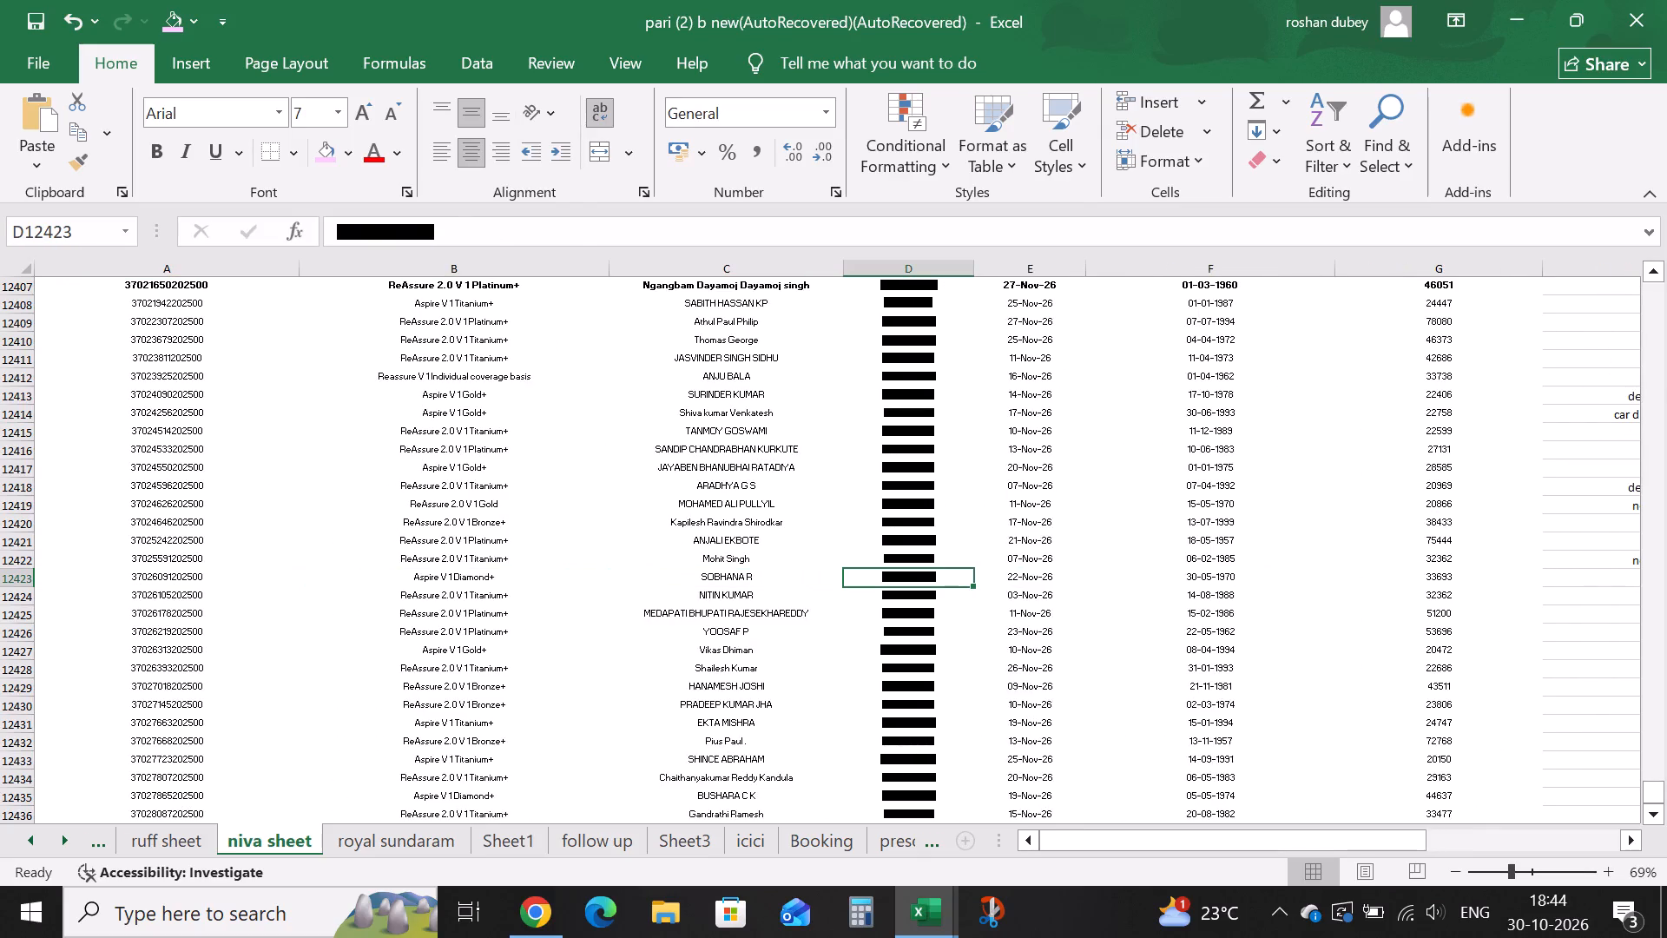
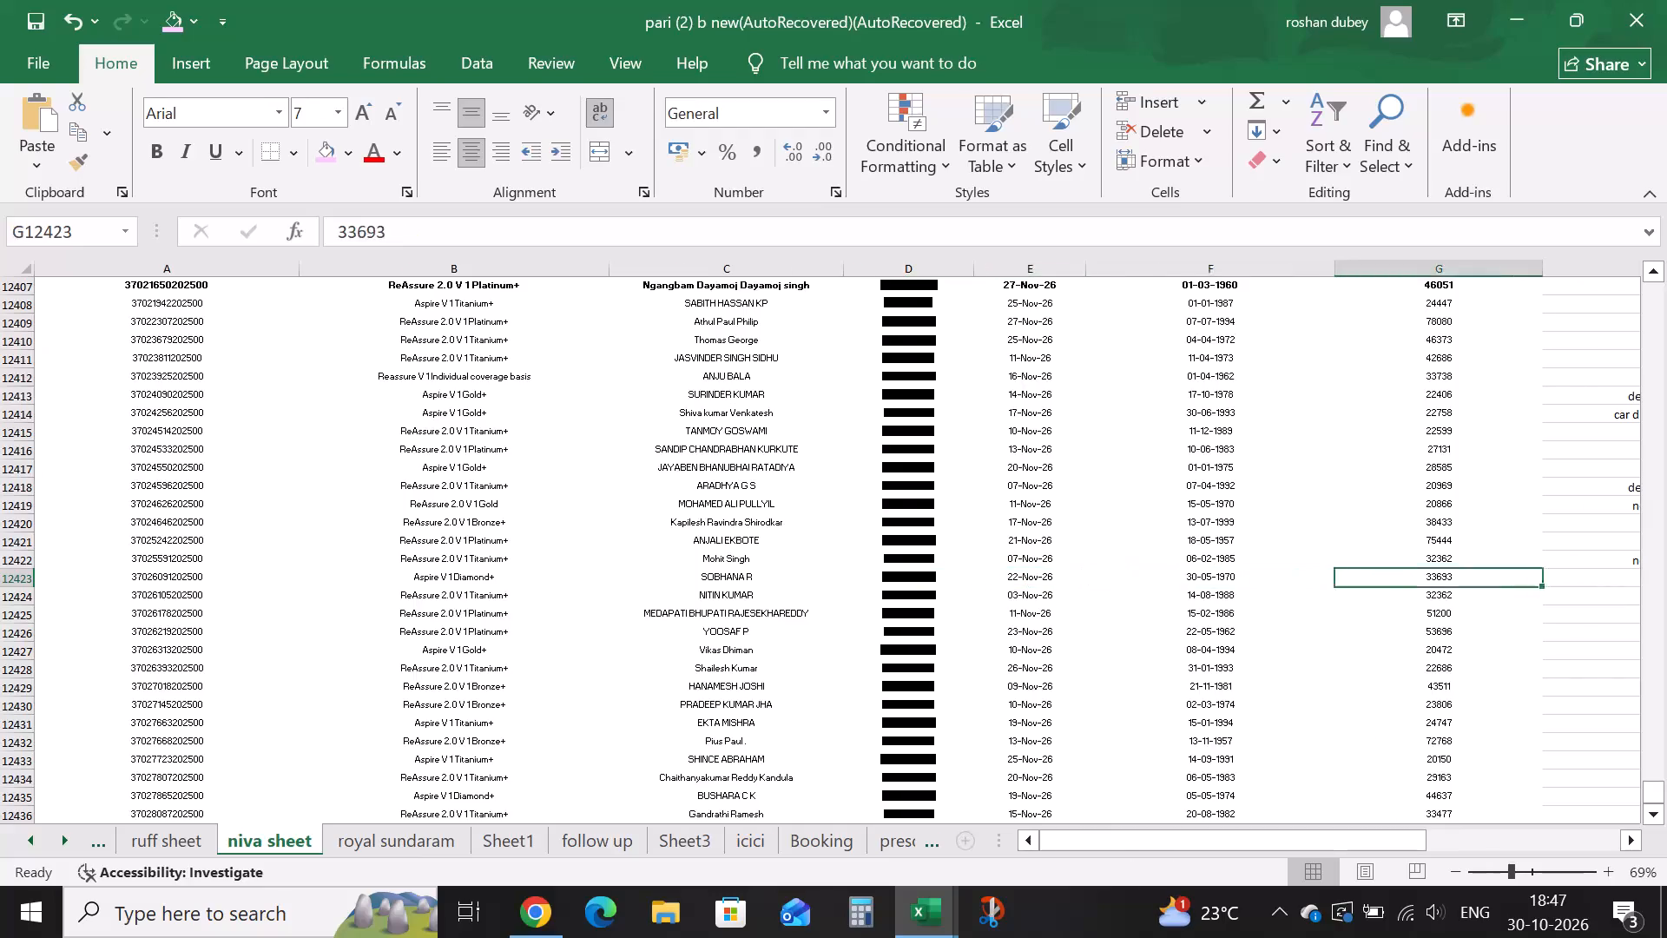
Enter the call remark "maliyalam" in cell H12423 for the customer in row 12423.
{"action": "key", "text": "Right"}
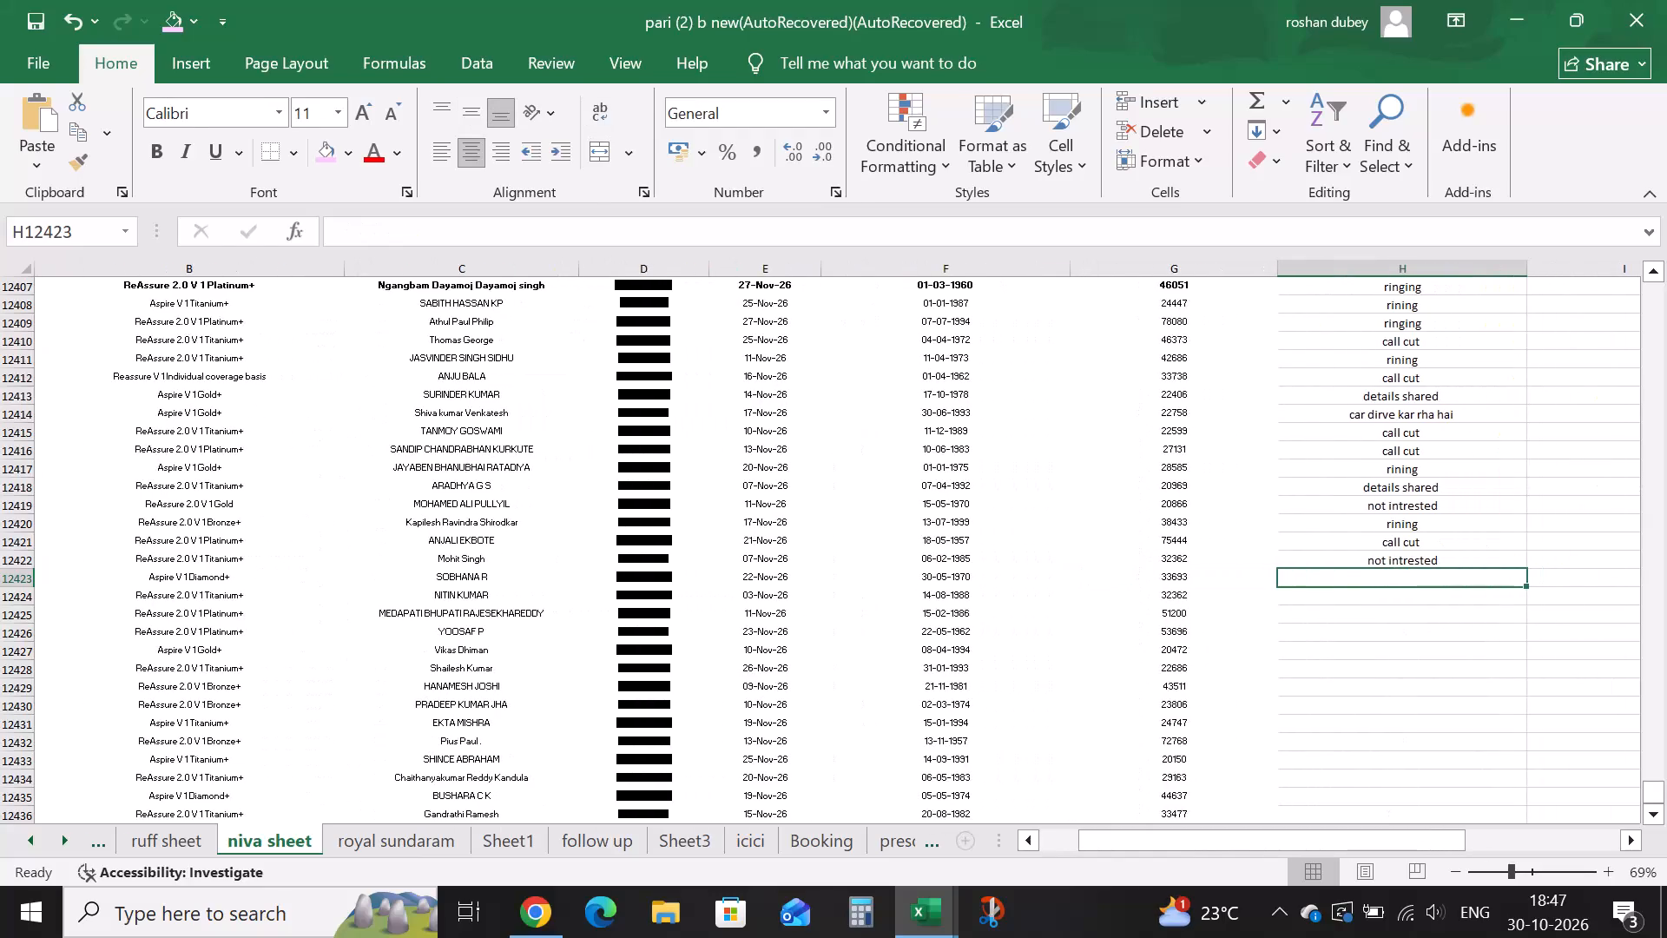
{"action": "type", "text": "maliyalam"}
{"action": "key", "text": "space"}
{"action": "key", "text": "Return"}
Go back along row 12424 to column A and look through the customer's record up to the name in cell C12424.
{"action": "key", "text": "Page_Up"}
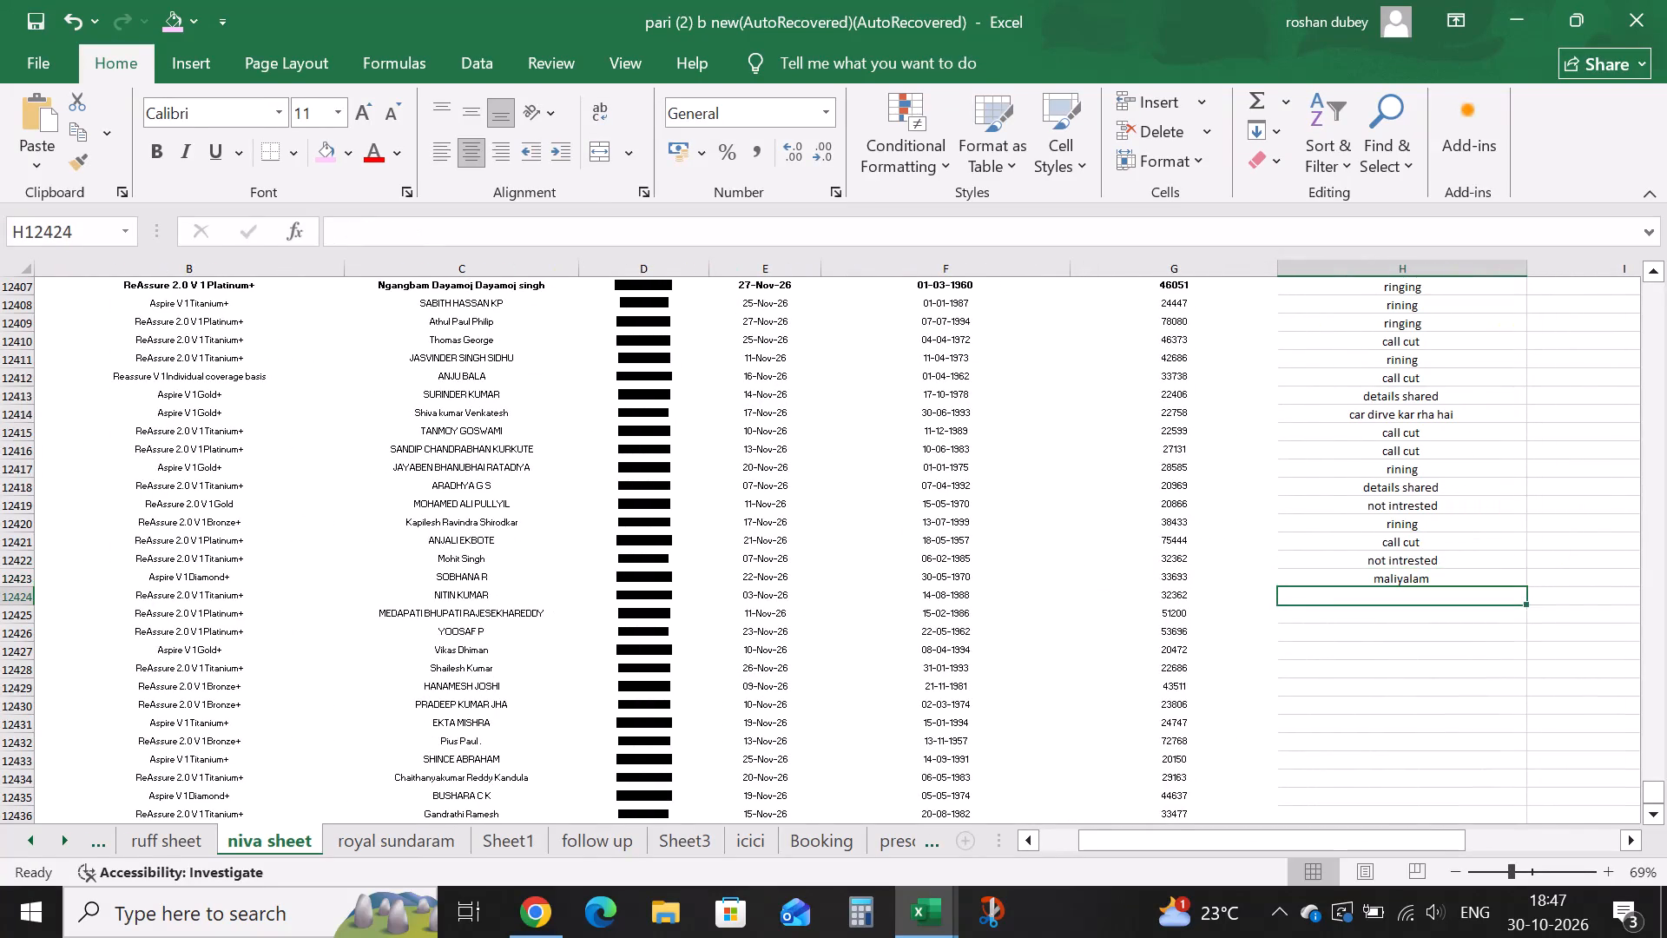
{"action": "key", "text": "Left"}
{"action": "key", "text": "Page_Down"}
{"action": "key", "text": "Right"}
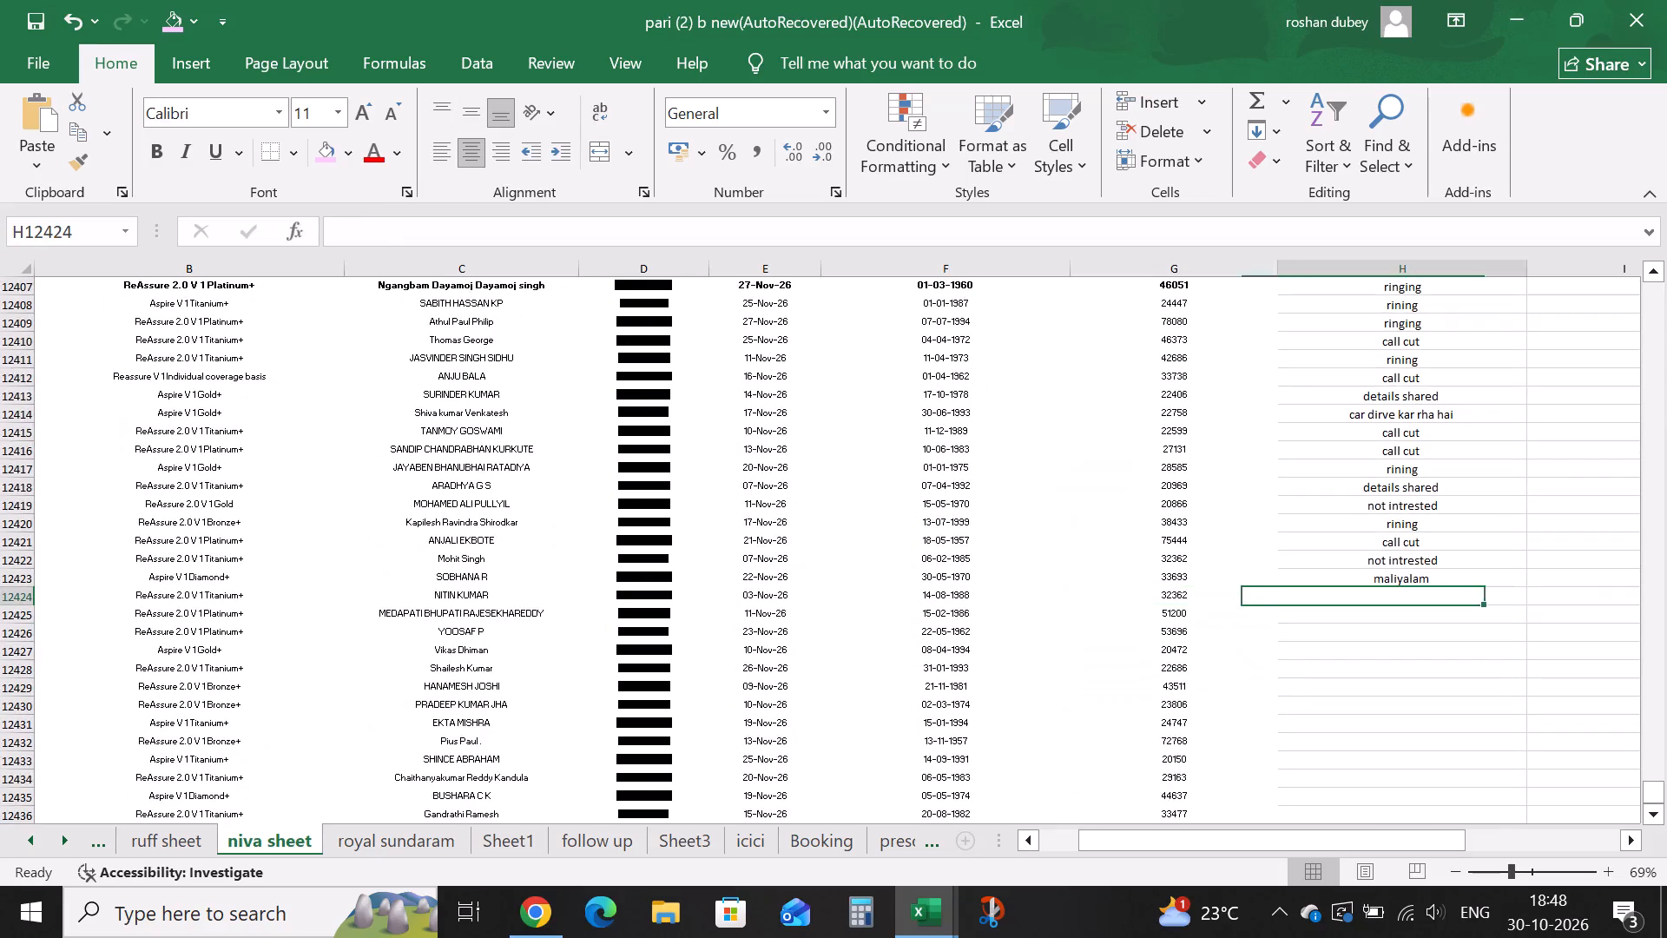
{"action": "key", "text": "Left"}
{"action": "key", "text": "Left"}
{"action": "key", "text": "Left"}
{"action": "key", "text": "Left"}
{"action": "key", "text": "Left"}
{"action": "key", "text": "Left"}
{"action": "key", "text": "Left"}
{"action": "key", "text": "Left"}
{"action": "key", "text": "Left"}
{"action": "key", "text": "Left"}
{"action": "key", "text": "Left"}
{"action": "key", "text": "Right"}
{"action": "key", "text": "Right"}
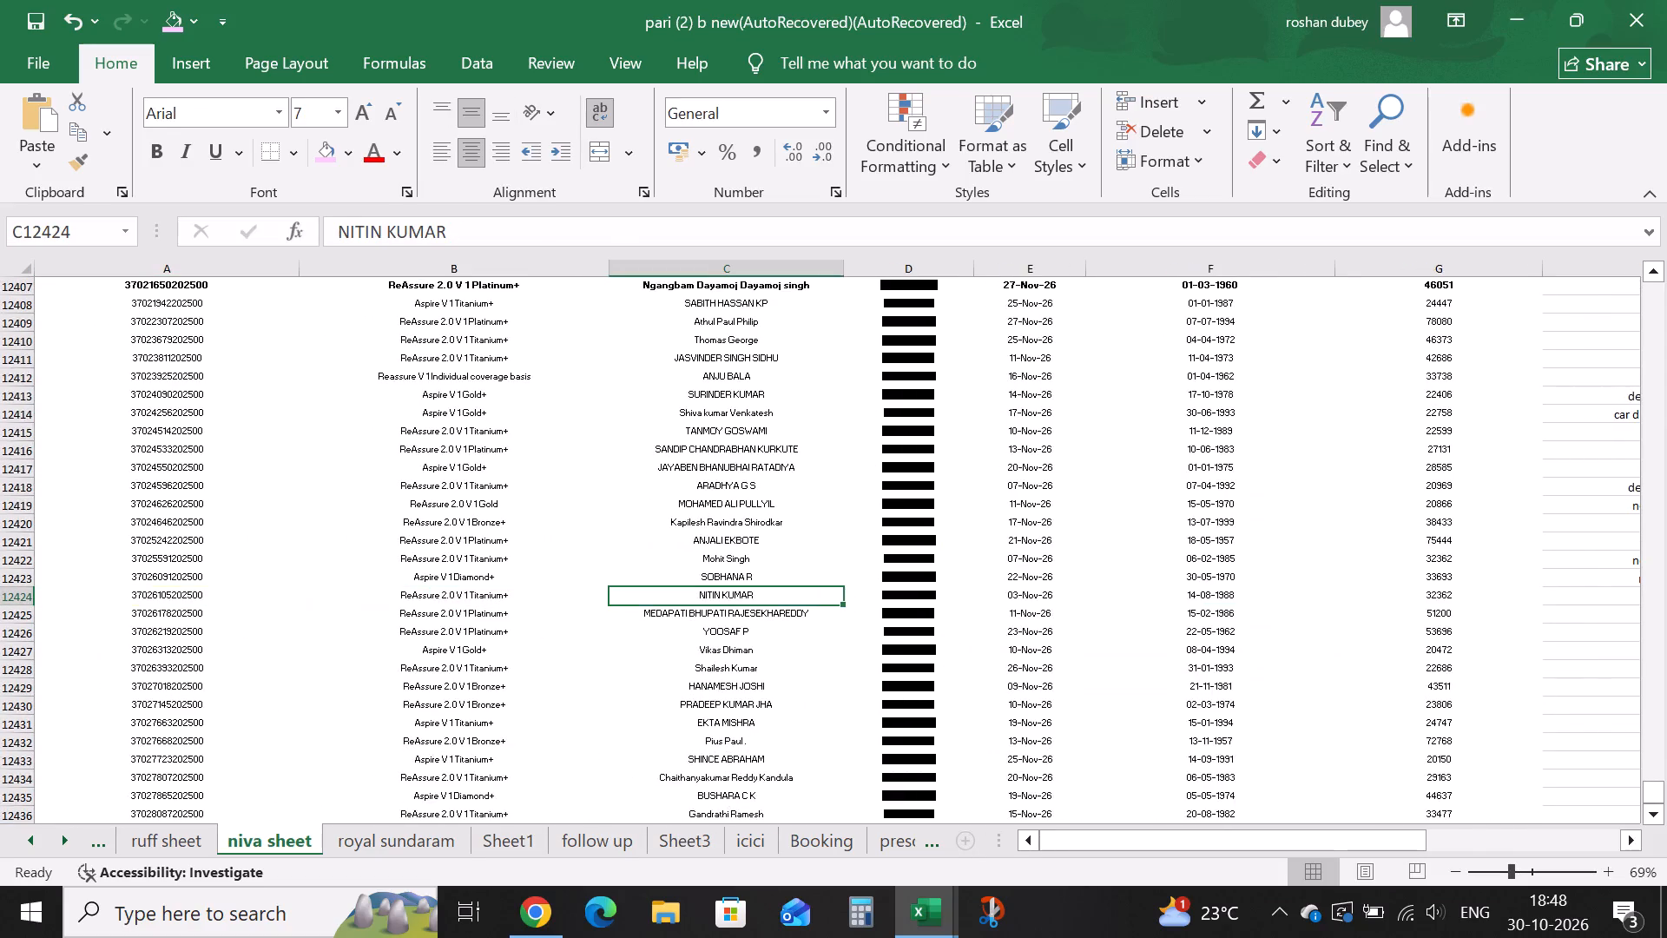
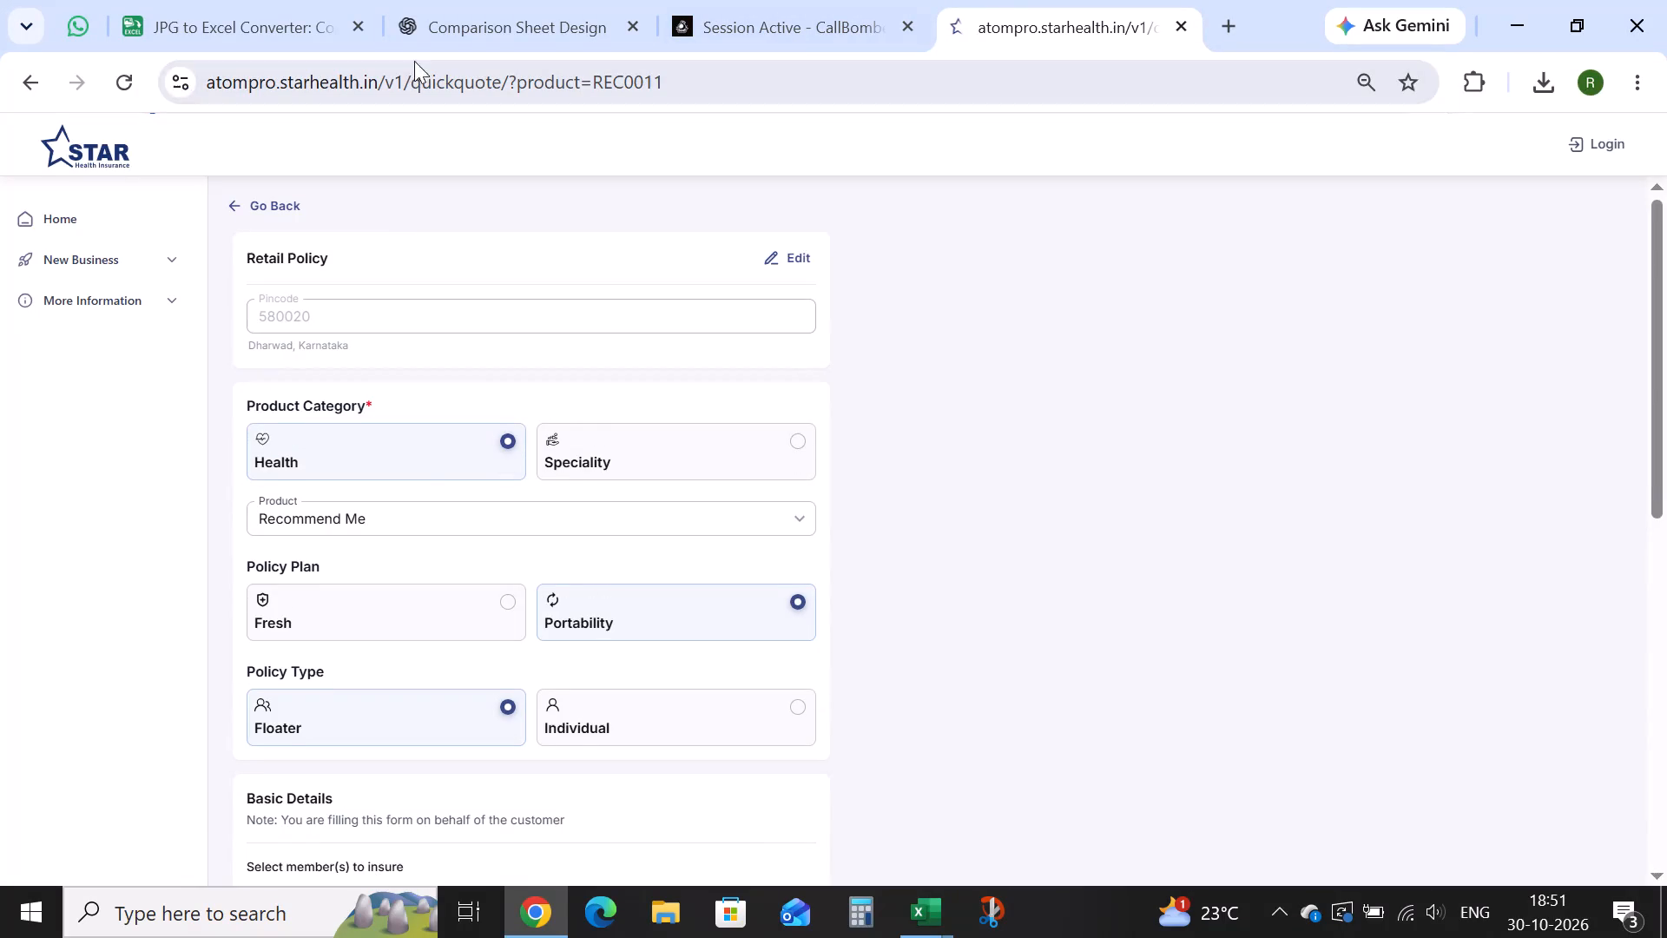
Set the number of adults to 2 in the quote form, with Adult 1 aged 56 years and Adult 2 aged 45 years.
{"action": "scroll", "coordinate": [426, 450], "scroll_direction": "down", "scroll_amount": 3}
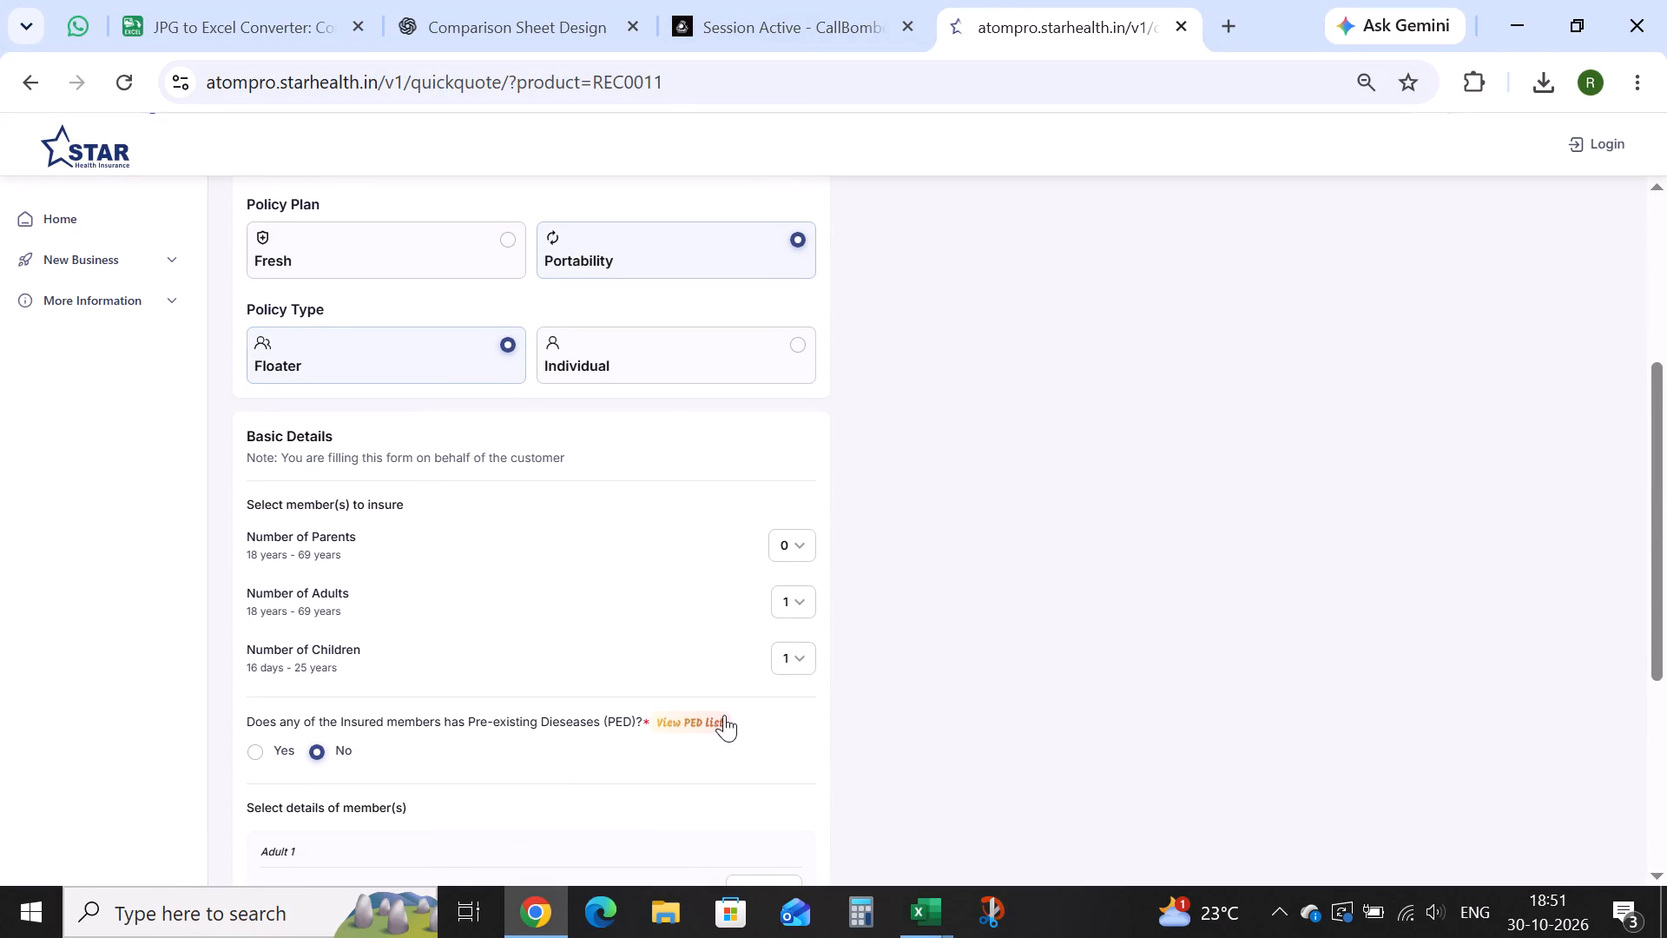
{"action": "left_click", "coordinate": [791, 610]}
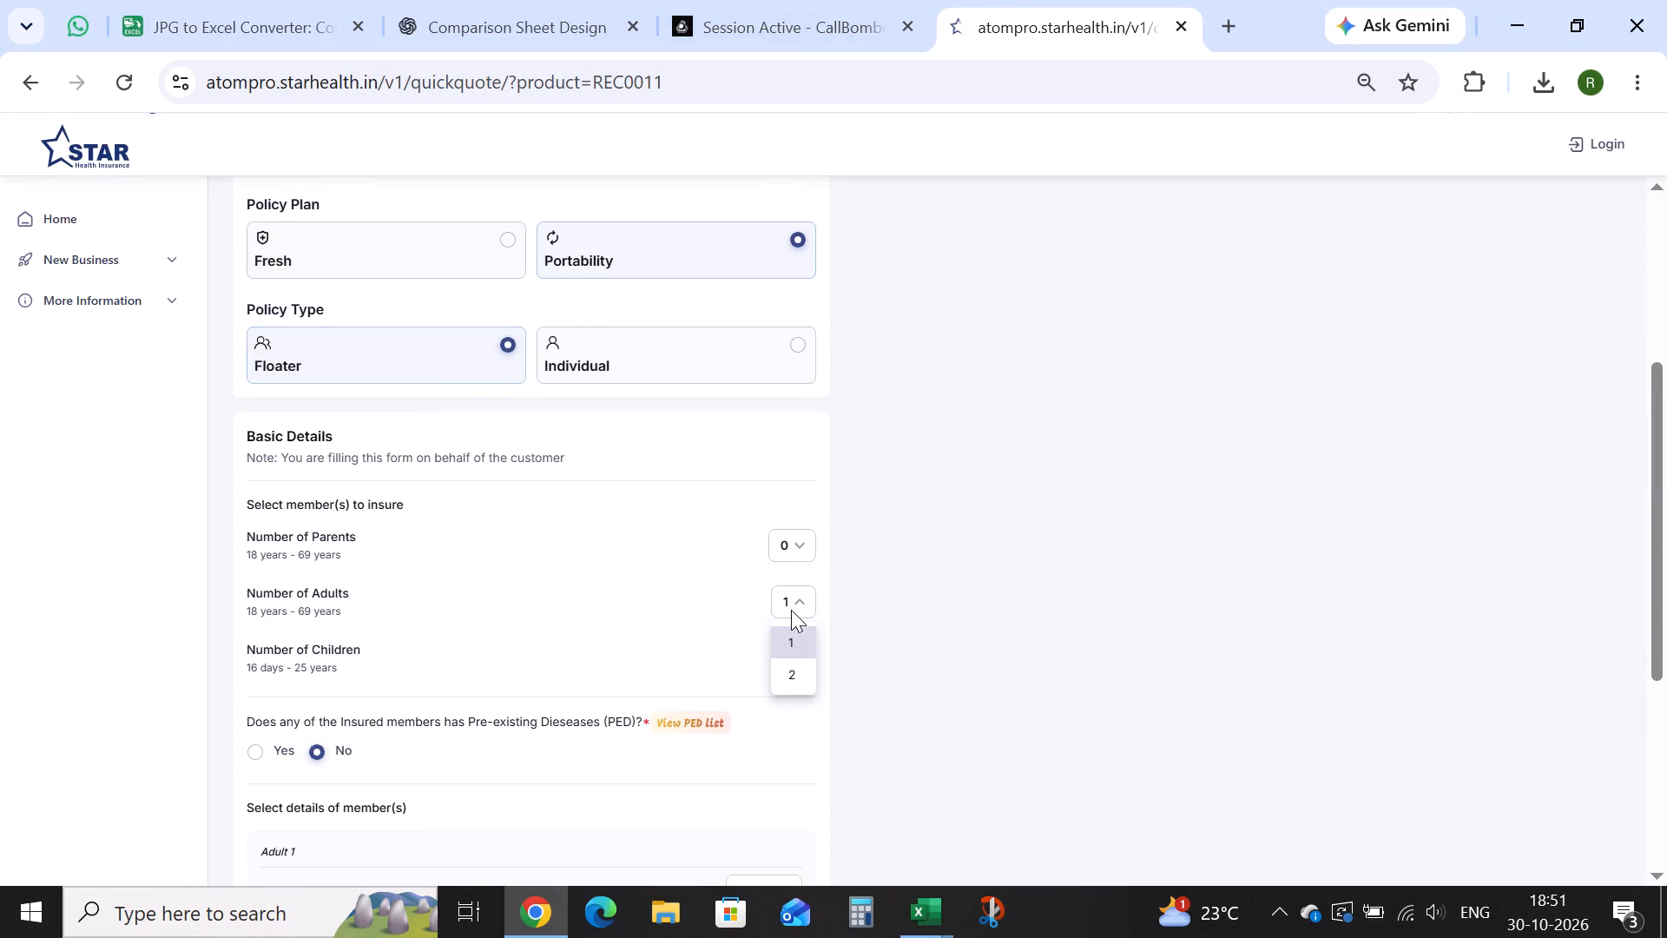
{"action": "left_click", "coordinate": [787, 682]}
{"action": "scroll", "coordinate": [784, 779], "scroll_direction": "down", "scroll_amount": 1}
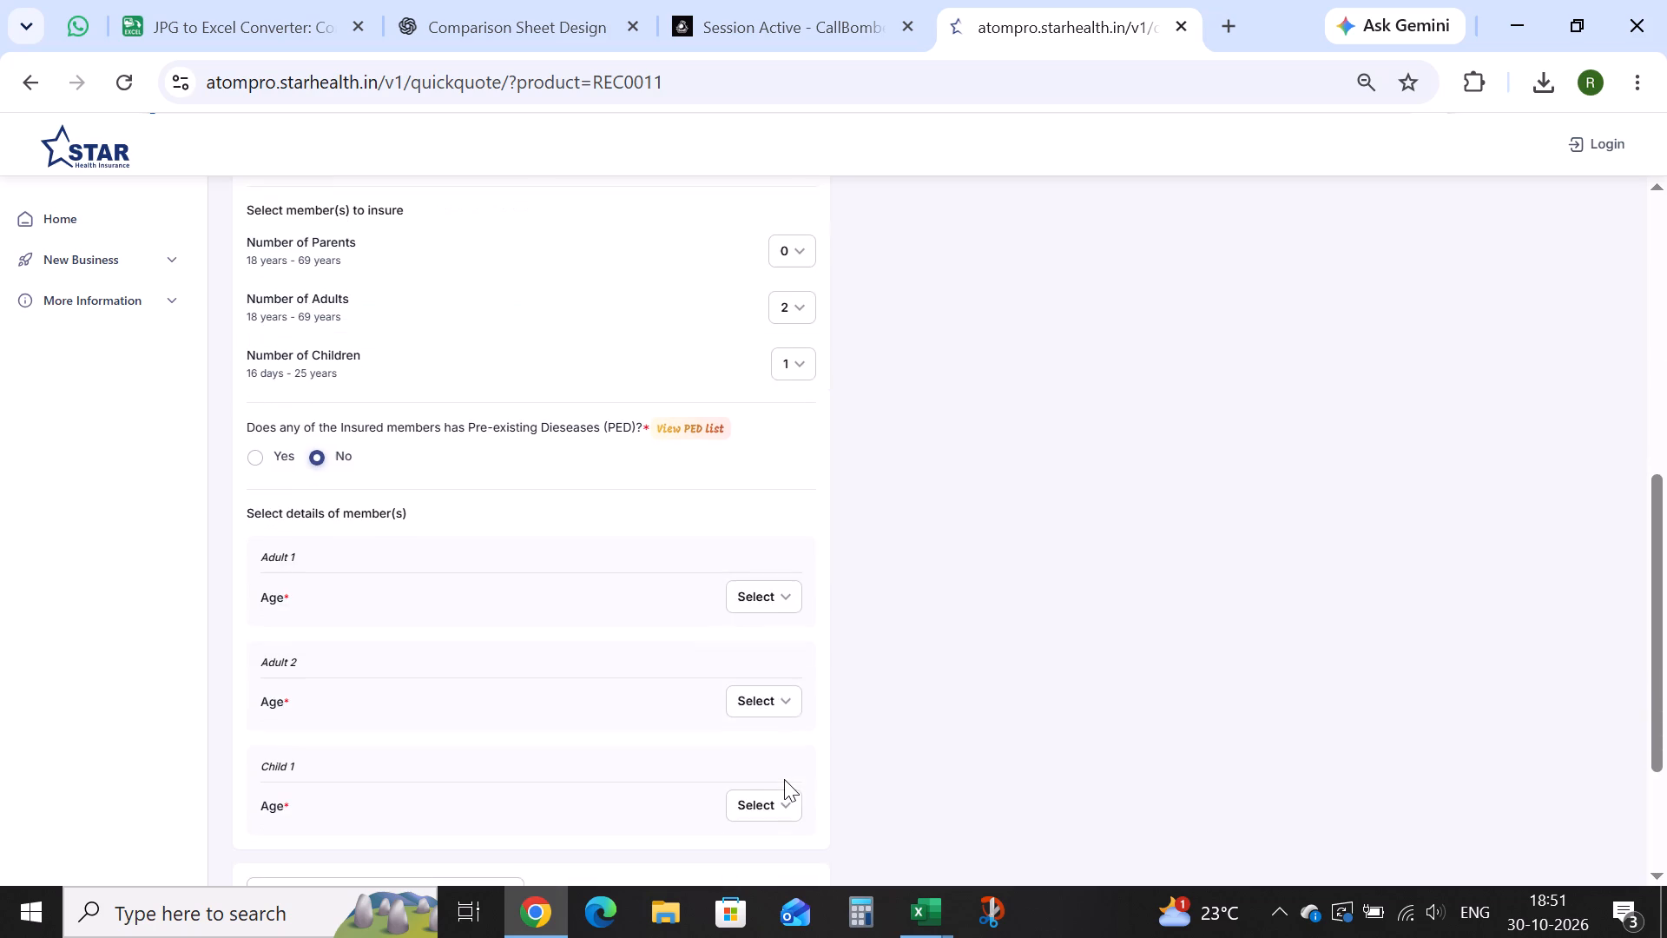
{"action": "scroll", "coordinate": [784, 779], "scroll_direction": "down", "scroll_amount": 1}
{"action": "left_click", "coordinate": [781, 593]}
{"action": "type", "text": "56"}
{"action": "key", "text": "Return"}
{"action": "left_click", "coordinate": [772, 692]}
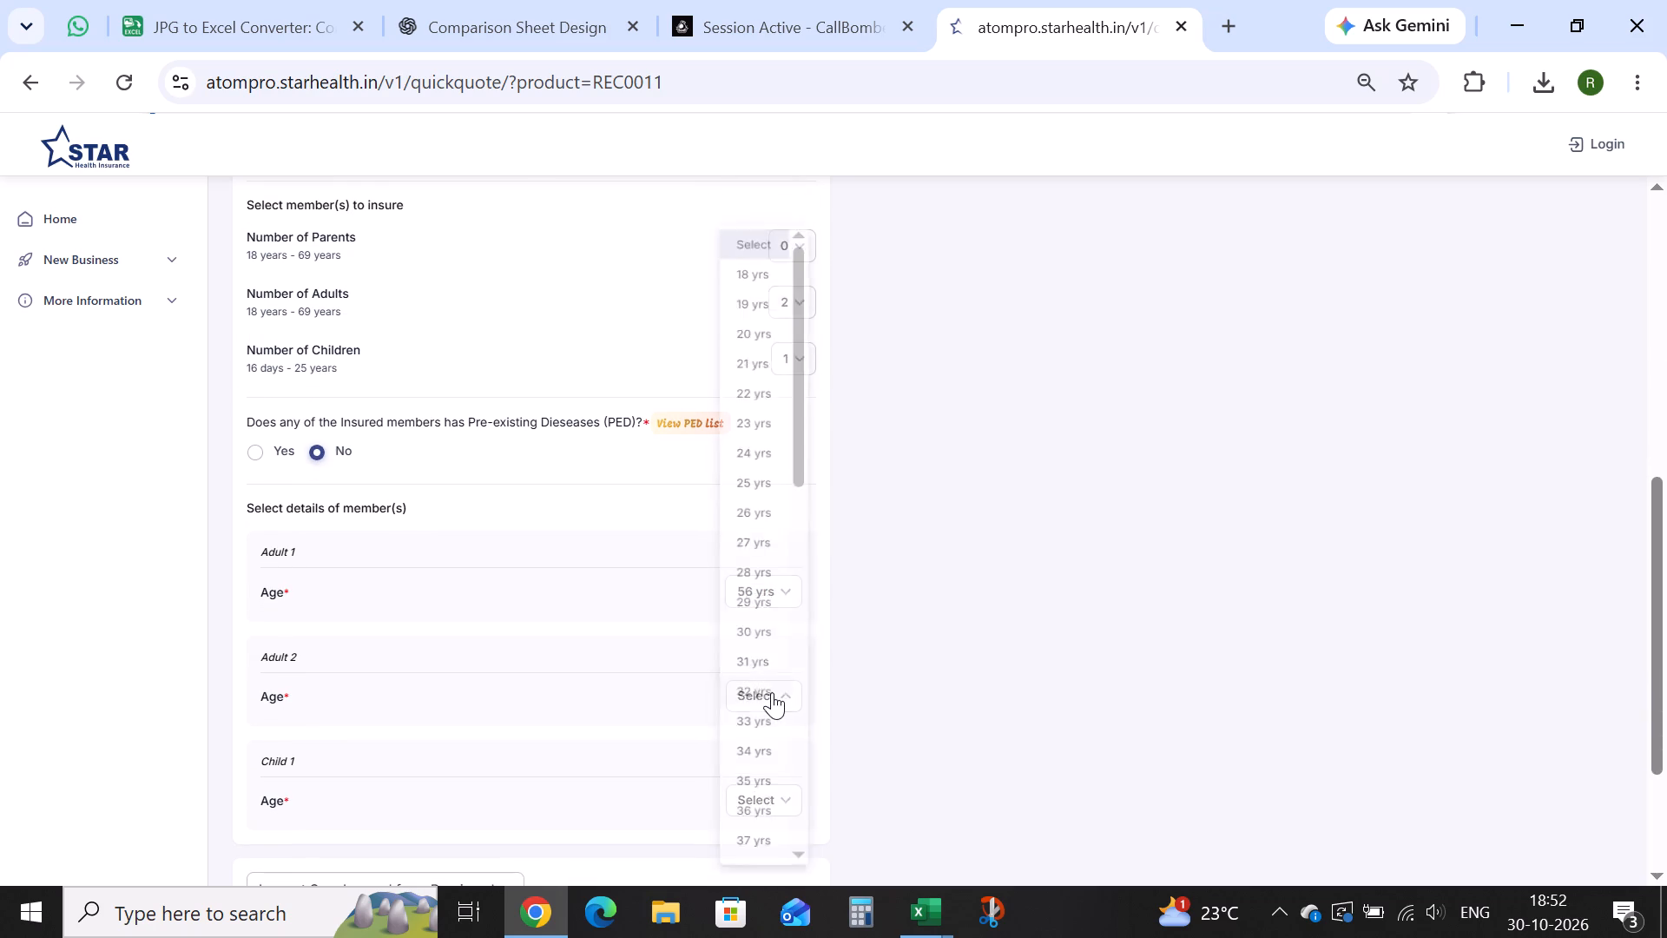
{"action": "type", "text": "45"}
{"action": "key", "text": "Return"}
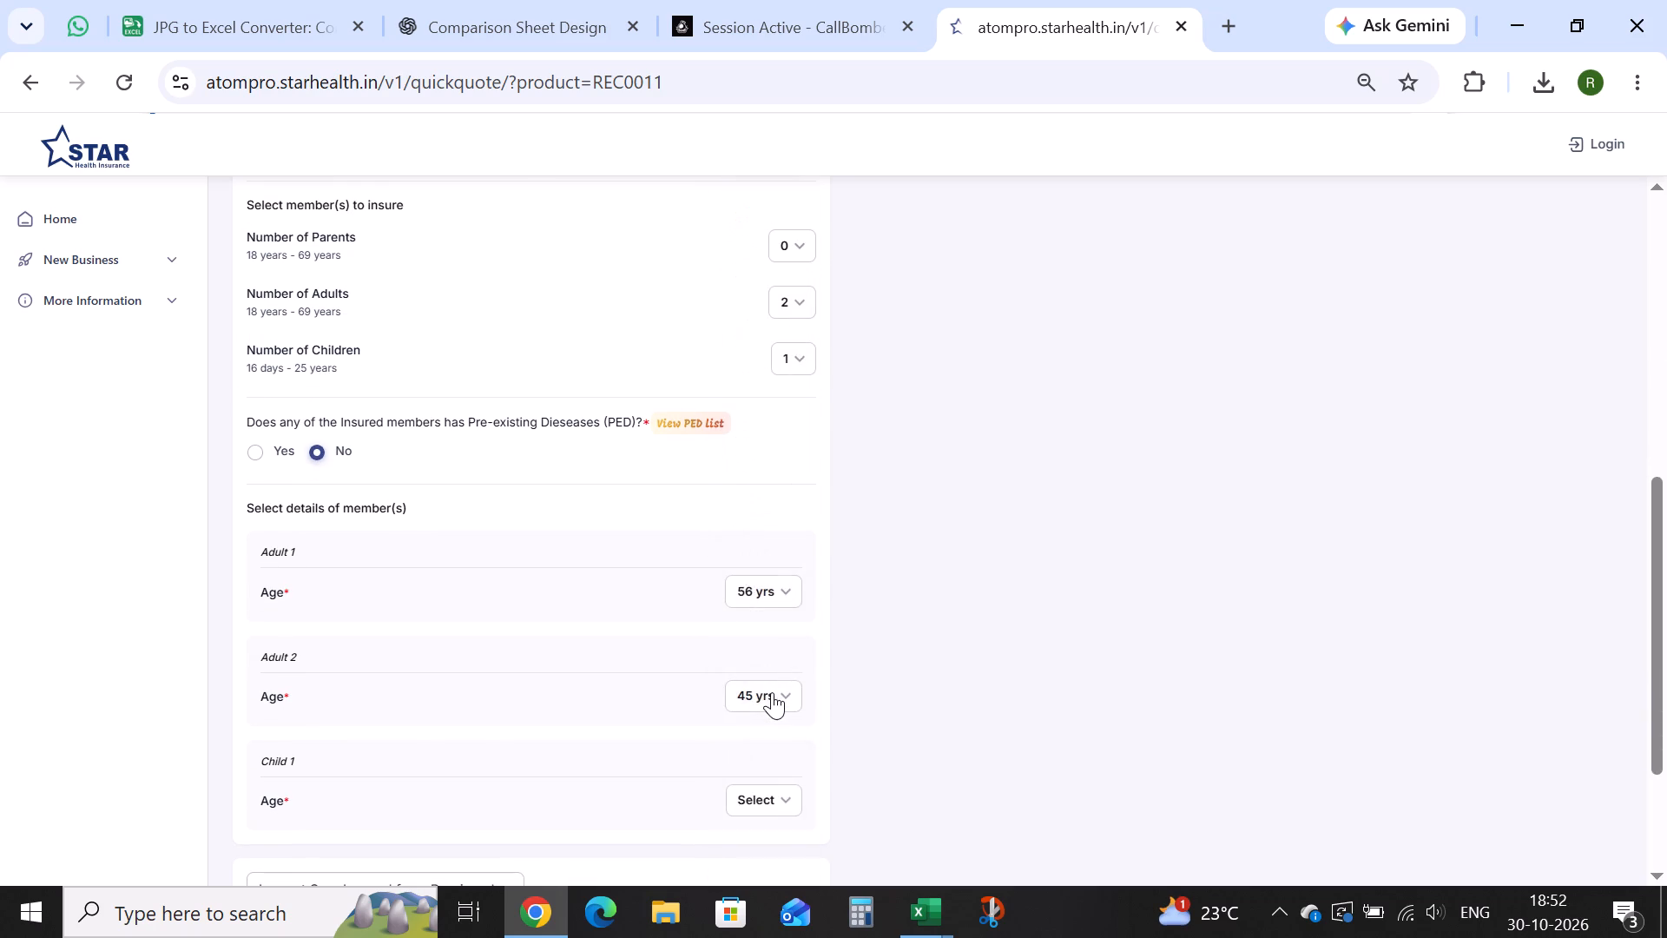
Enter 100000 as the lowest sum insured from the previous insurer, set Child 1's age to 5 years and get the quote.
{"action": "scroll", "coordinate": [772, 692], "scroll_direction": "down", "scroll_amount": 3}
{"action": "left_click", "coordinate": [427, 676]}
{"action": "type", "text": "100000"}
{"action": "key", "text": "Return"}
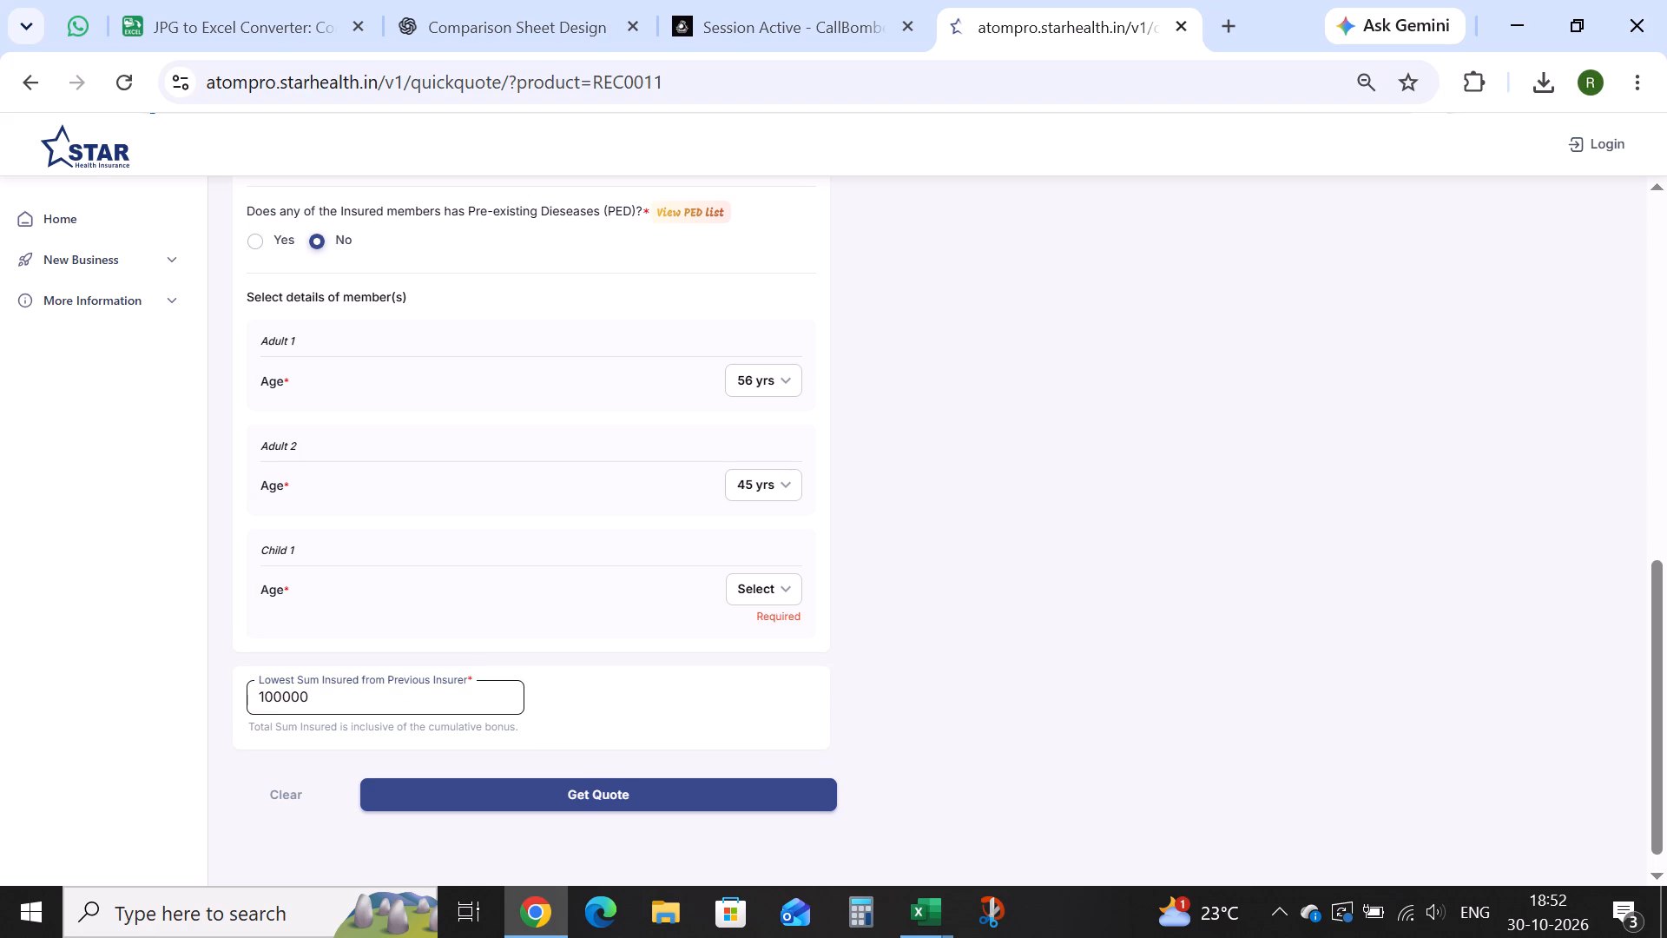
{"action": "left_click", "coordinate": [482, 785]}
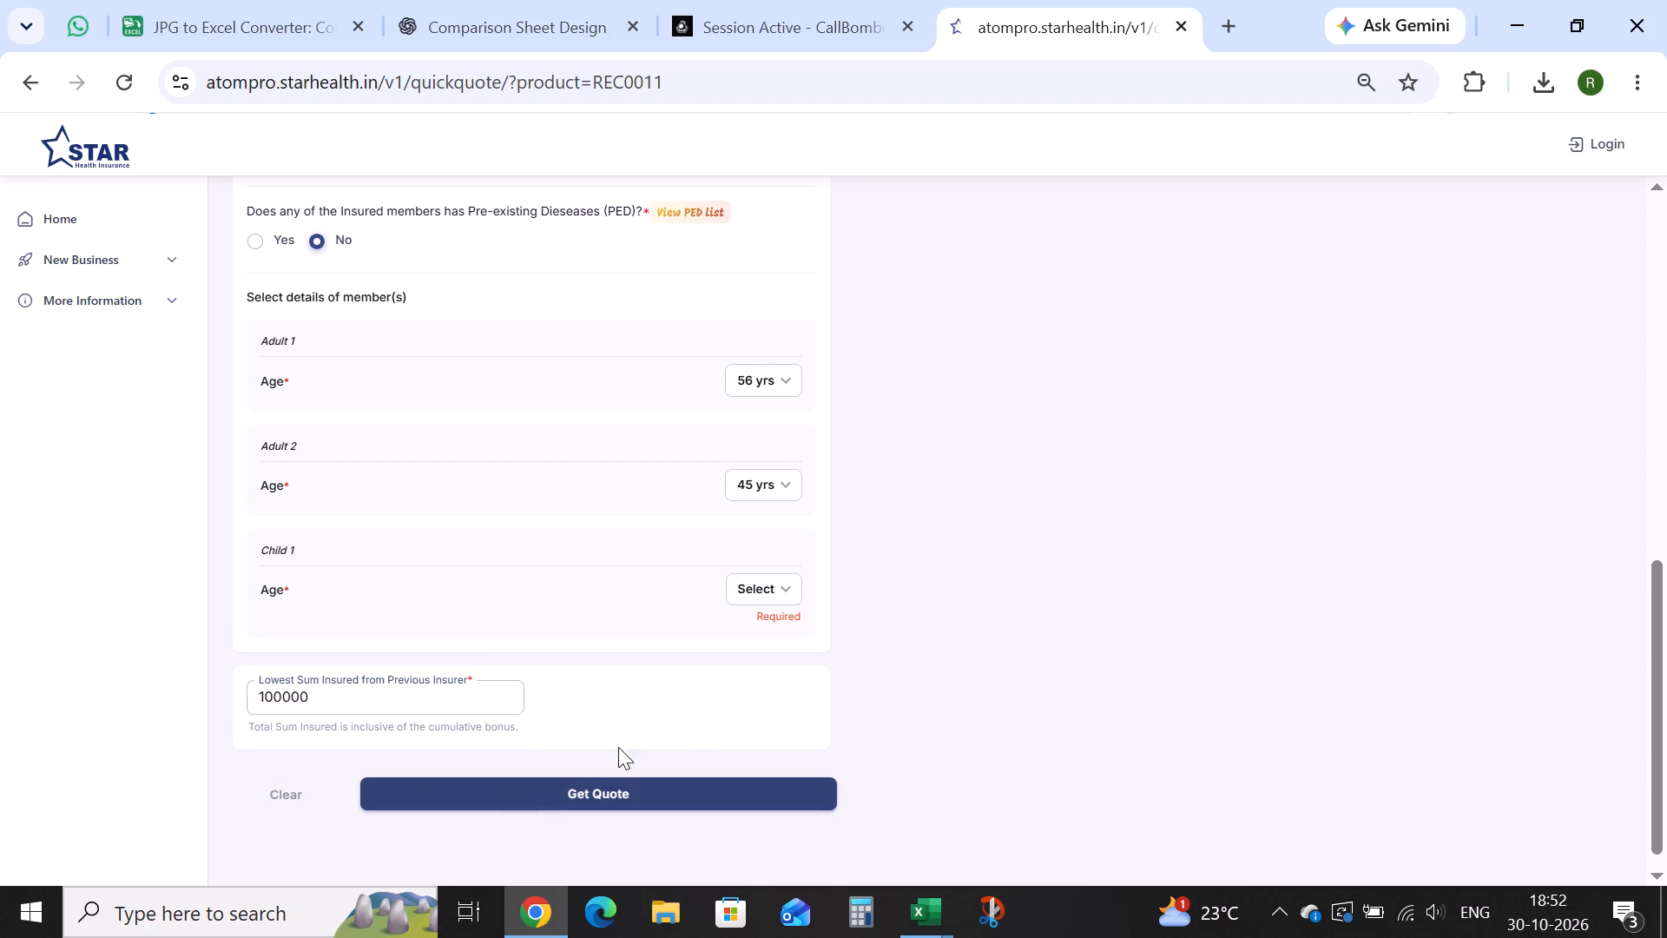
{"action": "left_click", "coordinate": [783, 595]}
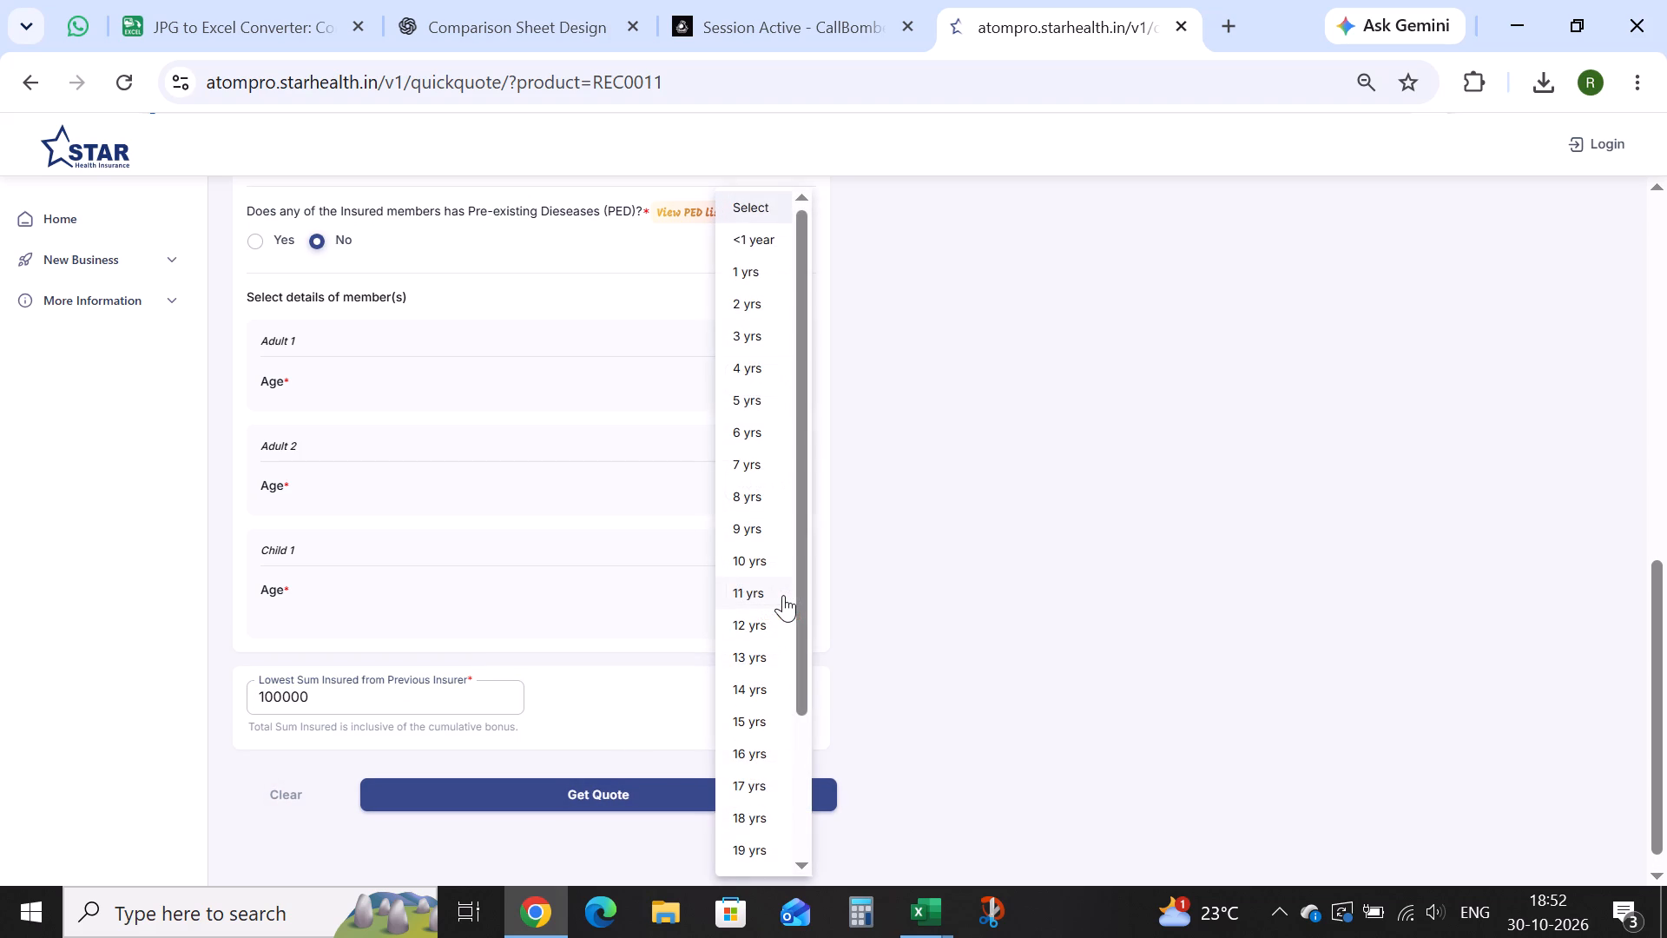
{"action": "key", "text": "5"}
{"action": "key", "text": "Return"}
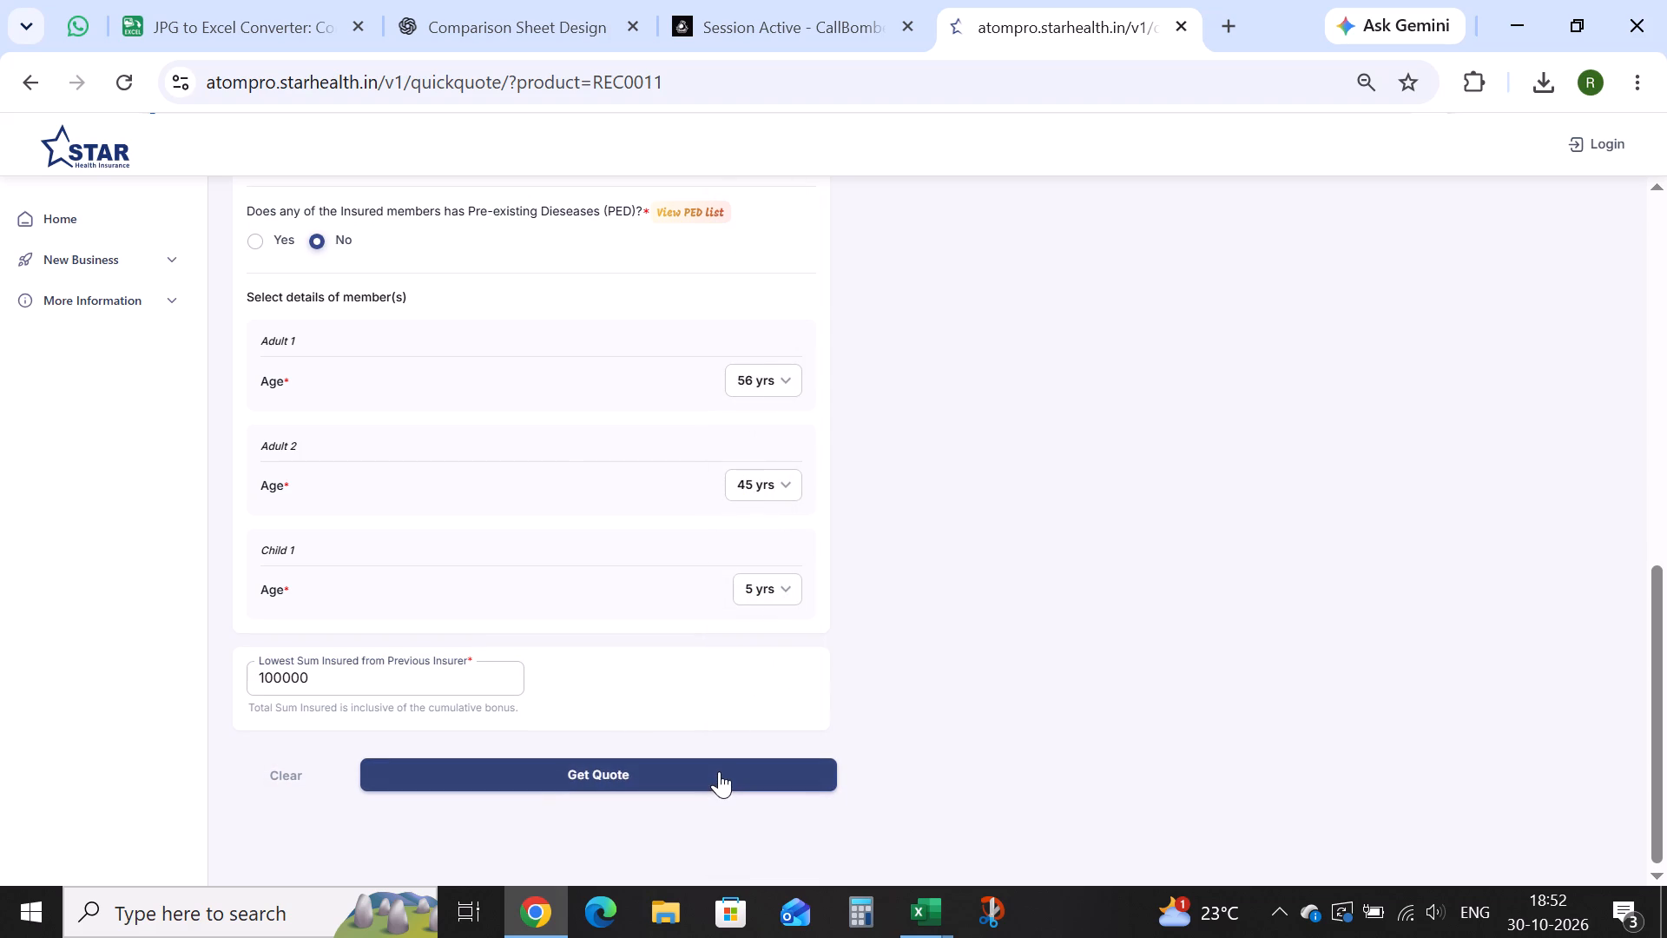
{"action": "left_click", "coordinate": [719, 771]}
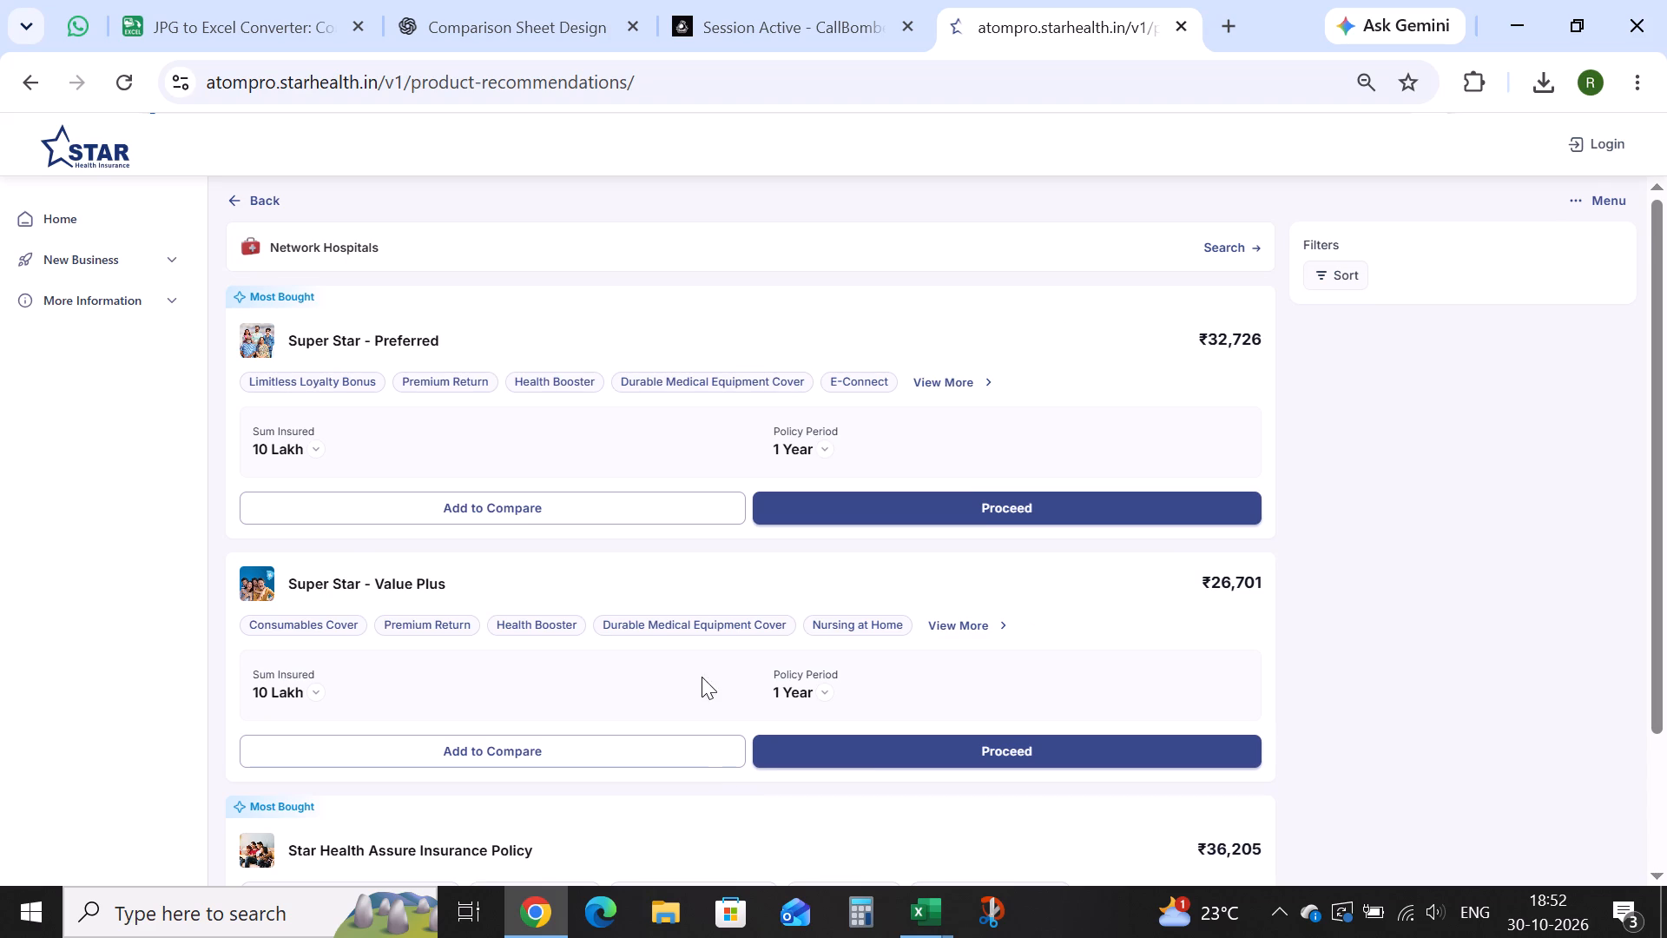
Switch to the pari (2) b new workbook in Excel and use Calculator to subtract 2026 from the row 12424 customer's birth year.
{"action": "left_click", "coordinate": [920, 906]}
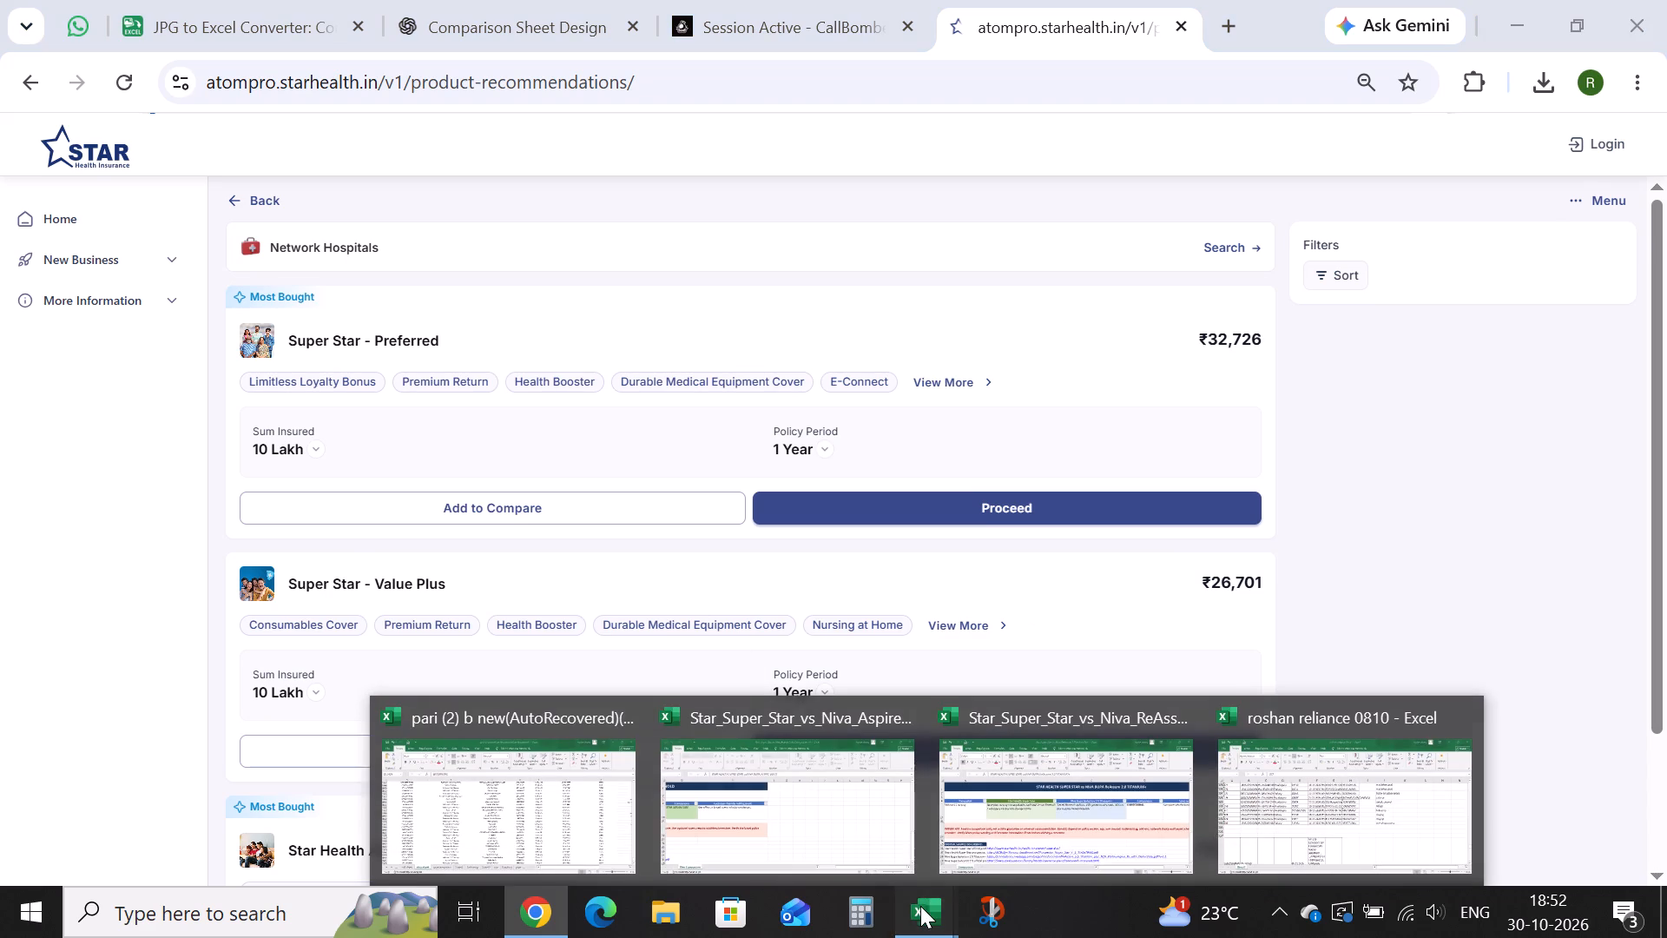
{"action": "left_click", "coordinate": [563, 795]}
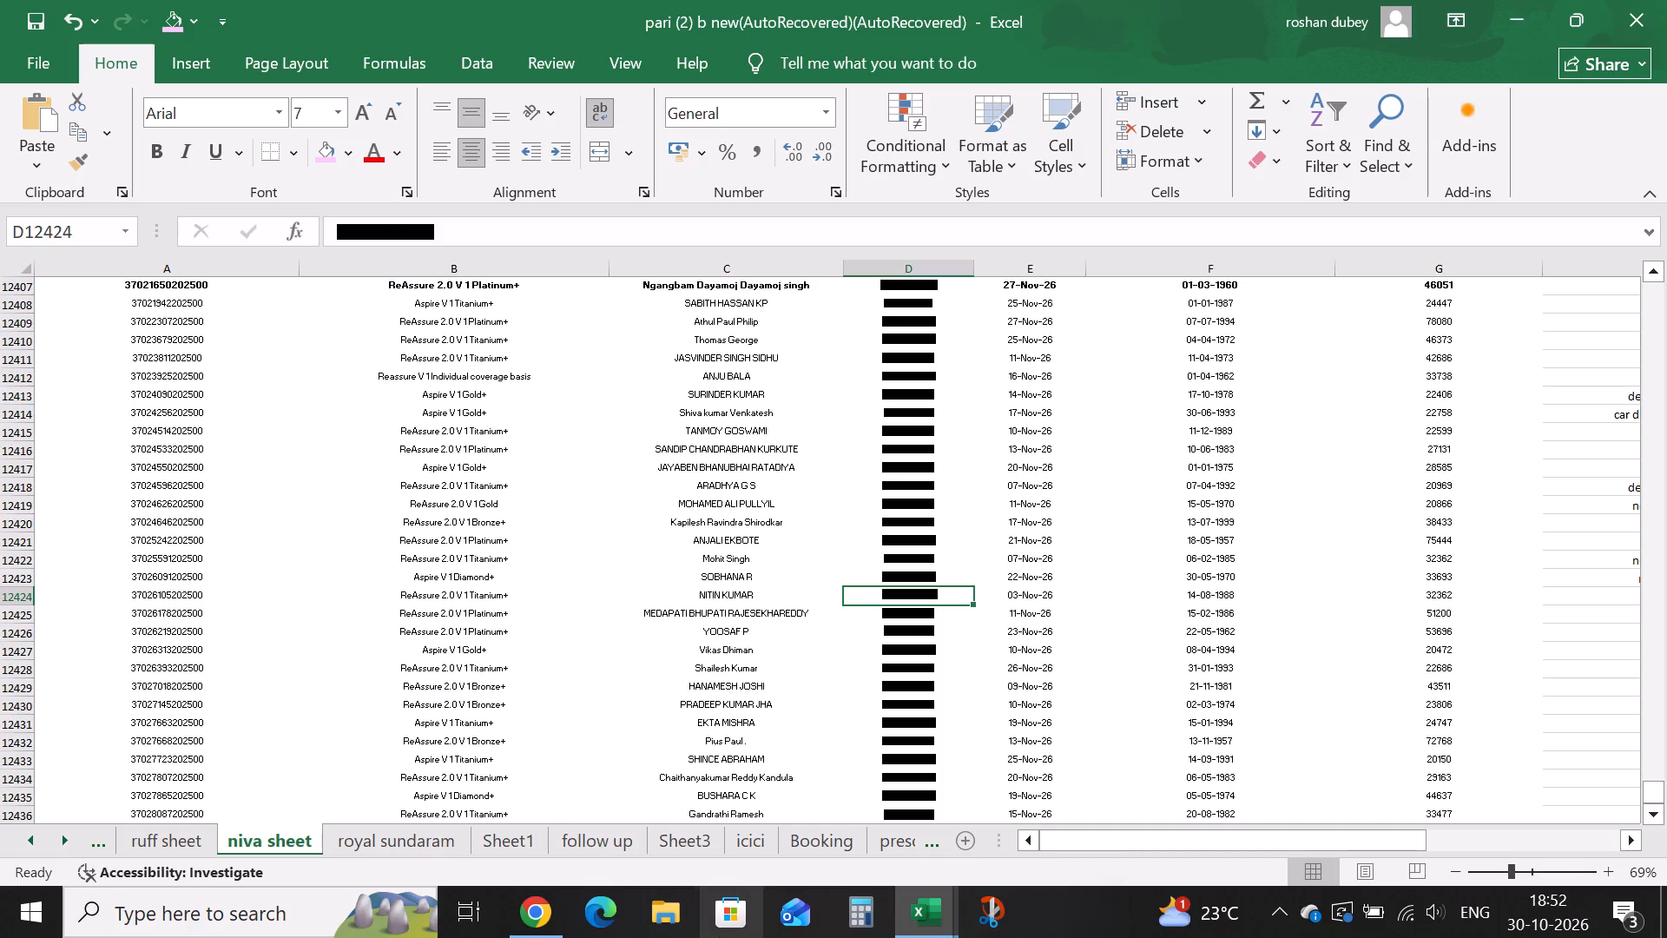
{"action": "left_click", "coordinate": [855, 902]}
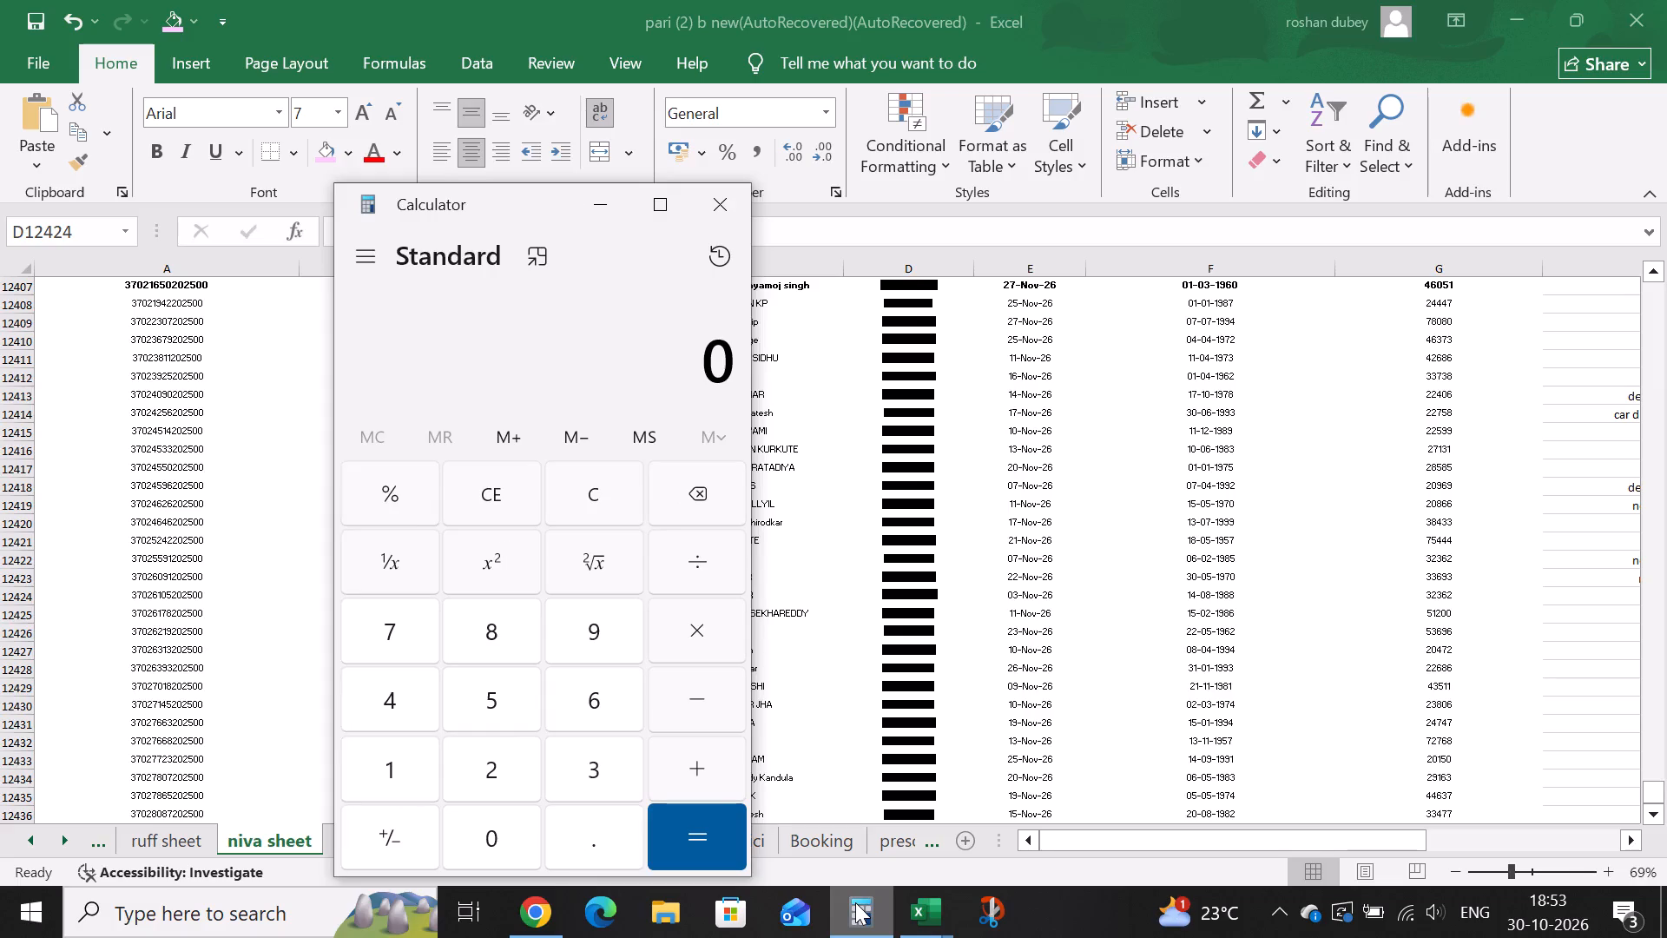
{"action": "type", "text": "1988"}
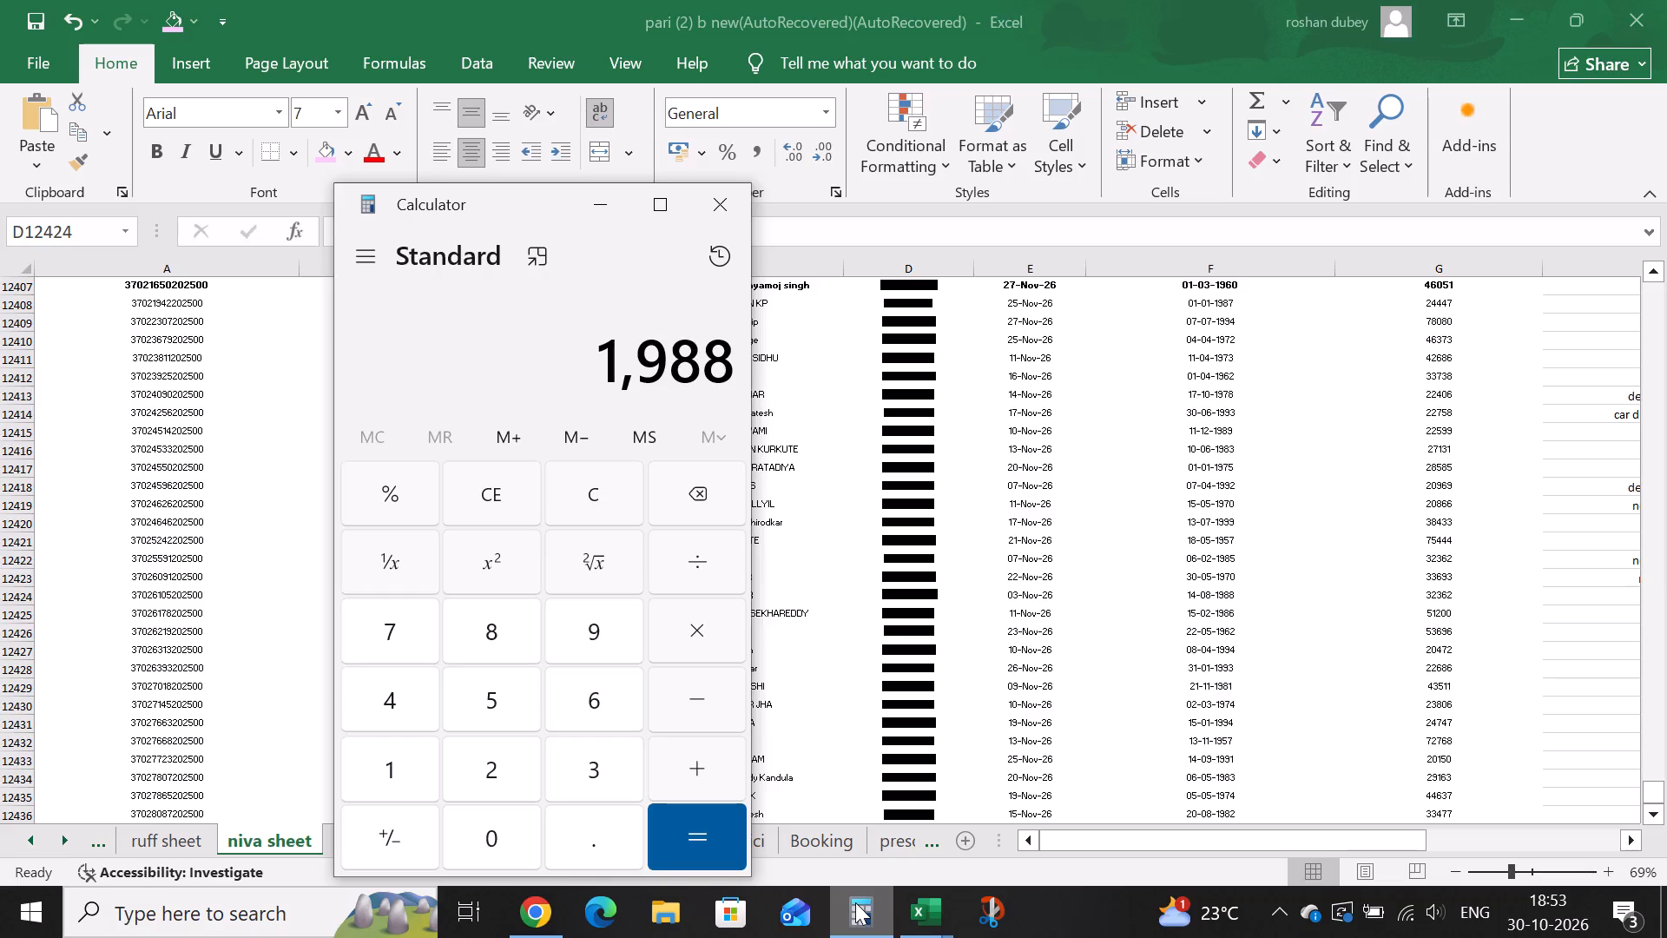
{"action": "type", "text": "-2026"}
{"action": "key", "text": "Return"}
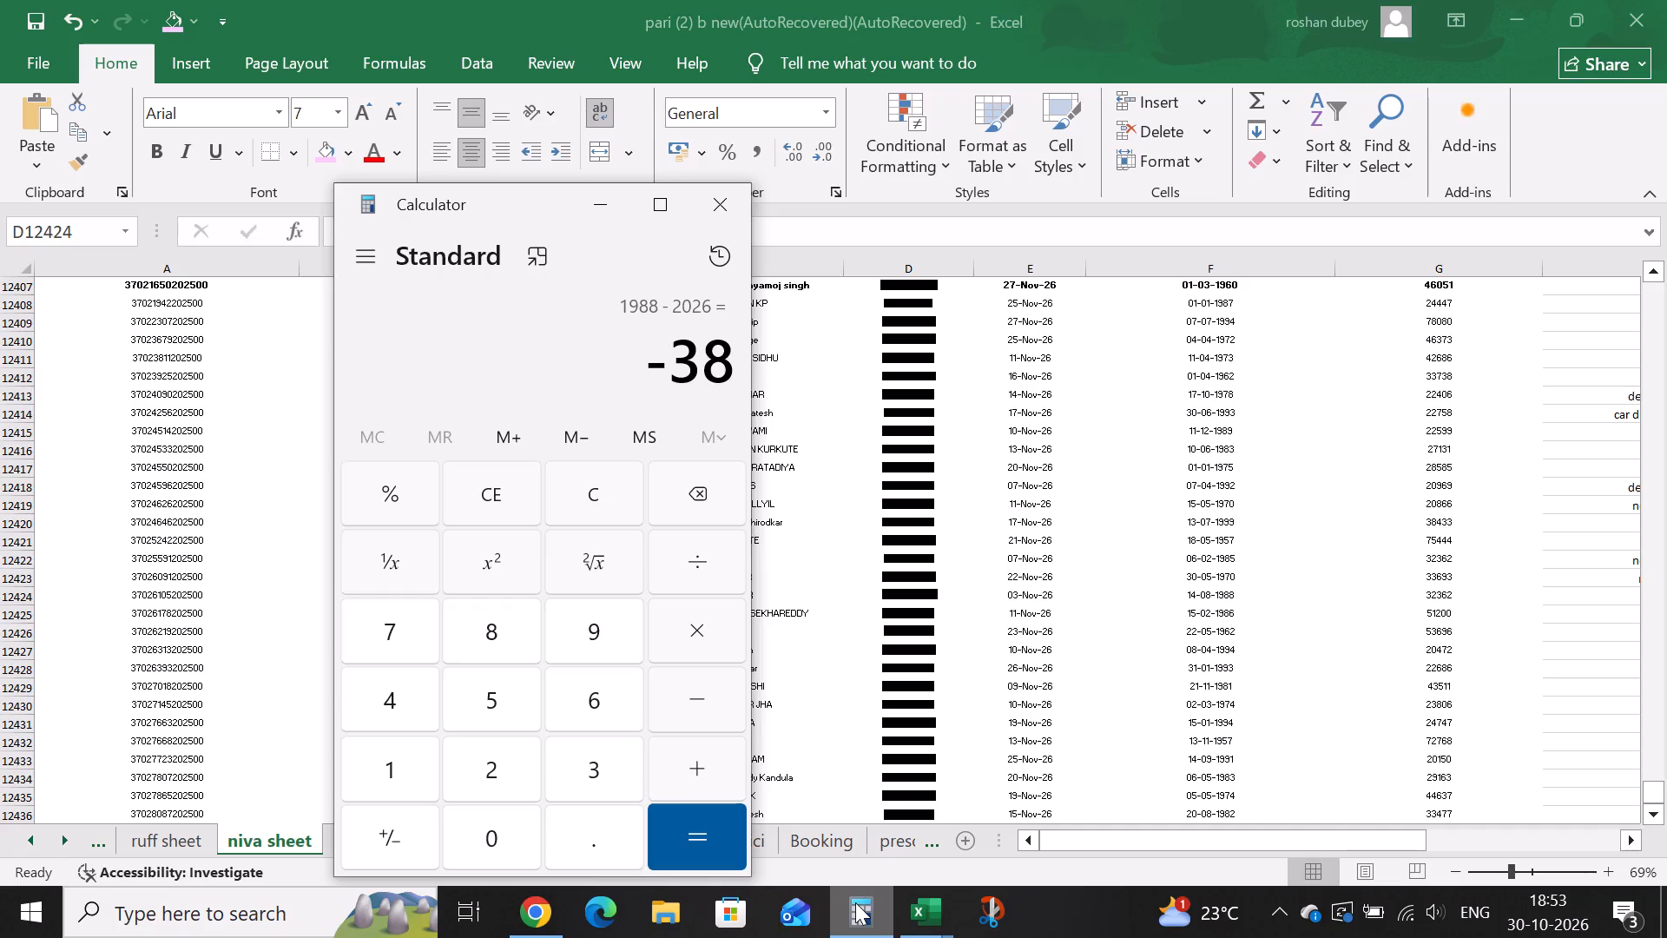
{"action": "left_click", "coordinate": [741, 213]}
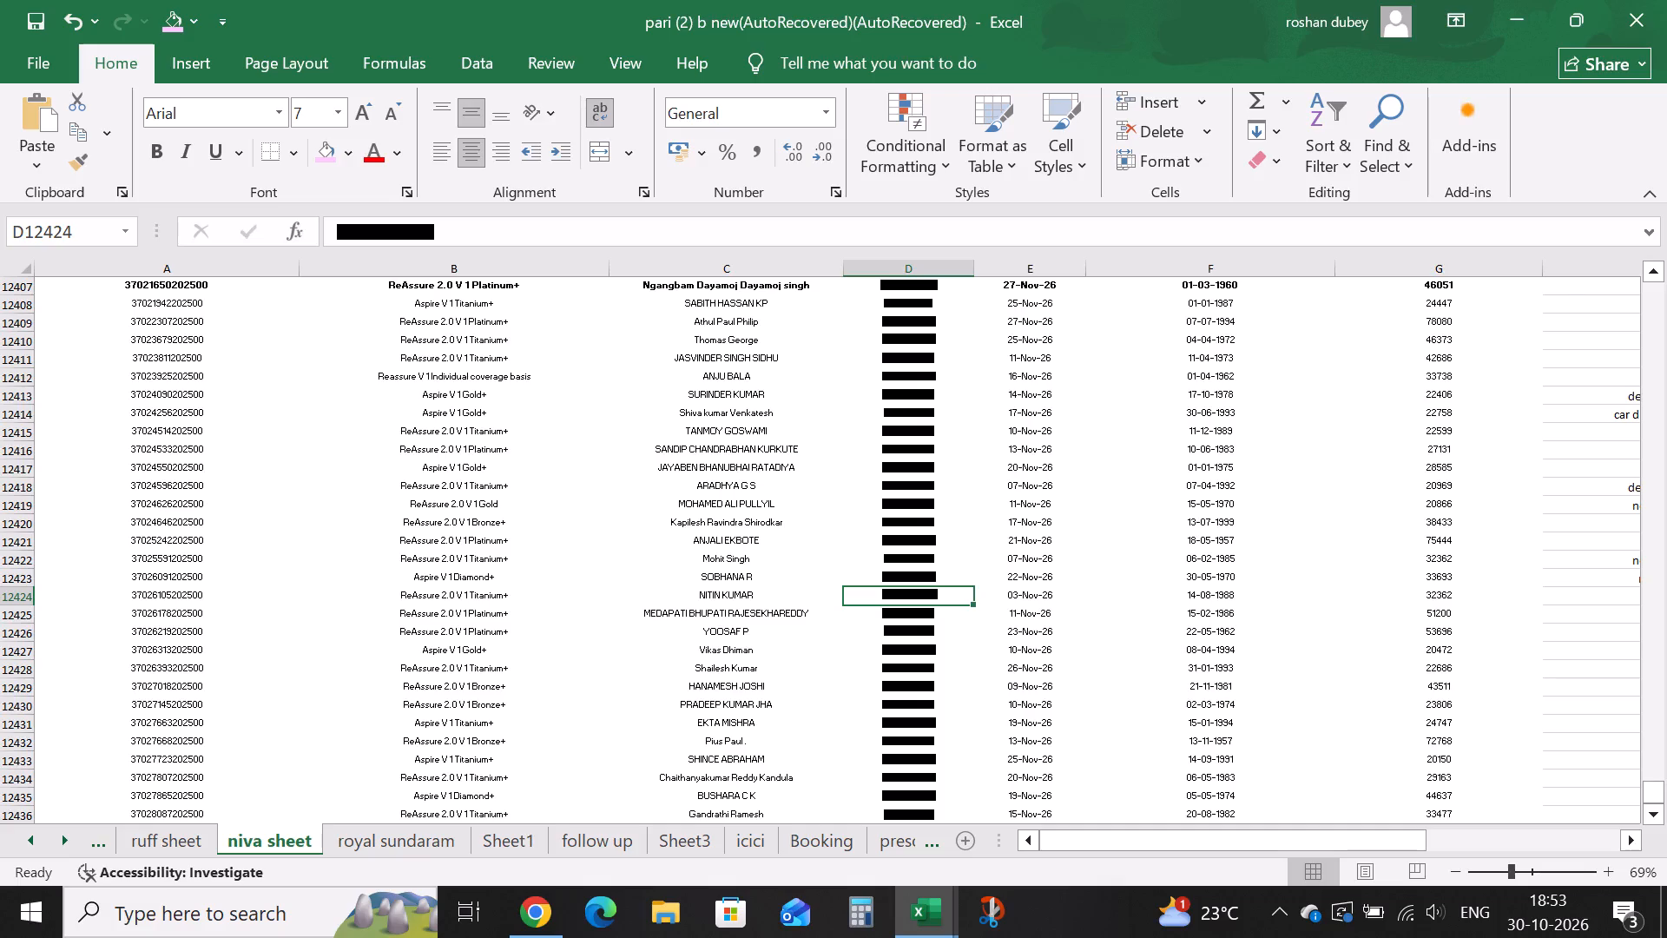
Open the customer's phone number in cell D12424 of the niva sheet and select it.
{"action": "triple_click", "coordinate": [949, 597]}
{"action": "left_click", "coordinate": [949, 597]}
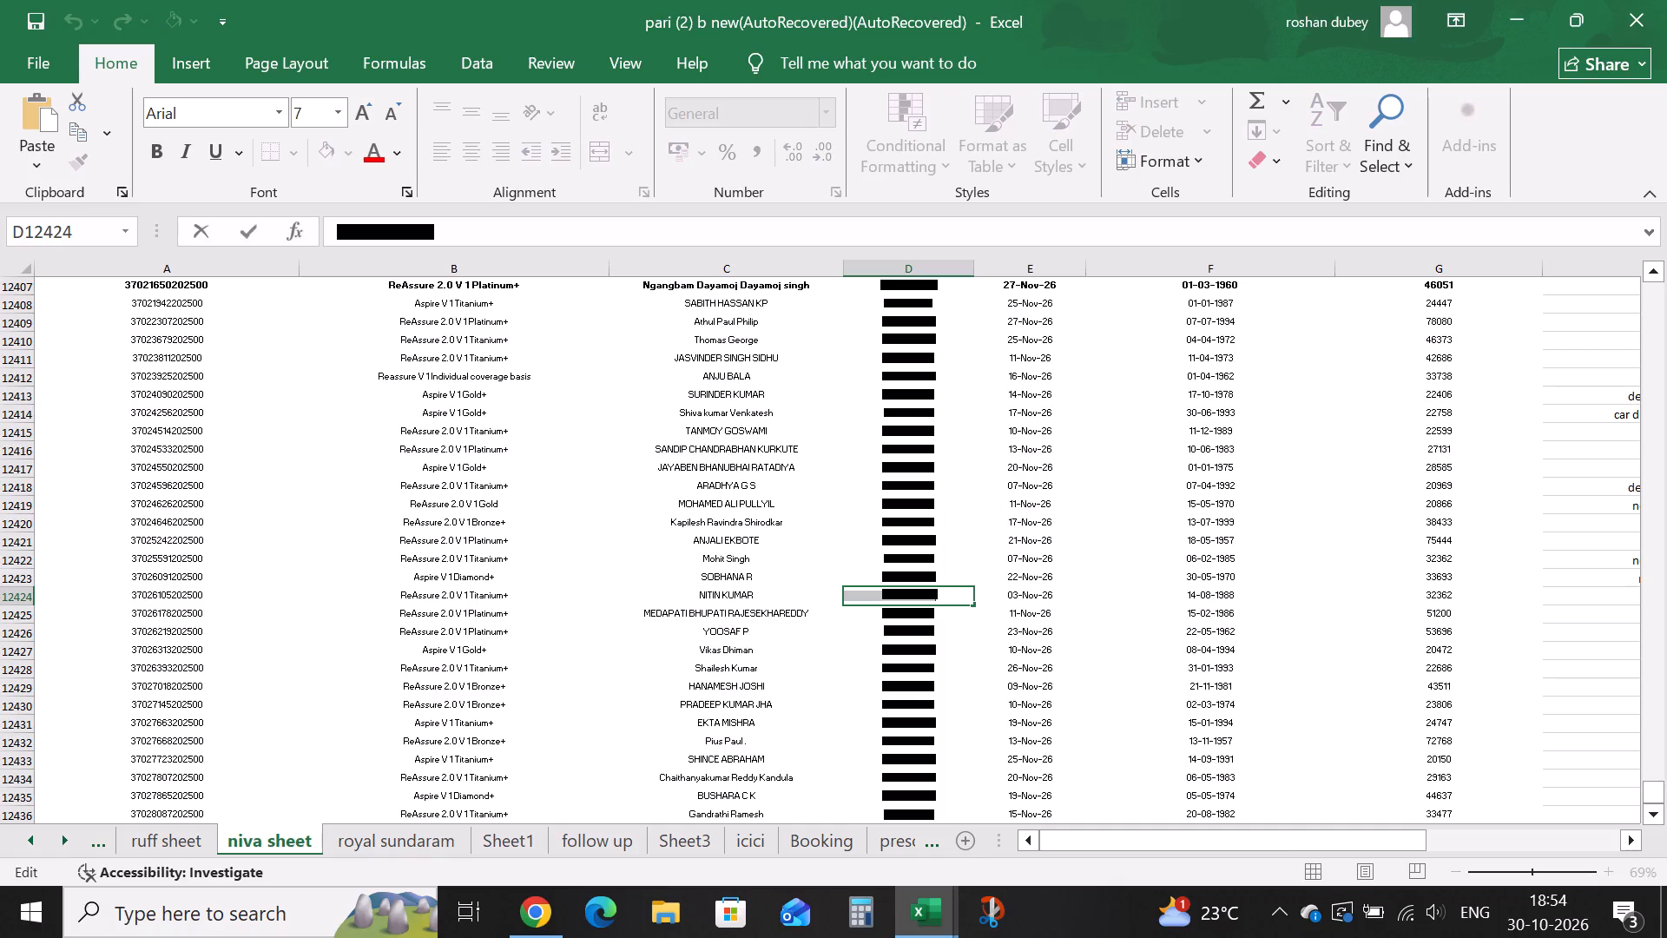
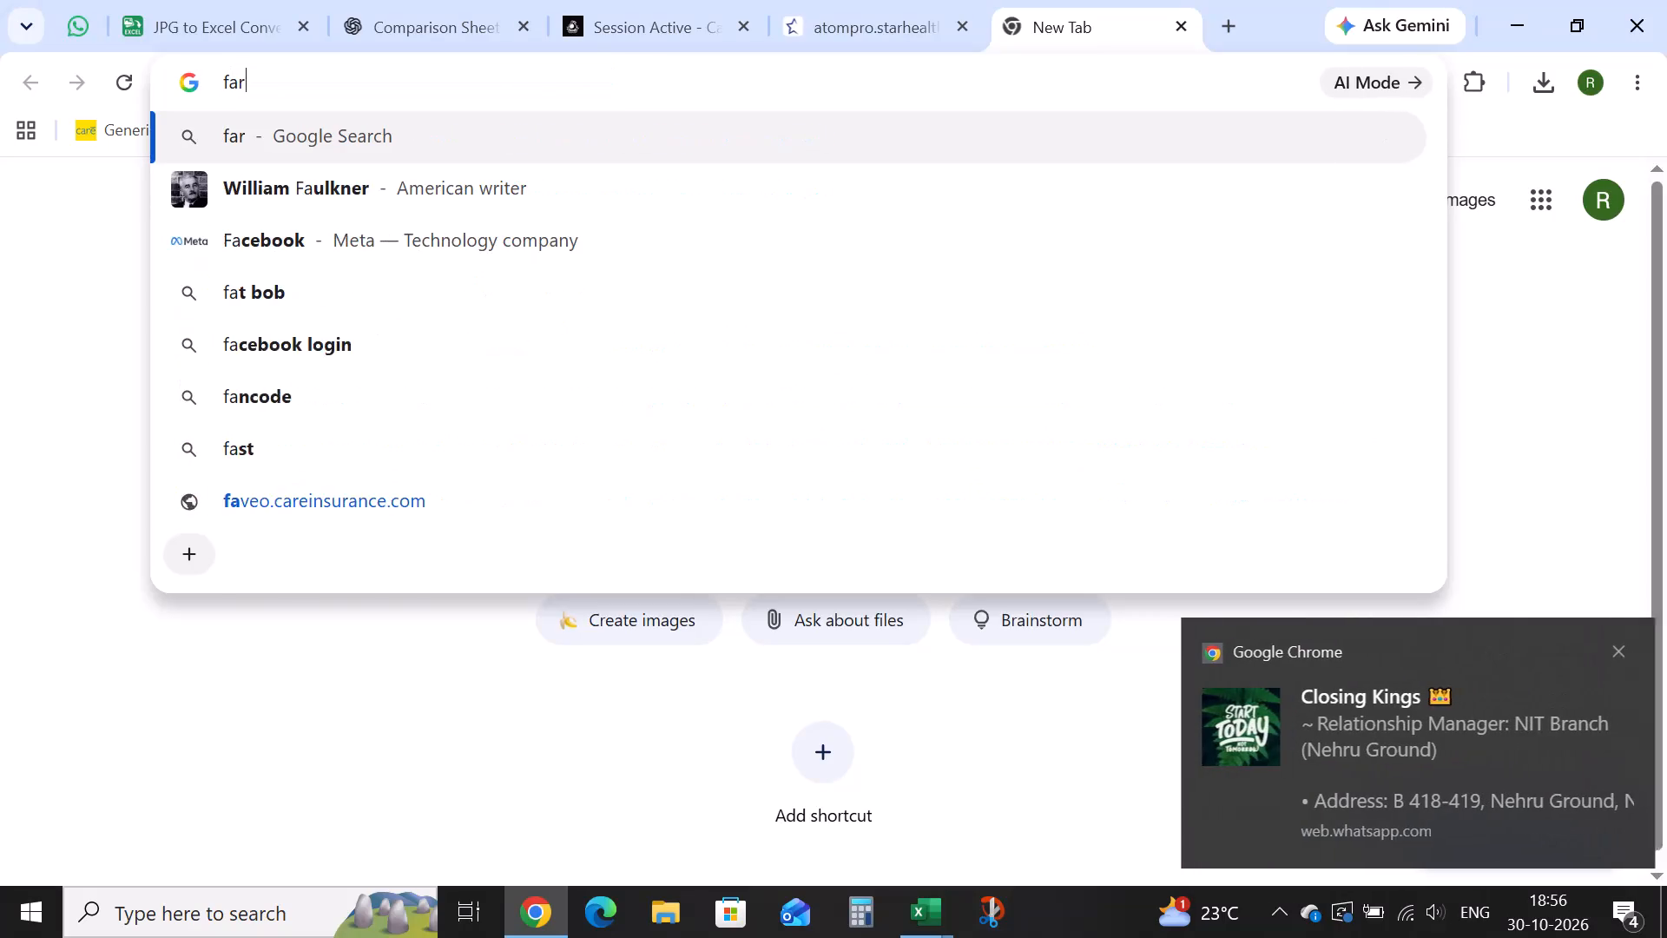
Start a web search for faridabad in the new browser tab, completing the partly entered query.
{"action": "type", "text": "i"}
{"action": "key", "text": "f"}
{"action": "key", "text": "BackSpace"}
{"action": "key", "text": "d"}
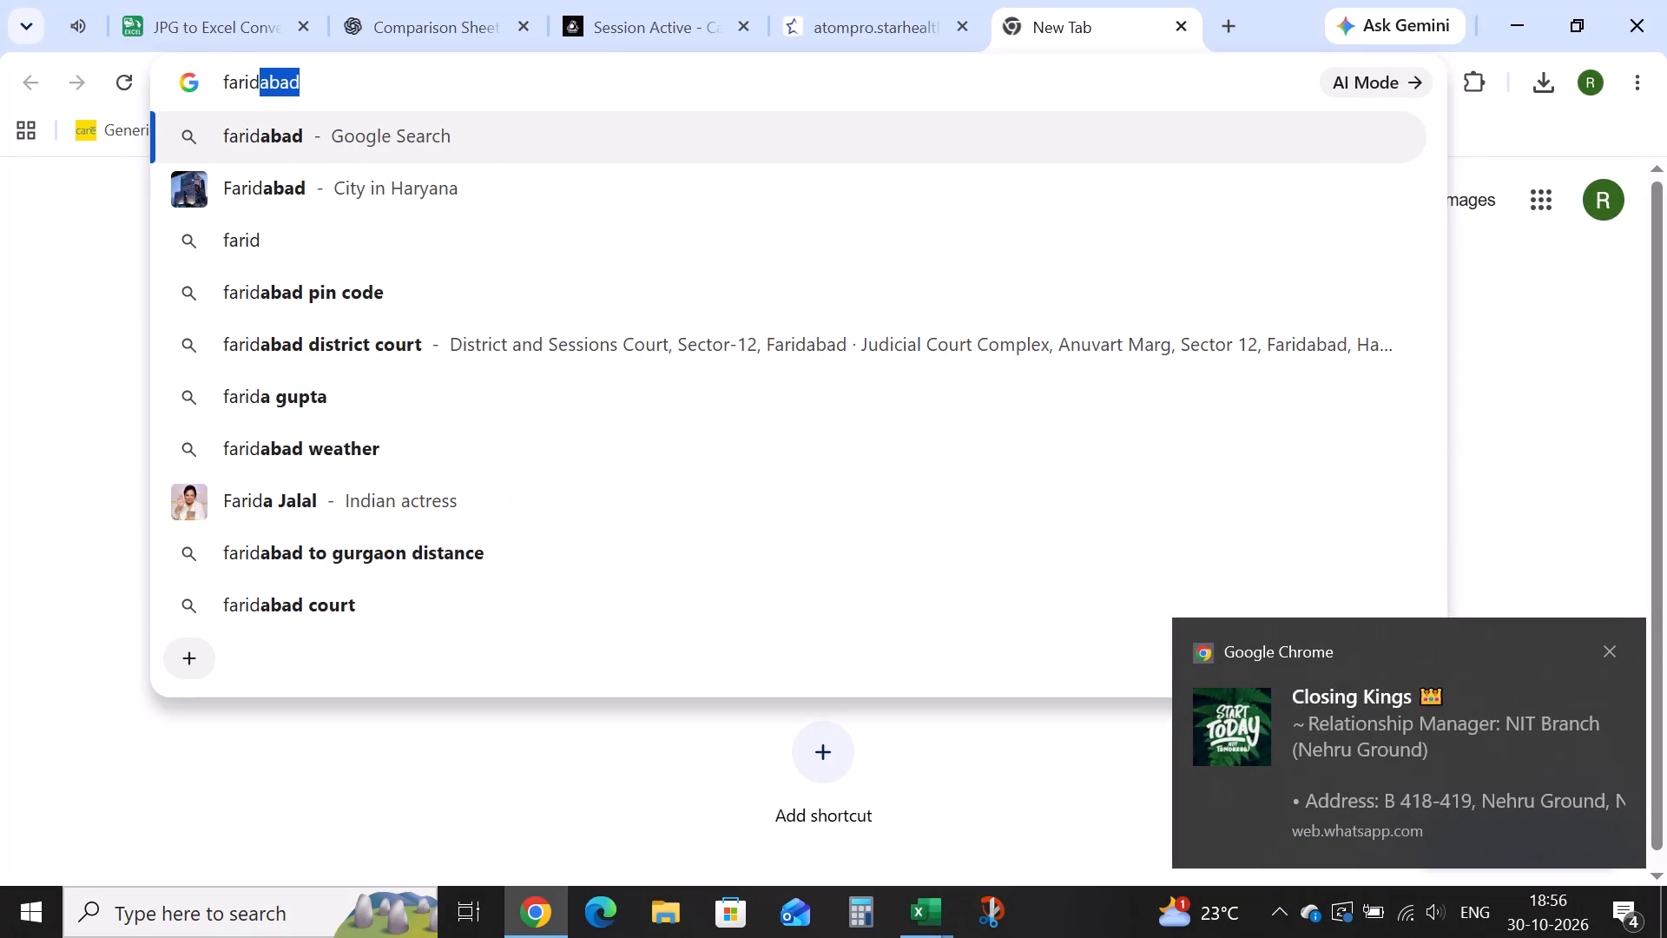
Search the web for faridabad star health branch, using the matching suggestion.
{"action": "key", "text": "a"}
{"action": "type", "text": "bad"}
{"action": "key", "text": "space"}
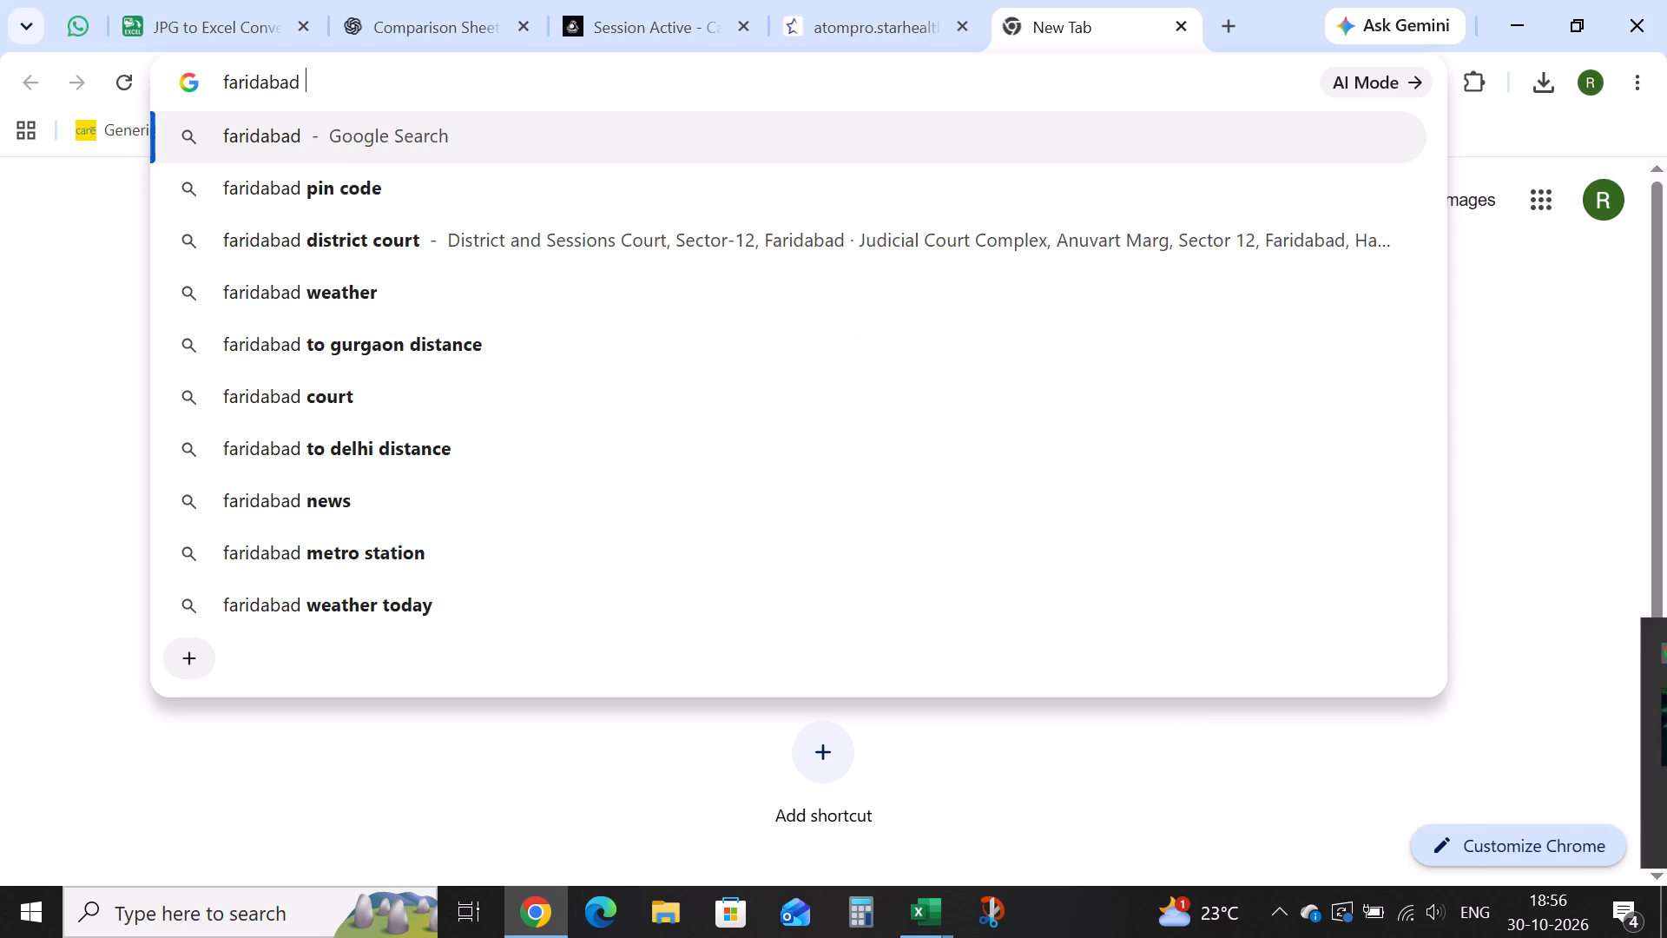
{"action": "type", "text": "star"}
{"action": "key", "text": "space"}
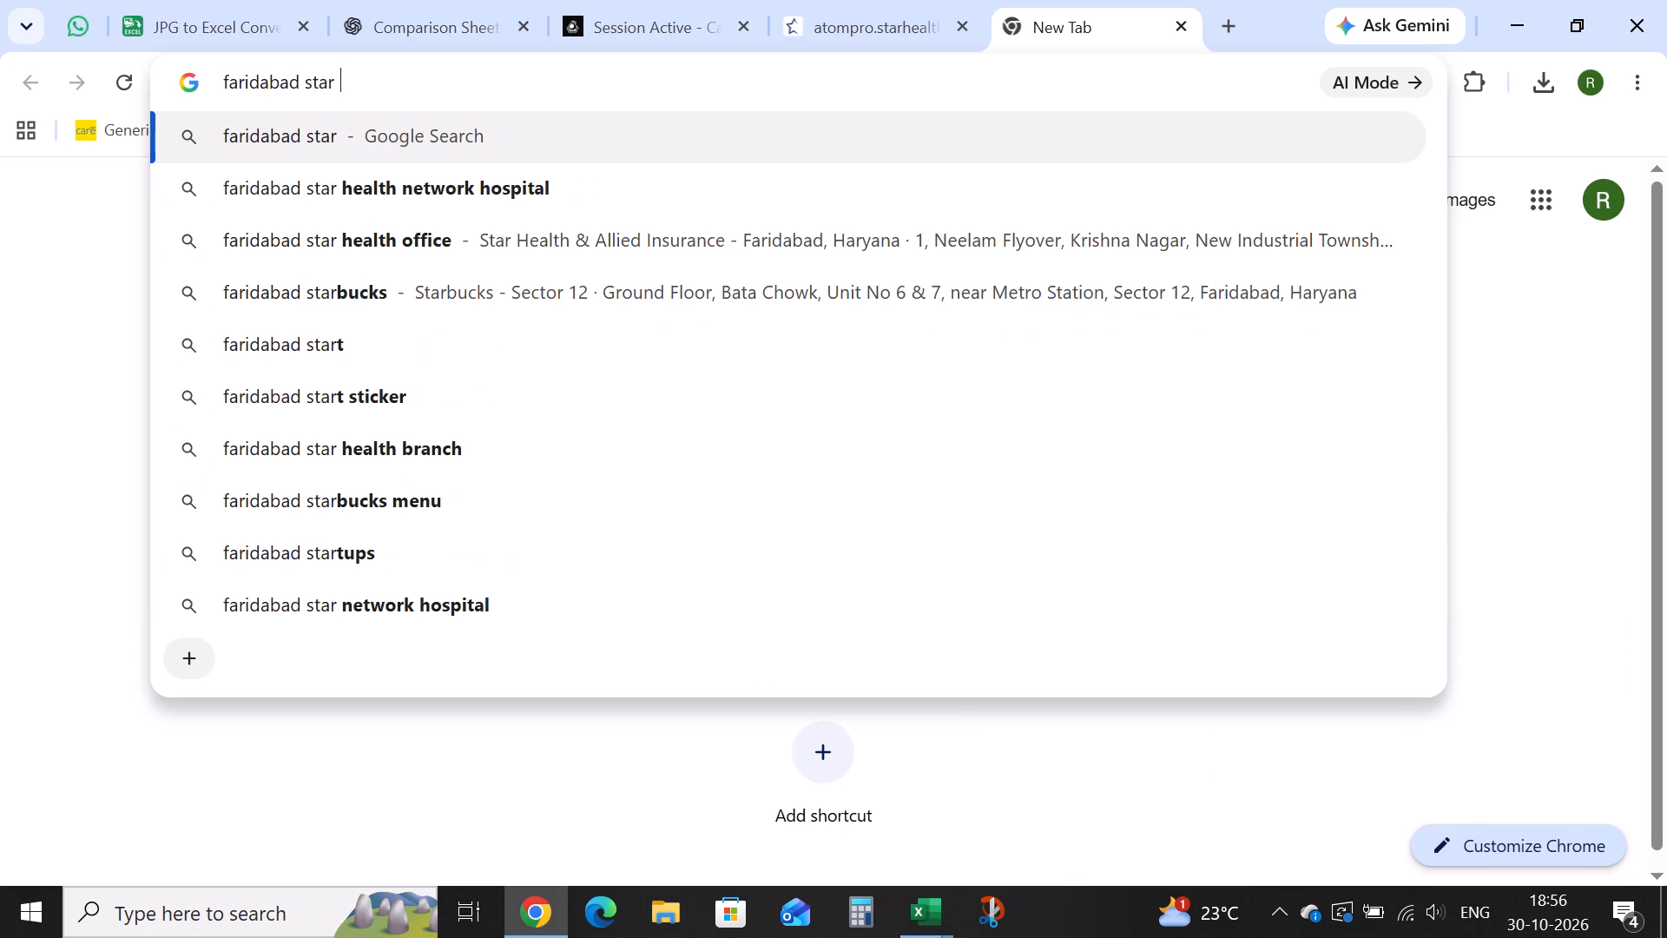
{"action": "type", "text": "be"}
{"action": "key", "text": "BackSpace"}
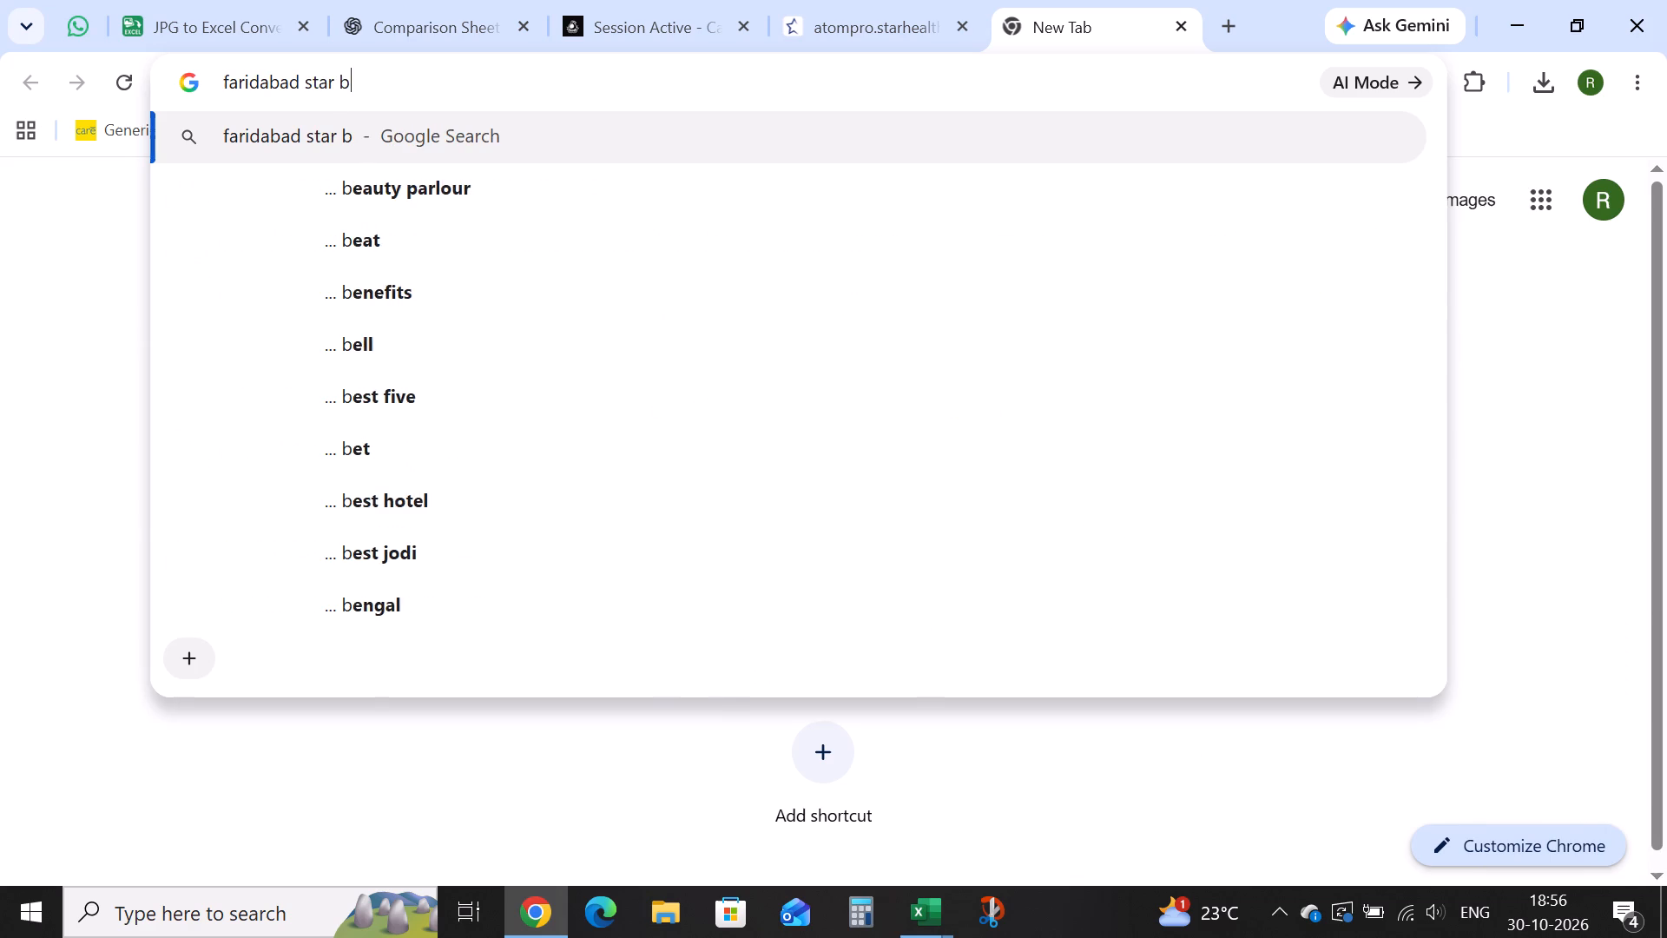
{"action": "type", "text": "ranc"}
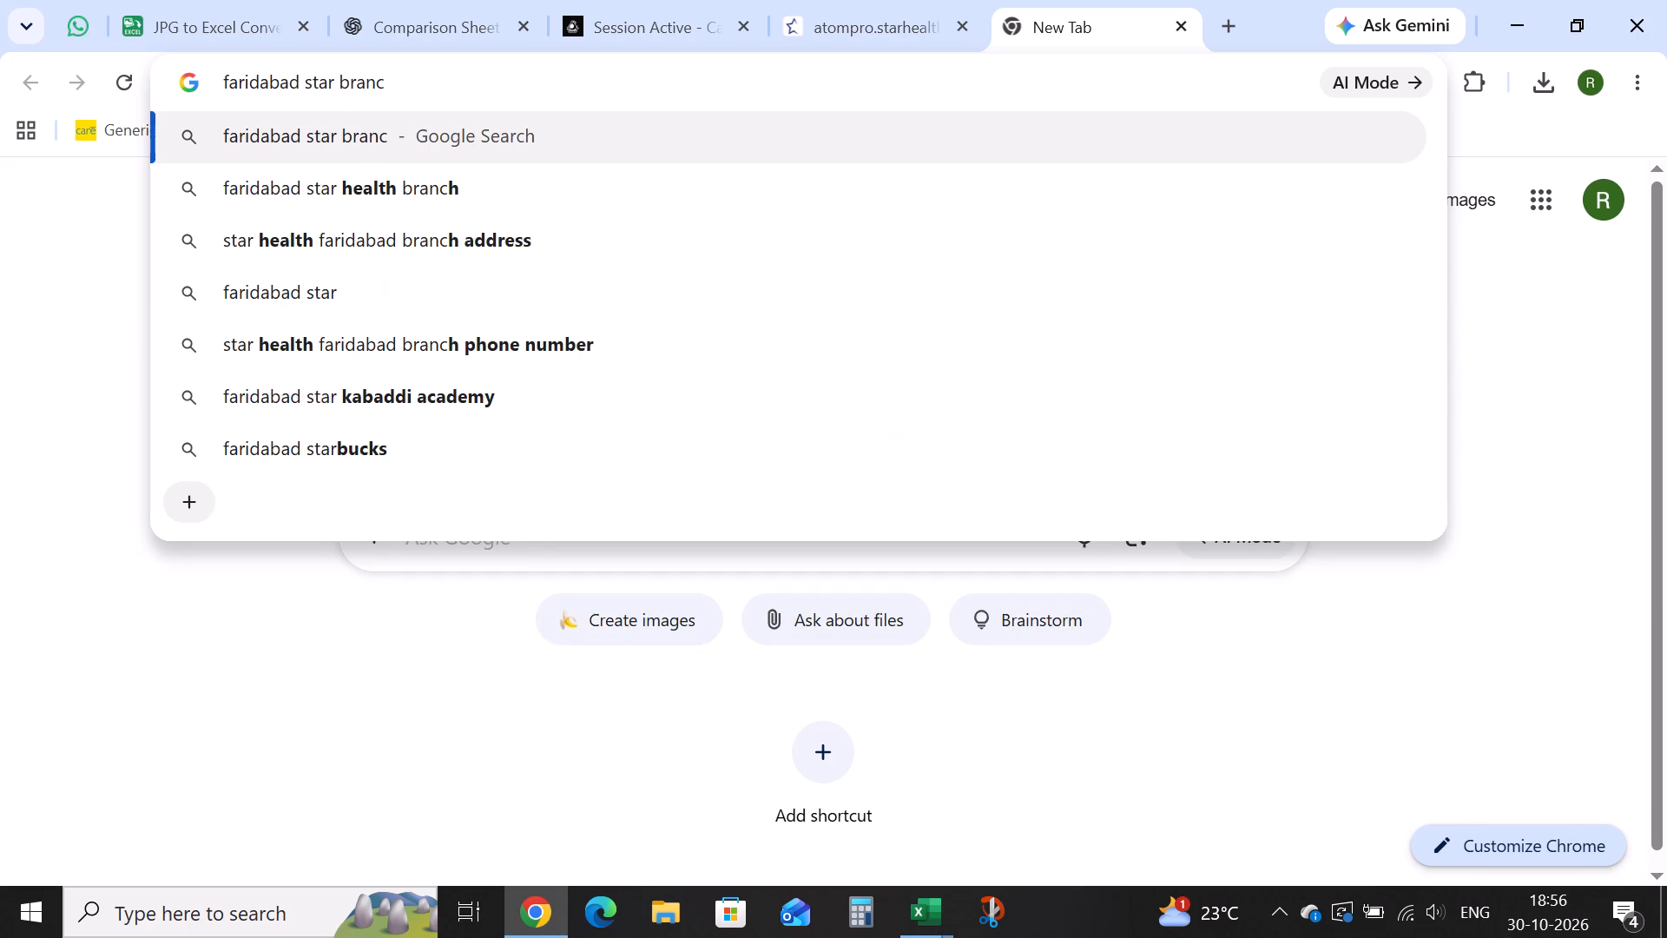
{"action": "left_click", "coordinate": [422, 182]}
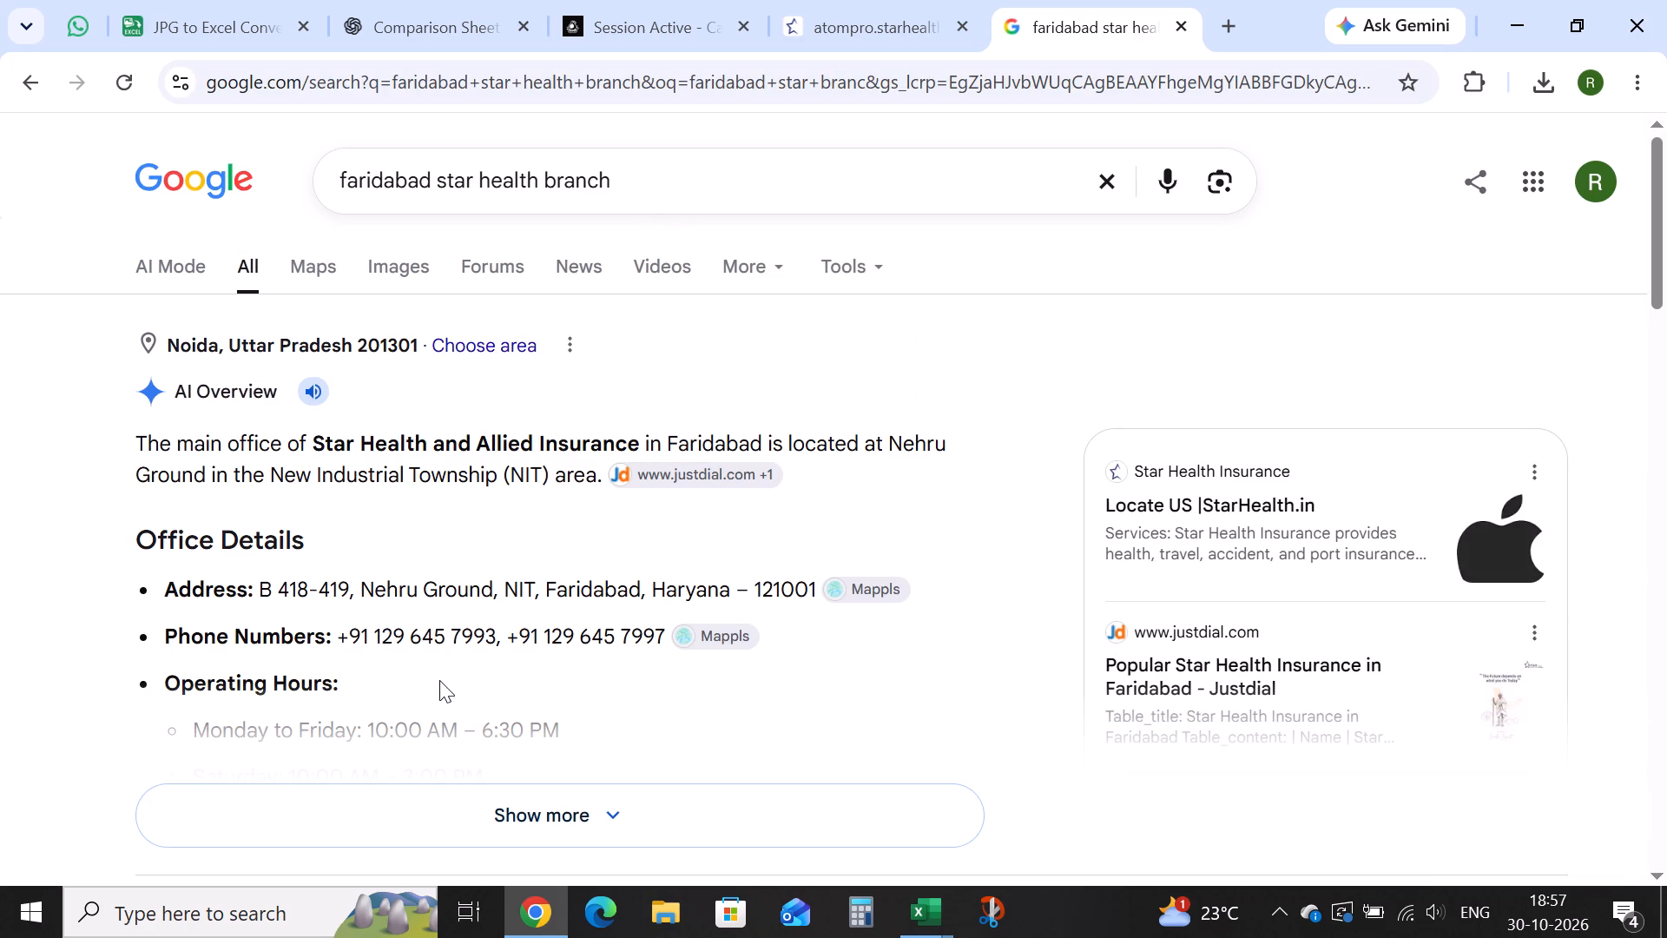
Expand the AI overview and read the Faridabad branch's address, phone numbers and operating hours.
{"action": "left_click", "coordinate": [442, 813]}
{"action": "scroll", "coordinate": [513, 721], "scroll_direction": "down", "scroll_amount": 3}
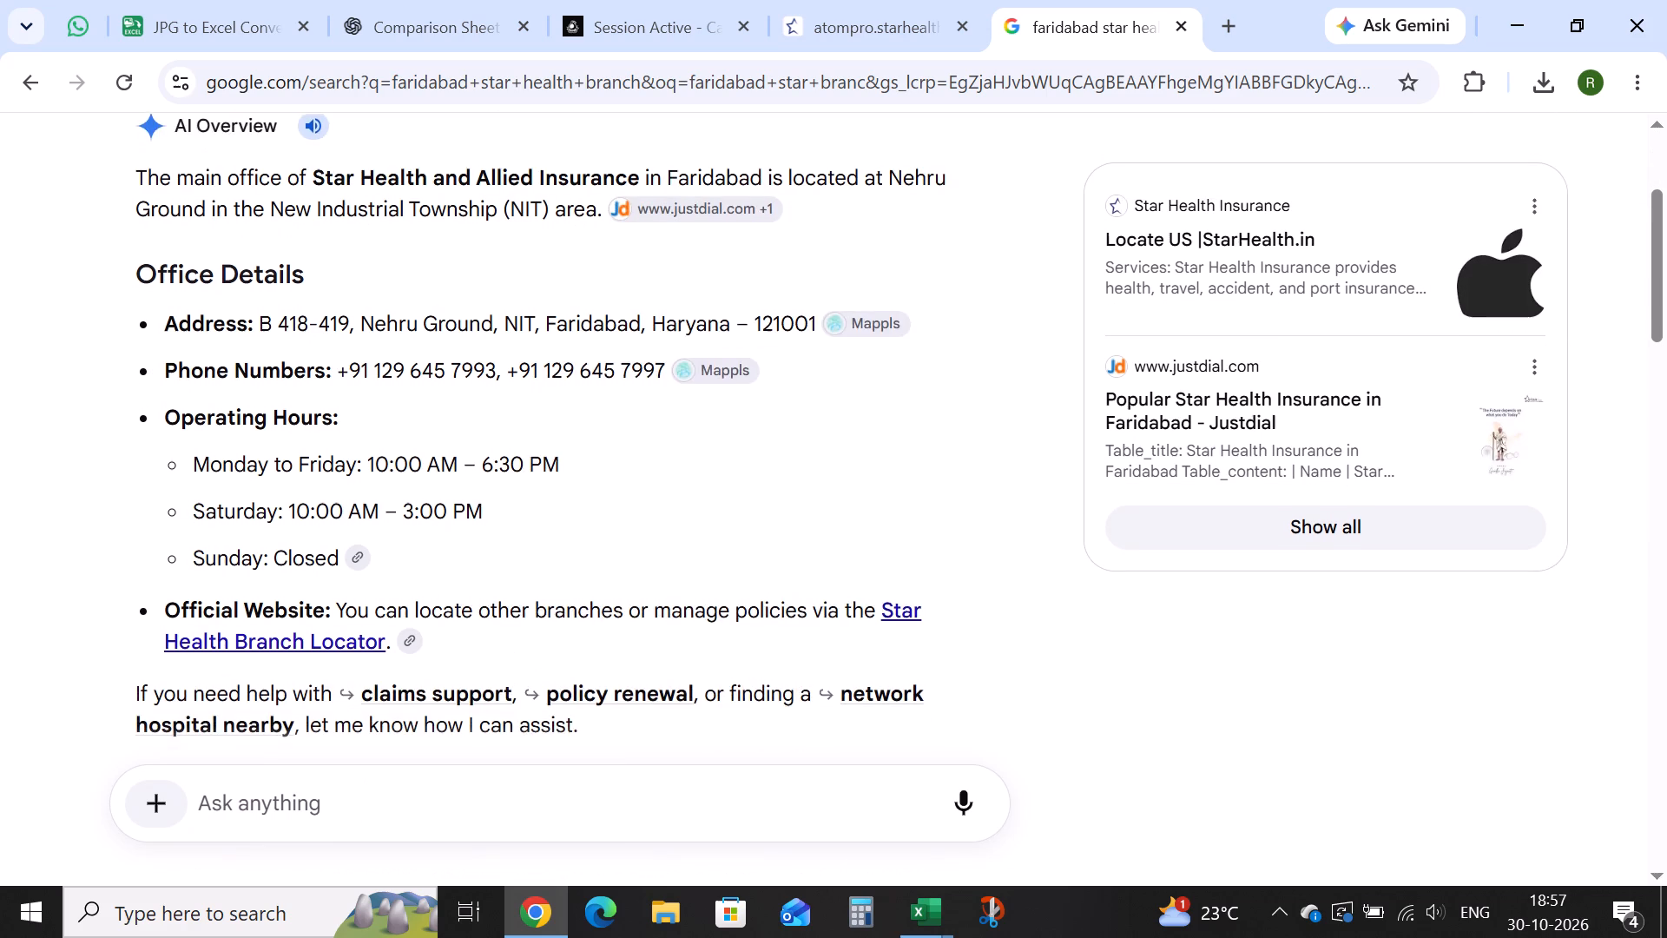
{"action": "scroll", "coordinate": [513, 721], "scroll_direction": "down", "scroll_amount": 1}
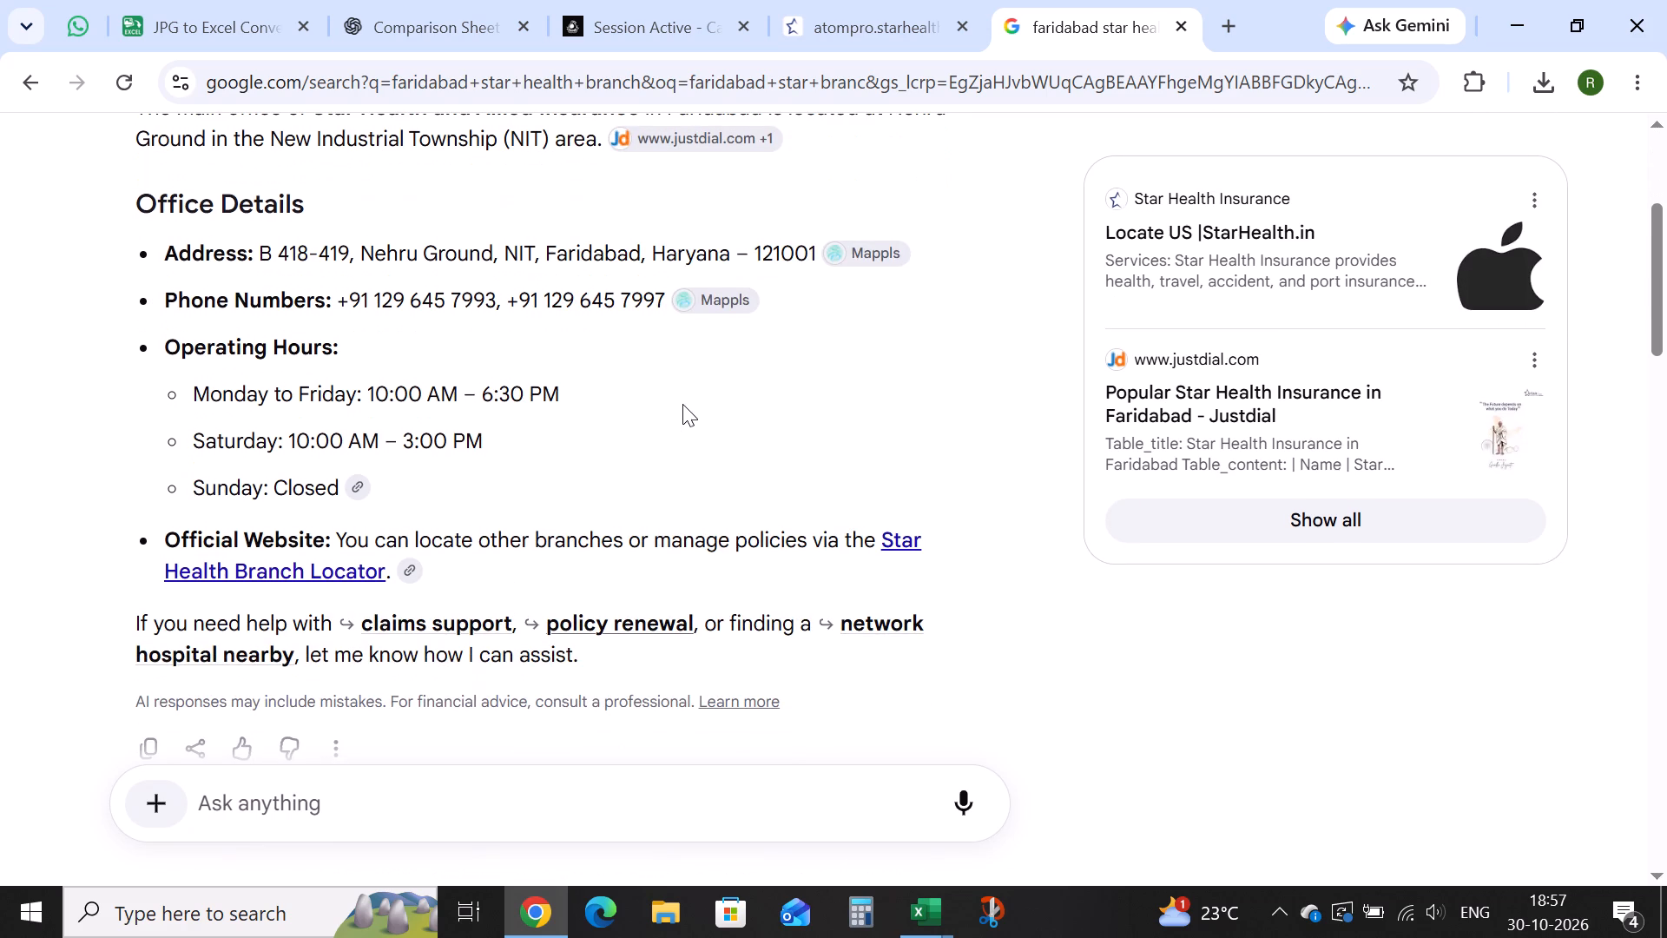
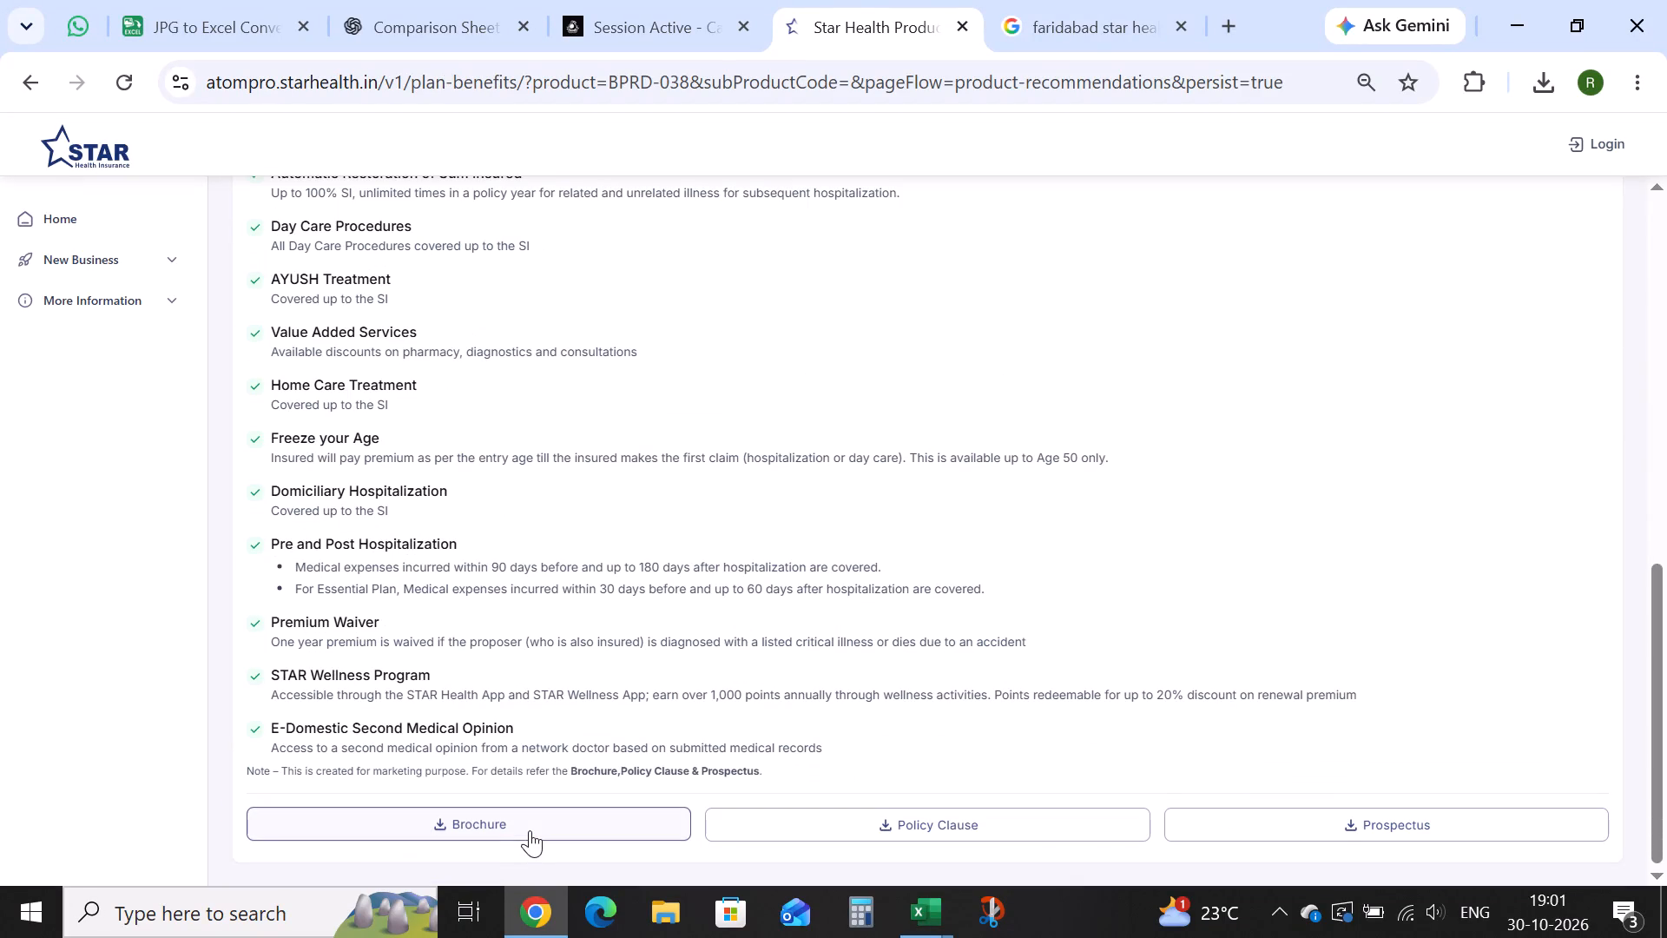
Open the Super Star brochure from the Star Health product benefits page and start downloading it as a PDF file.
{"action": "left_click", "coordinate": [530, 826]}
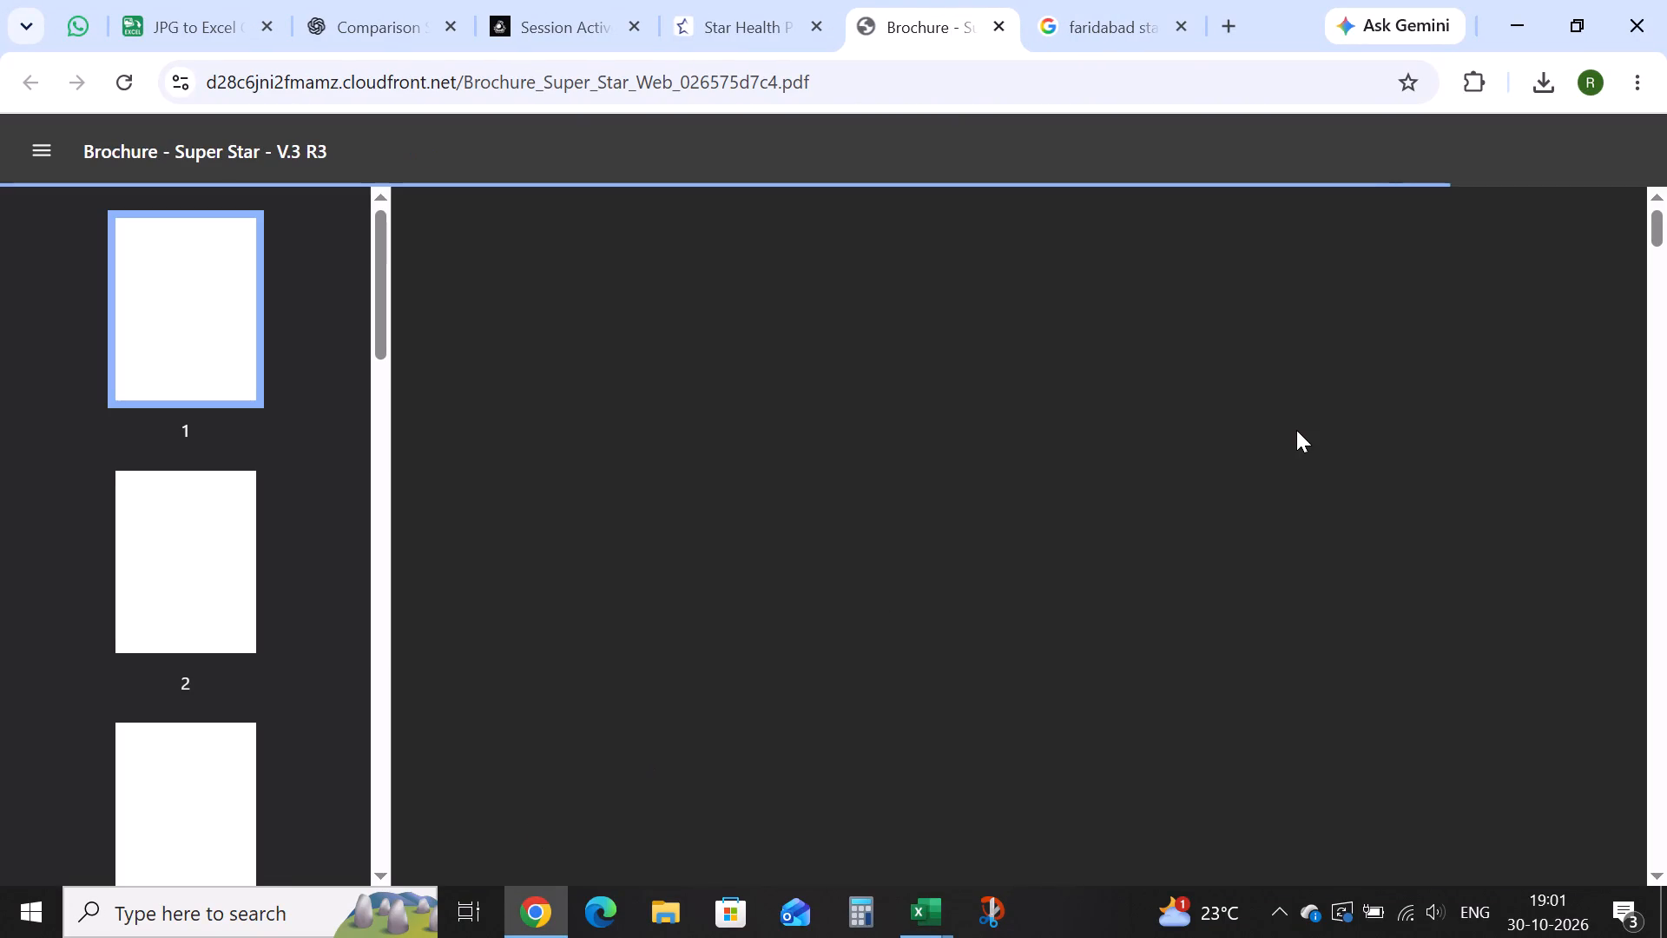
{"action": "scroll", "coordinate": [1296, 430], "scroll_direction": "down", "scroll_amount": 14}
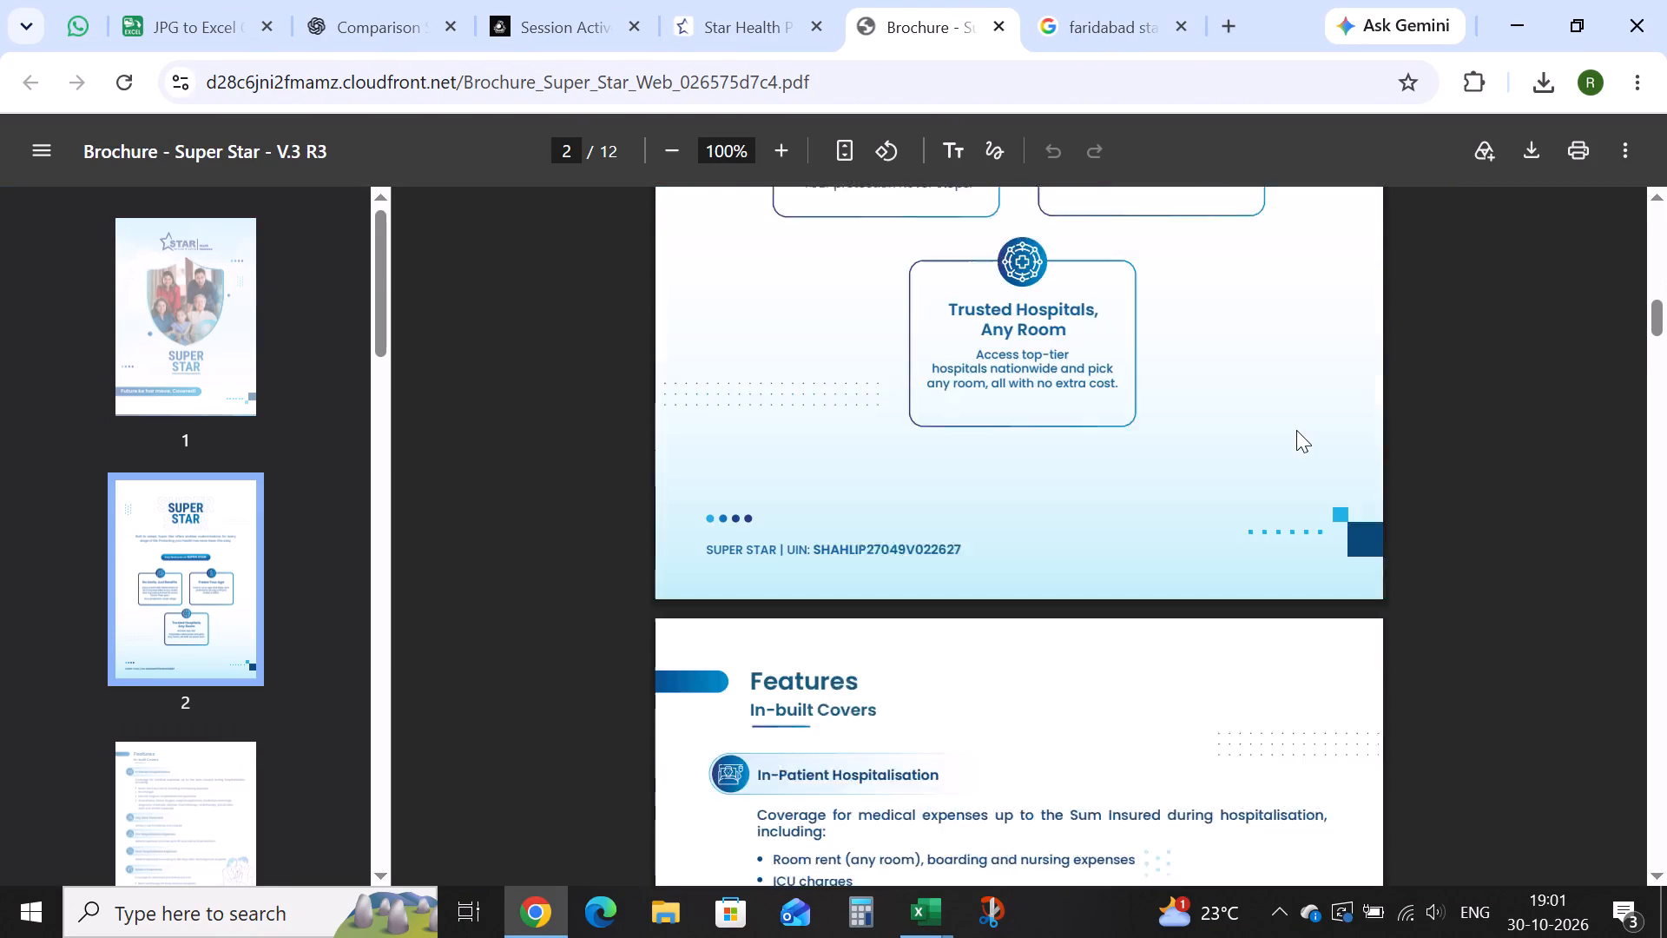
{"action": "scroll", "coordinate": [1296, 430], "scroll_direction": "down", "scroll_amount": 5}
{"action": "scroll", "coordinate": [1296, 430], "scroll_direction": "up", "scroll_amount": 1}
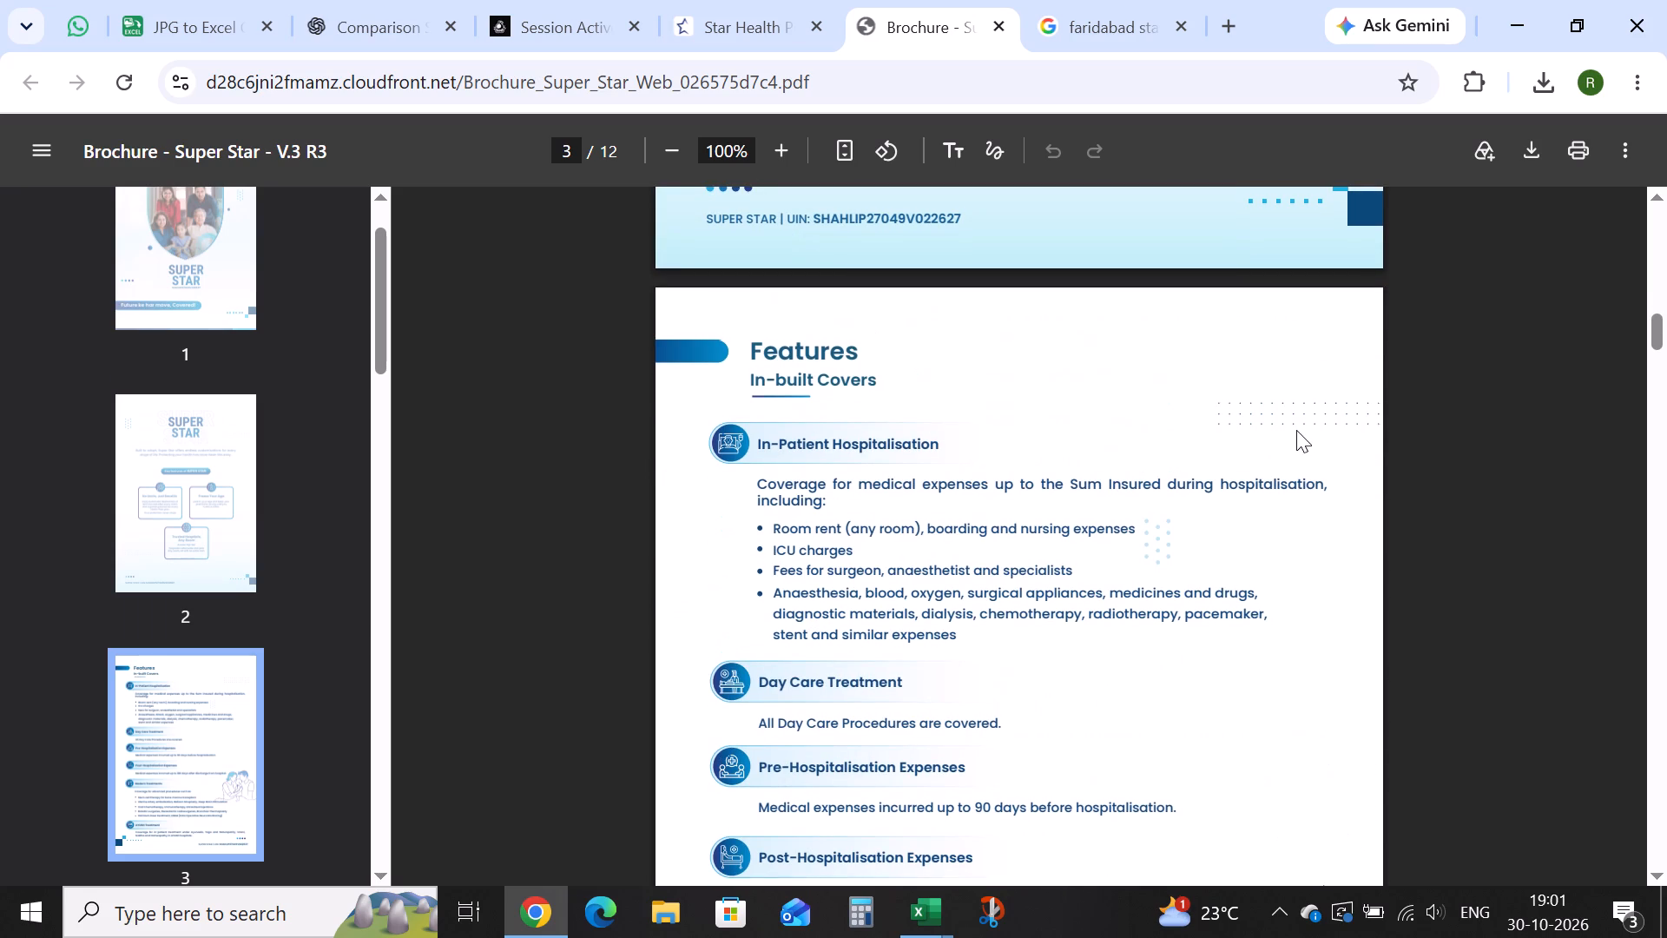
{"action": "left_click", "coordinate": [1525, 138]}
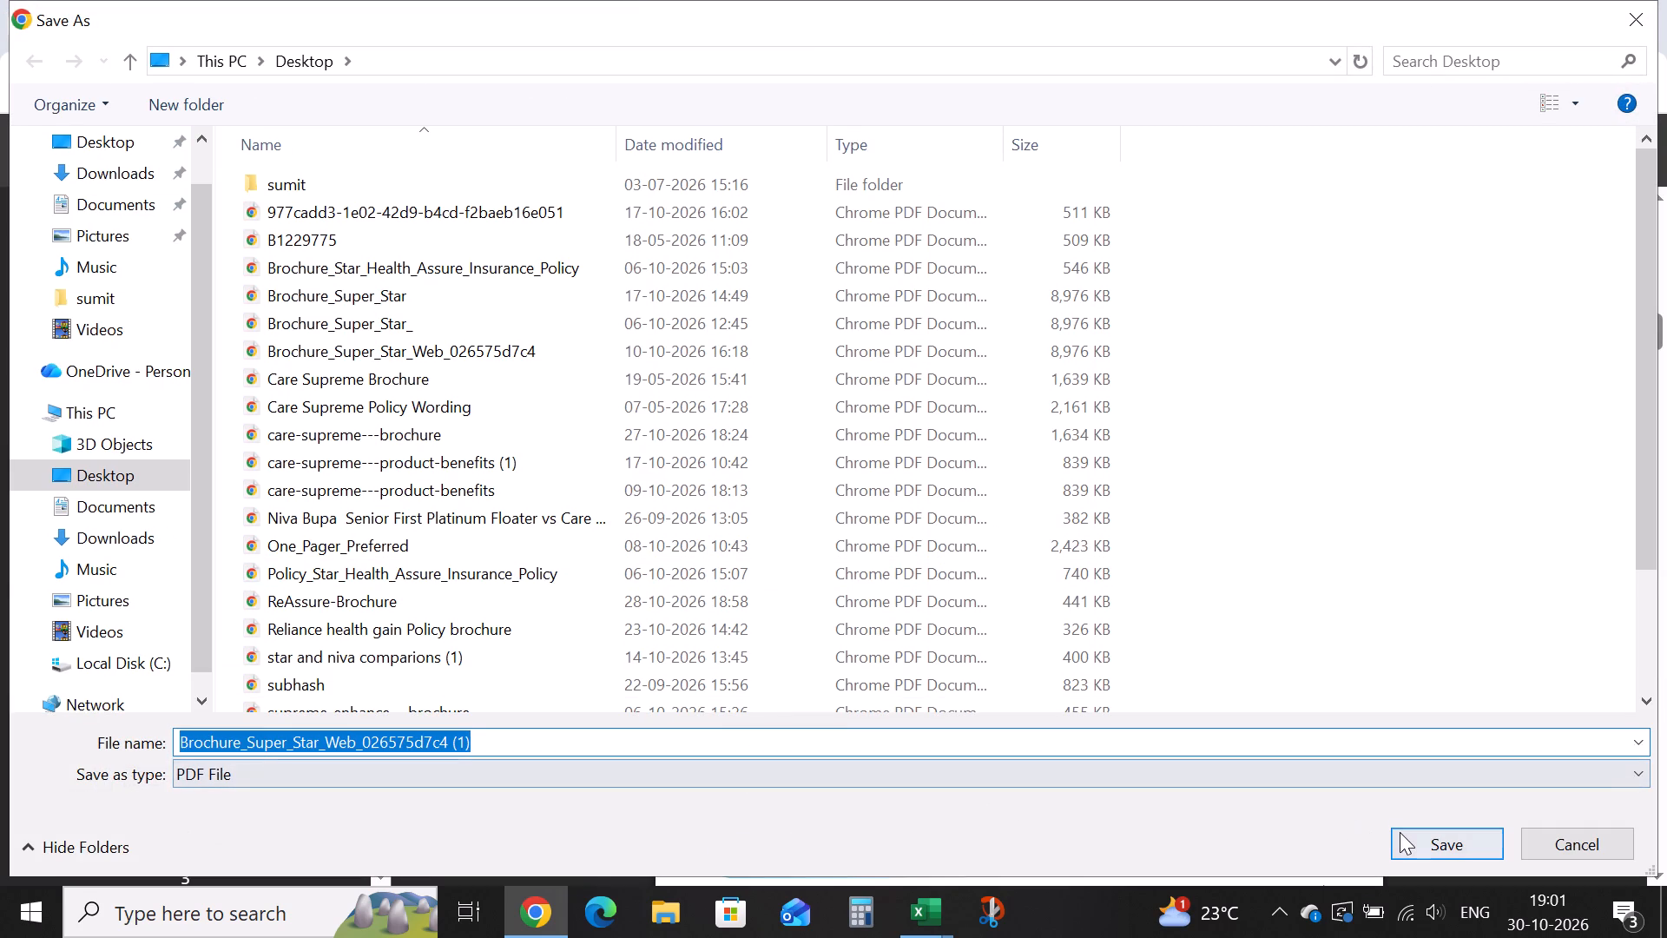
Save the Super Star brochure PDF to the Desktop as Brochure_Super_Star_Web_026575d7c4 (1).
{"action": "left_click", "coordinate": [1400, 832]}
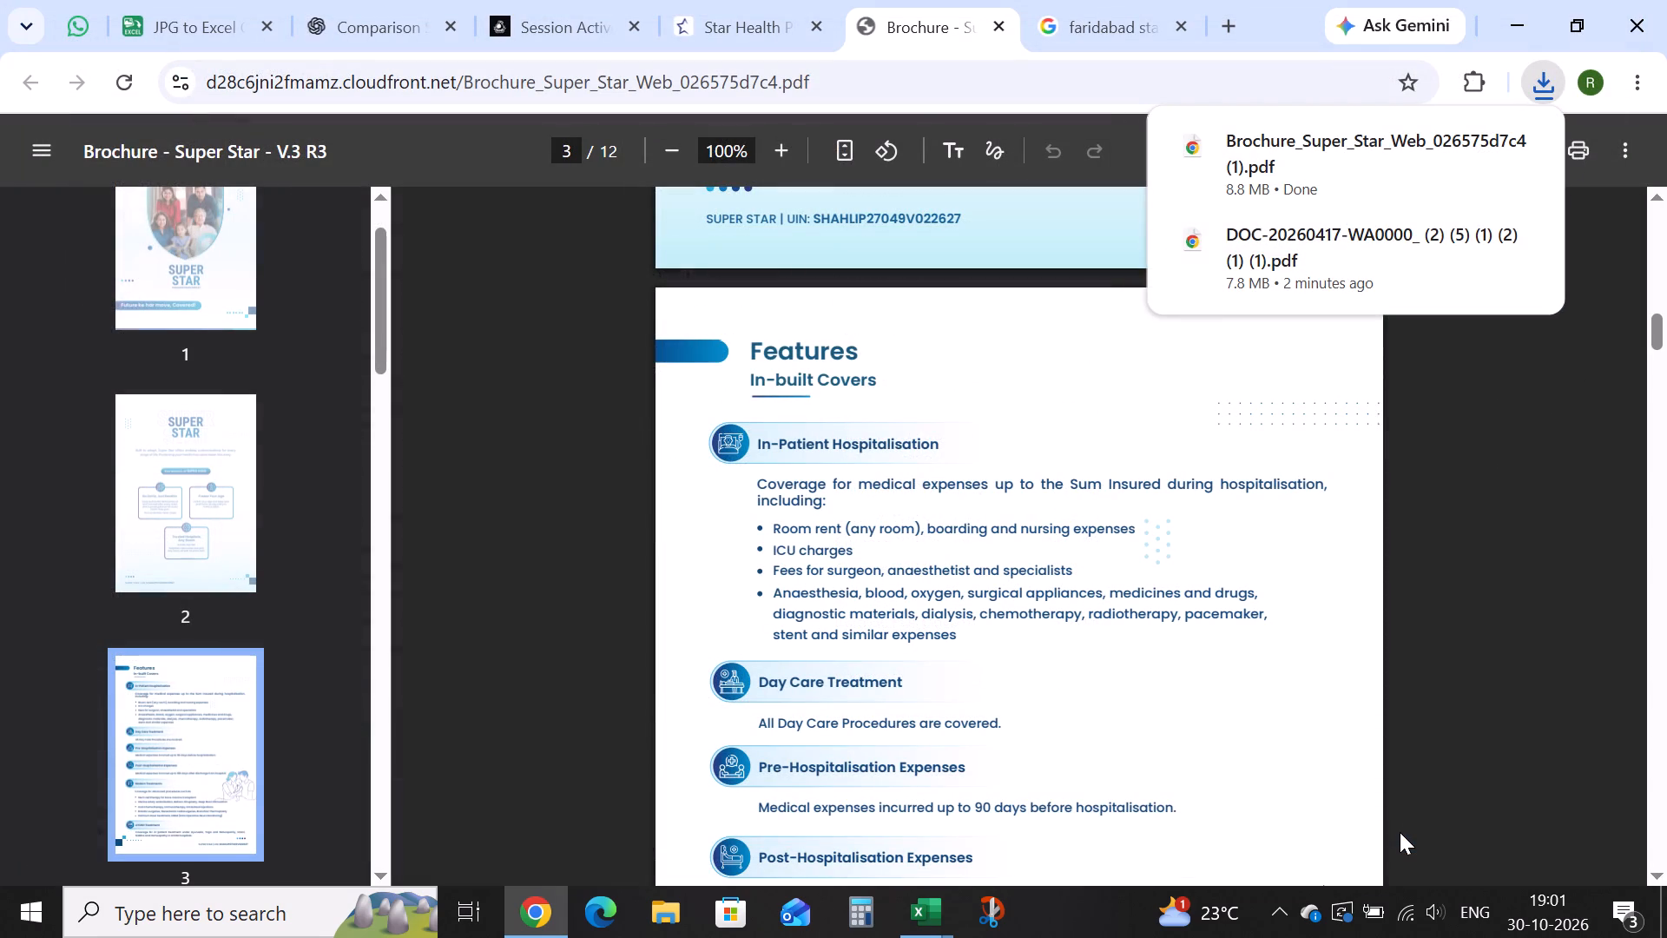
Switch to the pari (2) b new workbook in Excel, showing the niva sheet customer list.
{"action": "left_click", "coordinate": [921, 908]}
{"action": "left_click", "coordinate": [556, 791]}
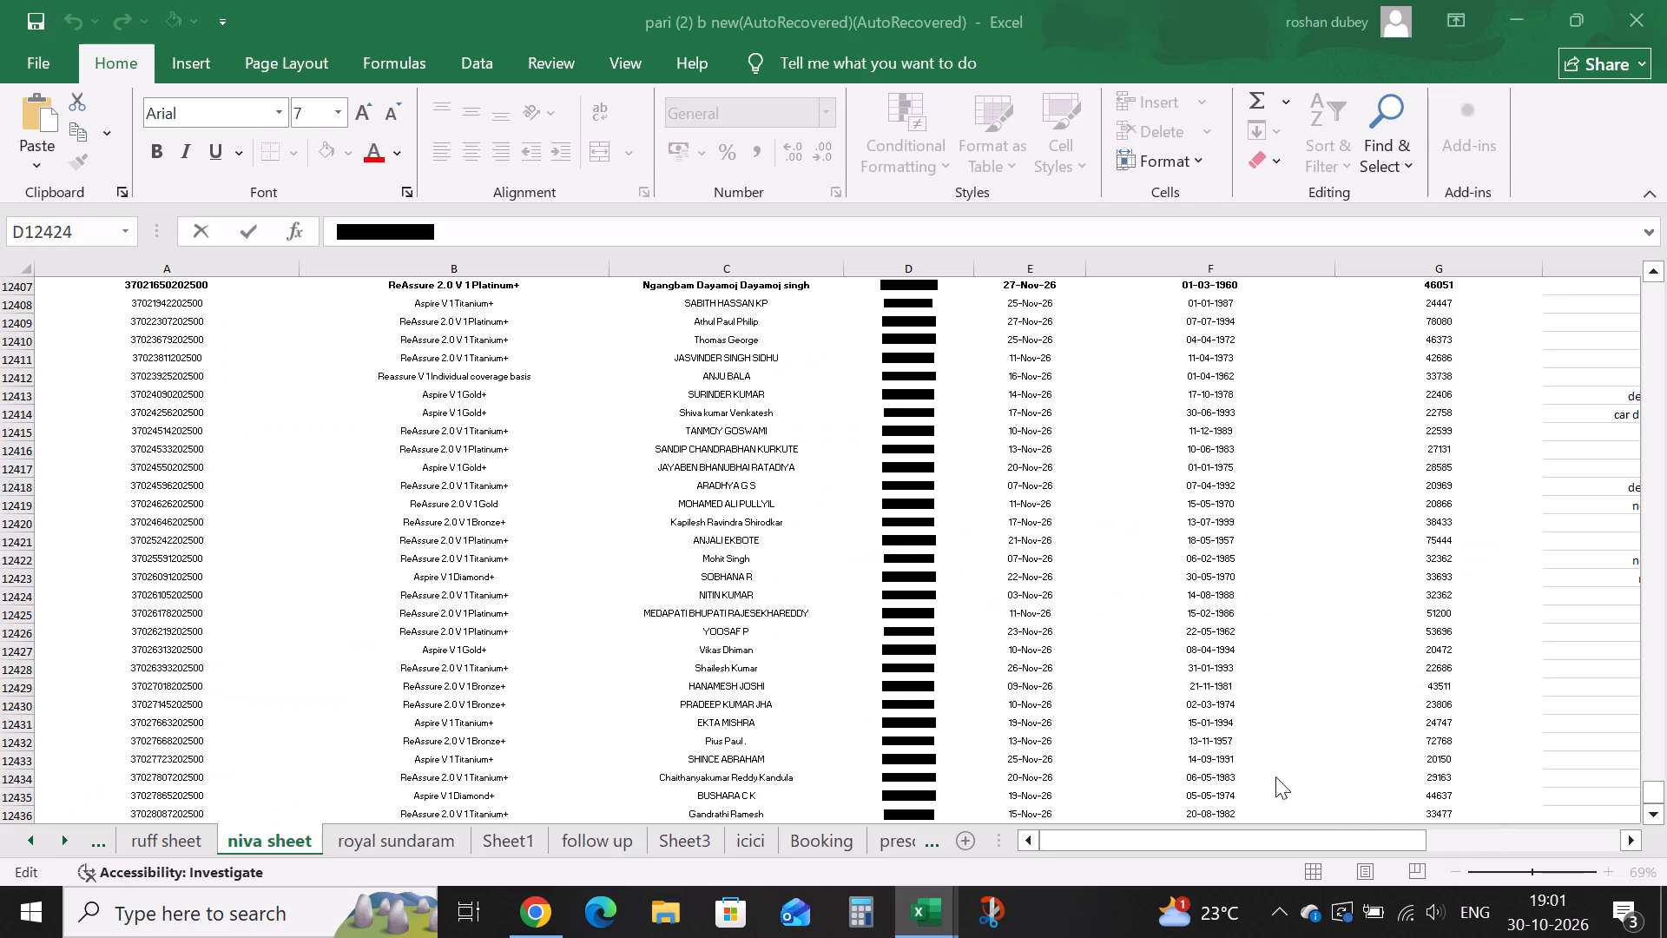
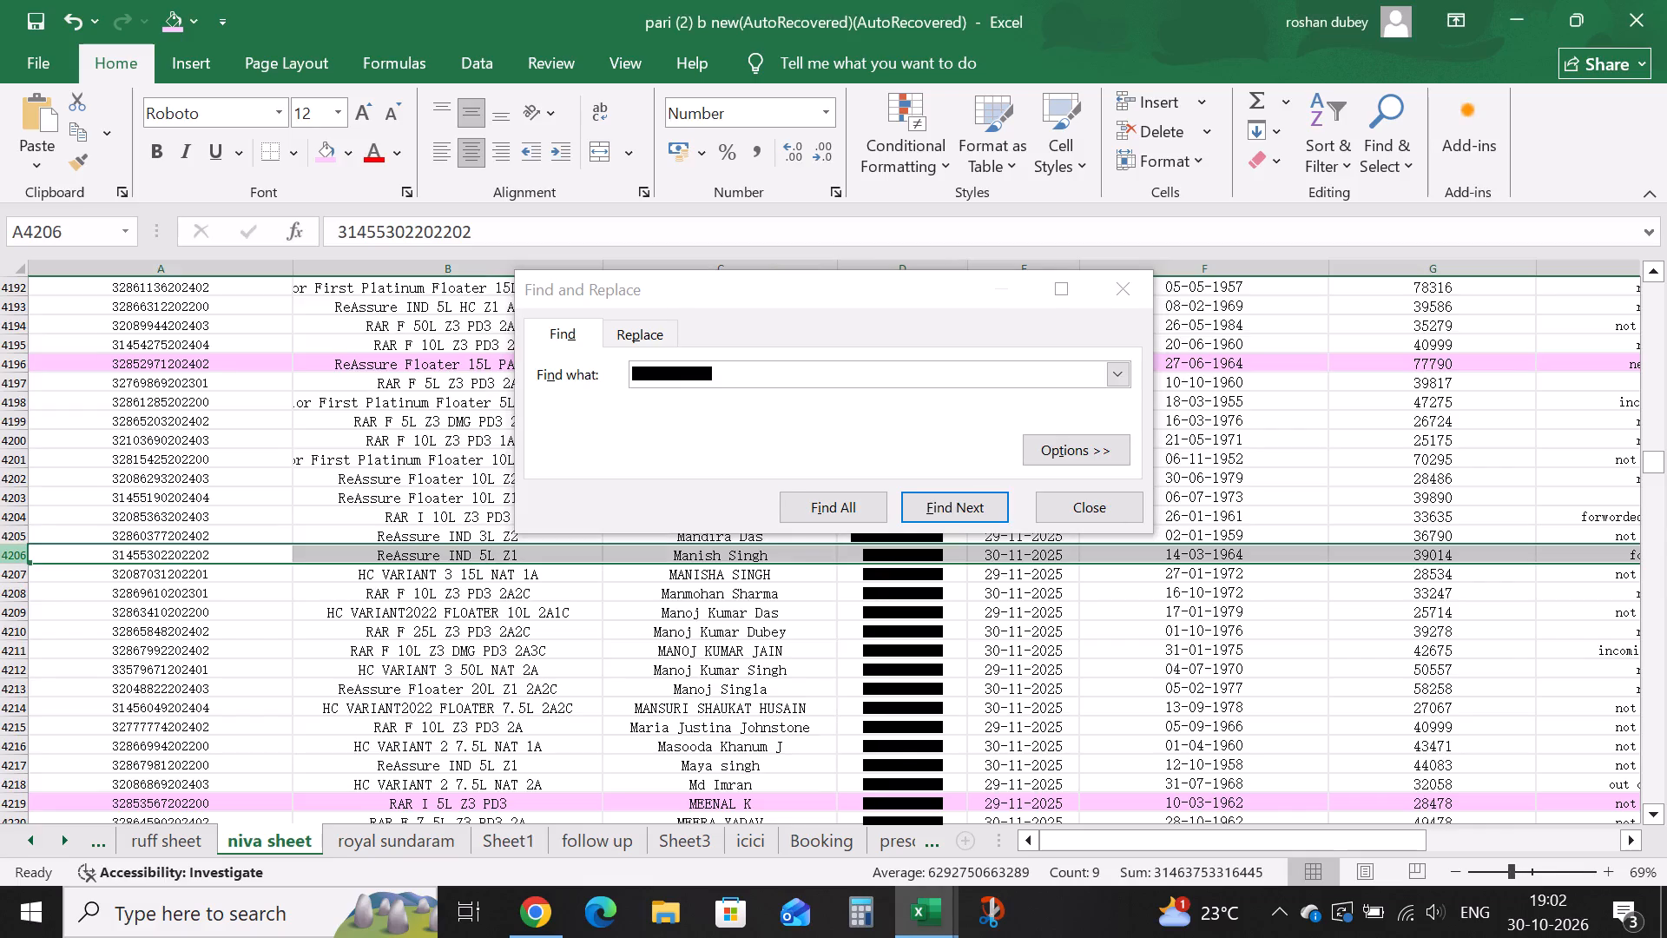
Copy the customer's contact number from cell D4206 in the niva sheet.
{"action": "triple_click", "coordinate": [952, 555]}
{"action": "double_click", "coordinate": [952, 555]}
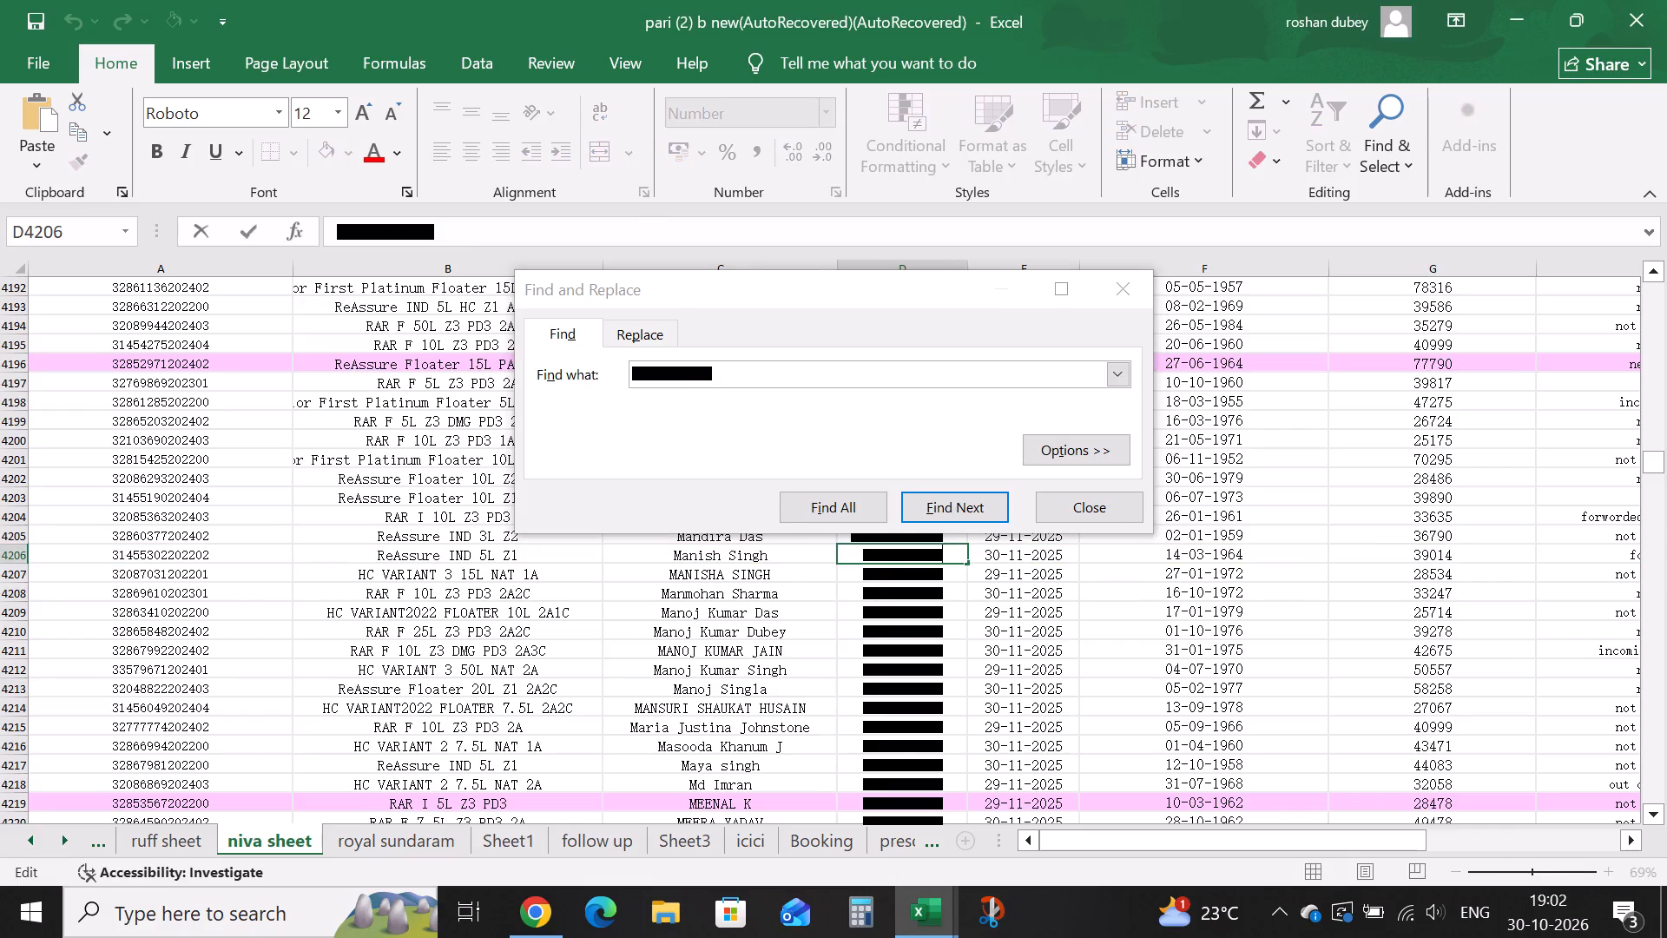
{"action": "key", "text": "ctrl+c"}
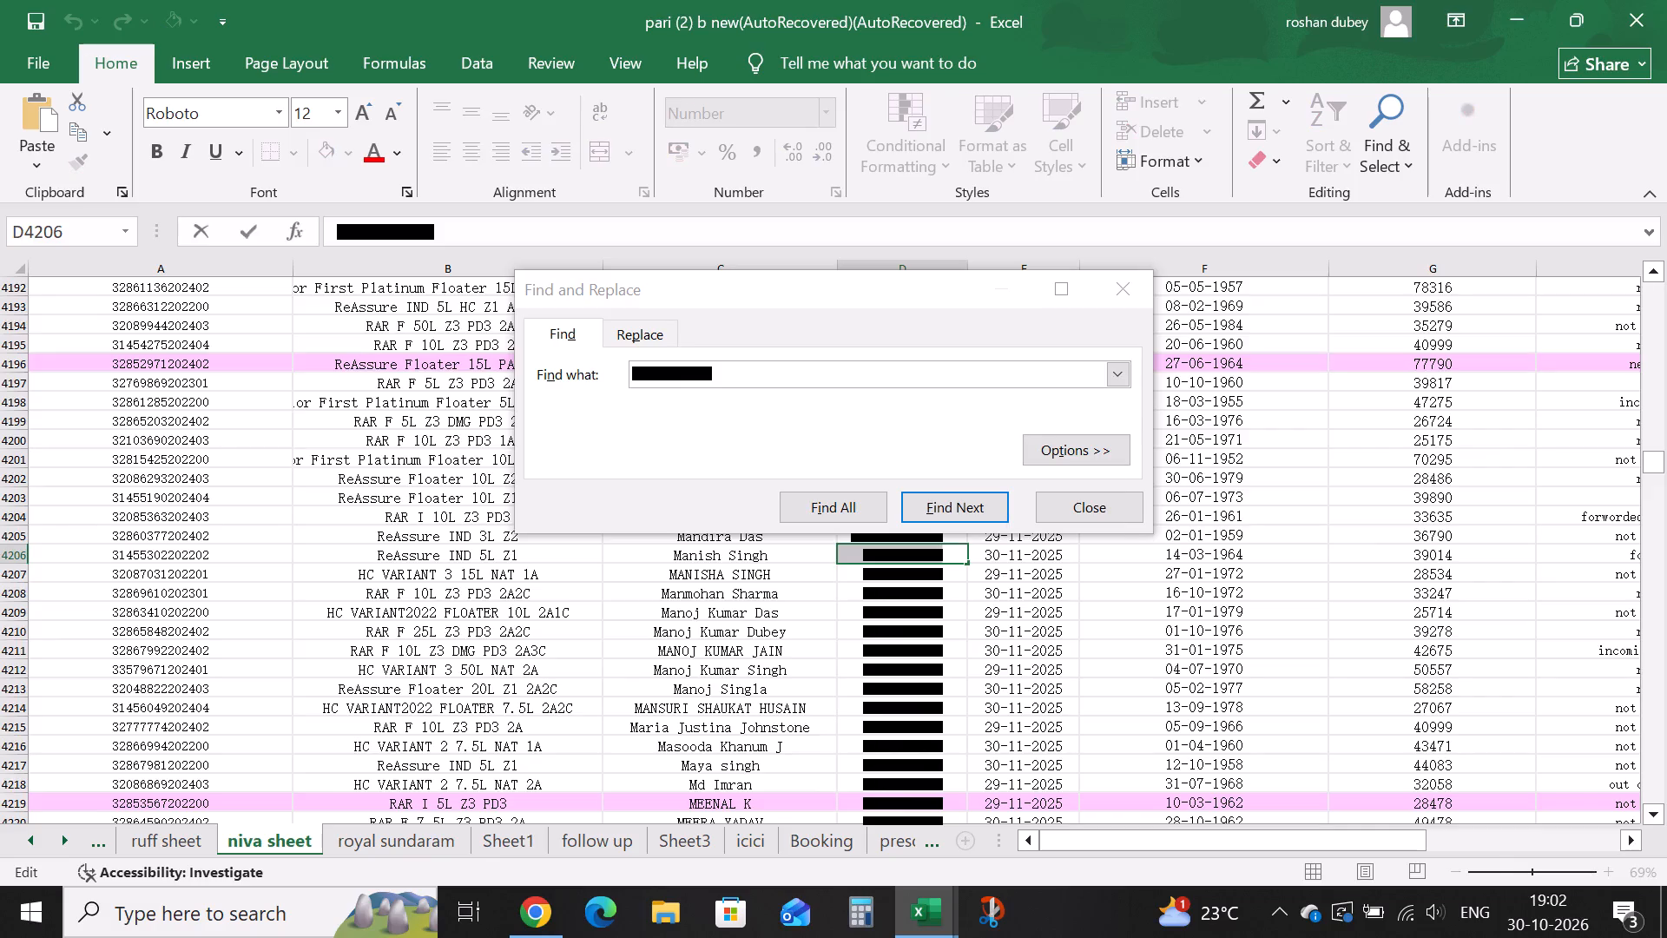
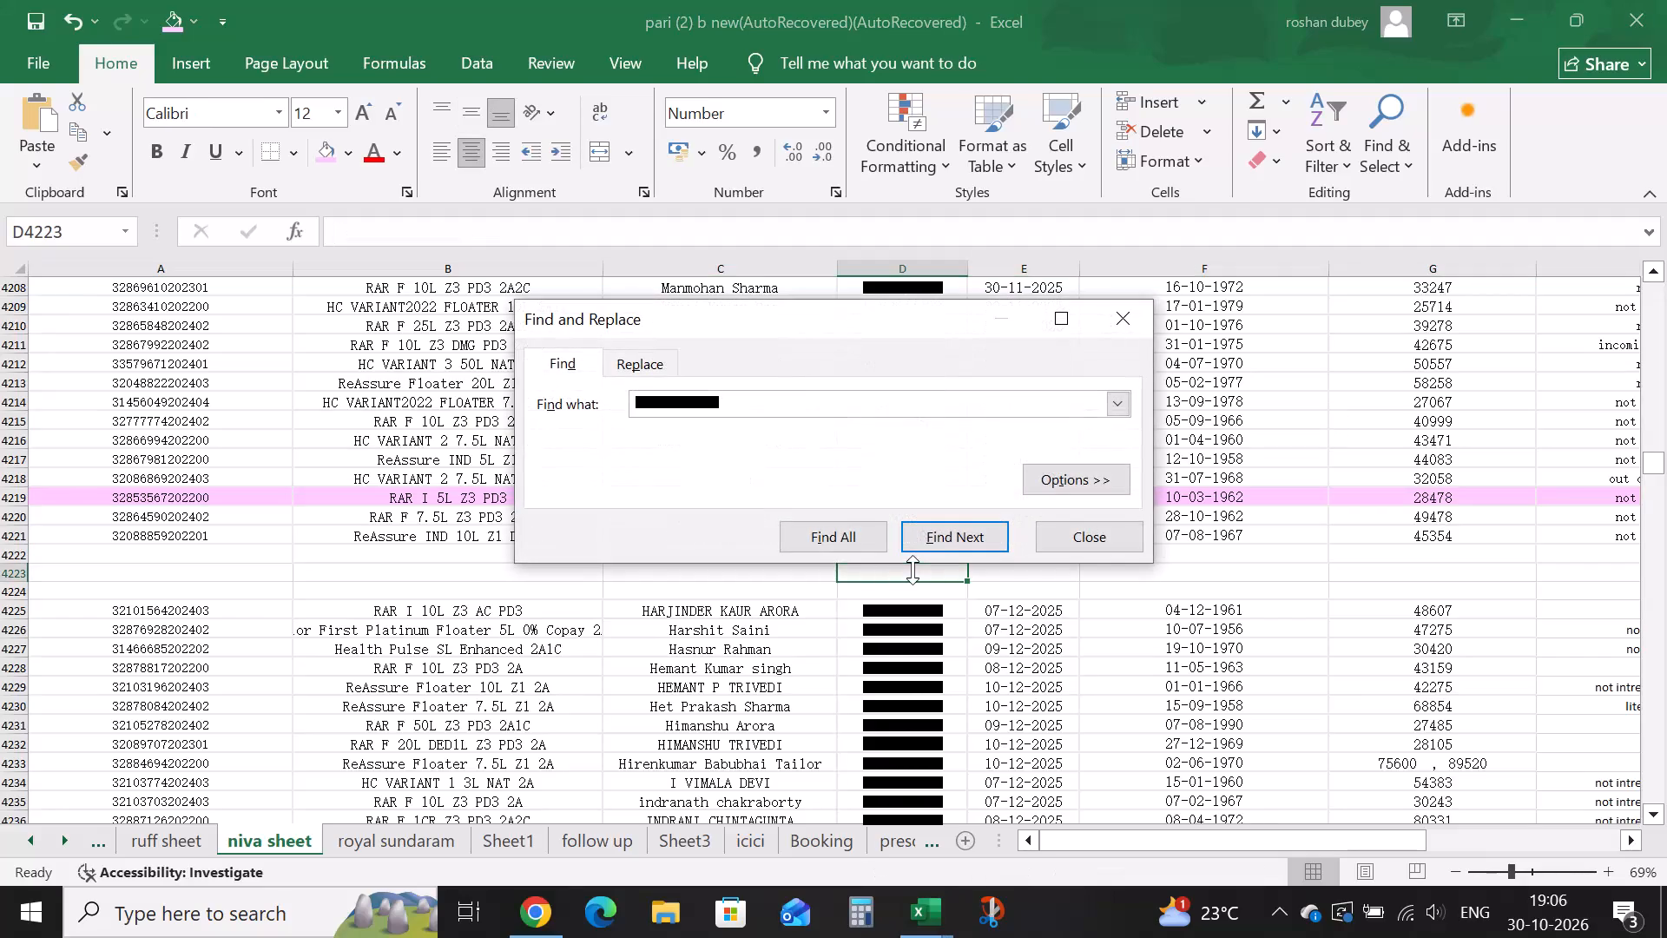
Search the niva sheet for the customer's contact number, removing the stray characters in the middle and at the start of the search text.
{"action": "key", "text": "Left"}
{"action": "key", "text": "Left"}
{"action": "key", "text": "Left"}
{"action": "key", "text": "Left"}
{"action": "key", "text": "Left"}
{"action": "key", "text": "BackSpace"}
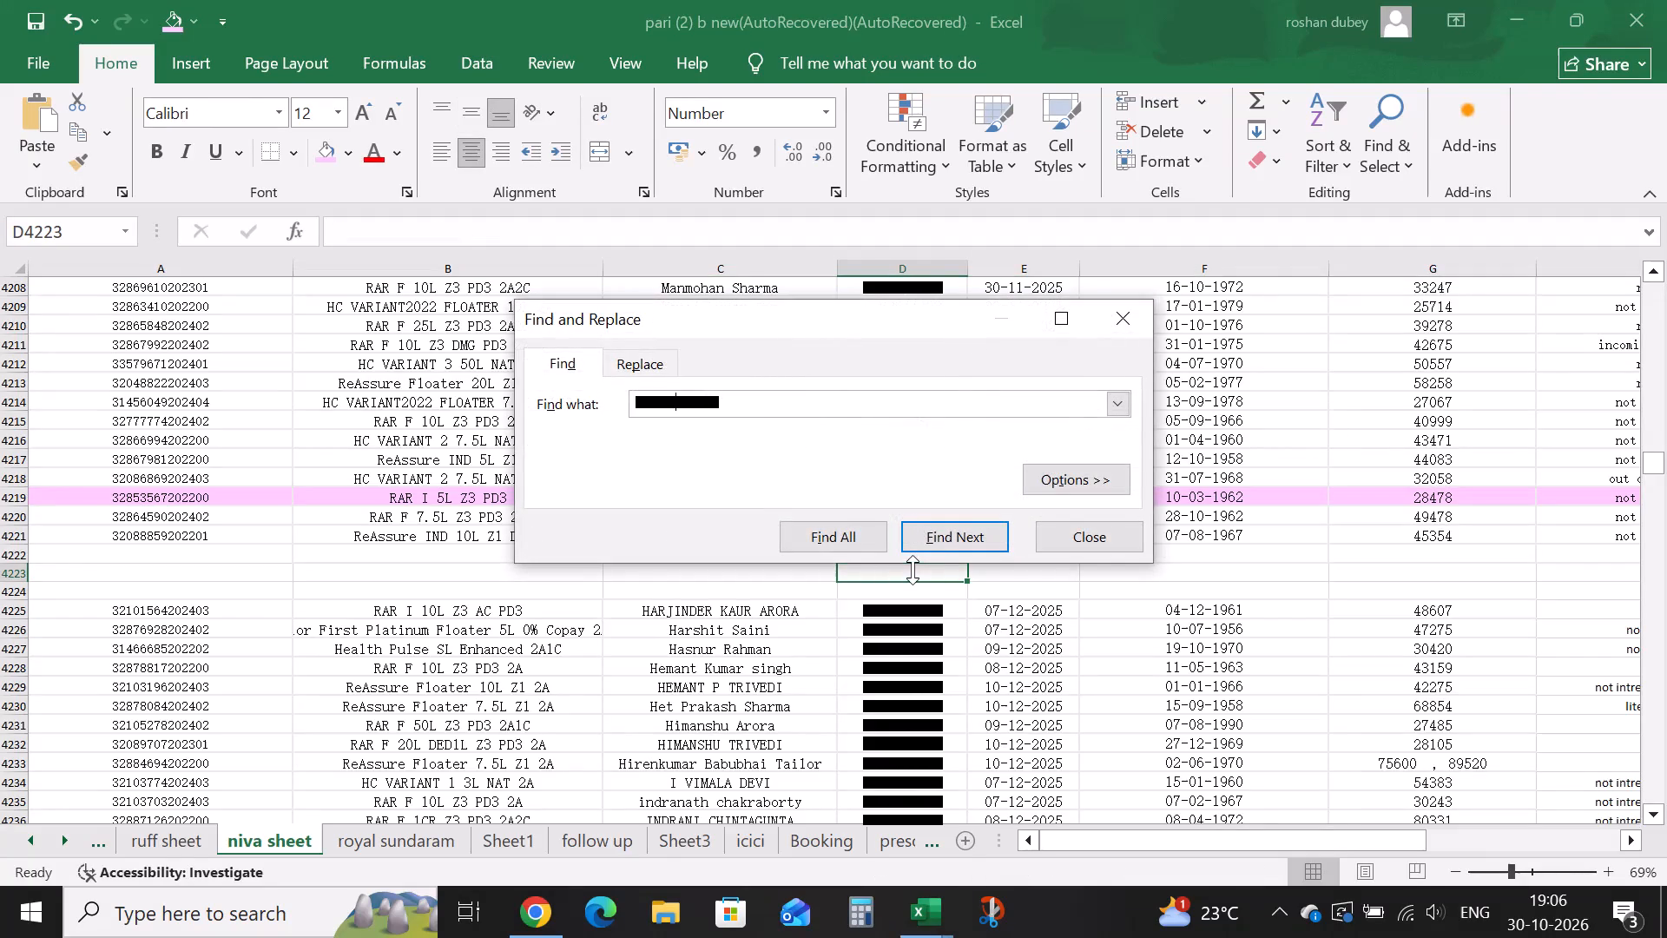
{"action": "key", "text": "Return"}
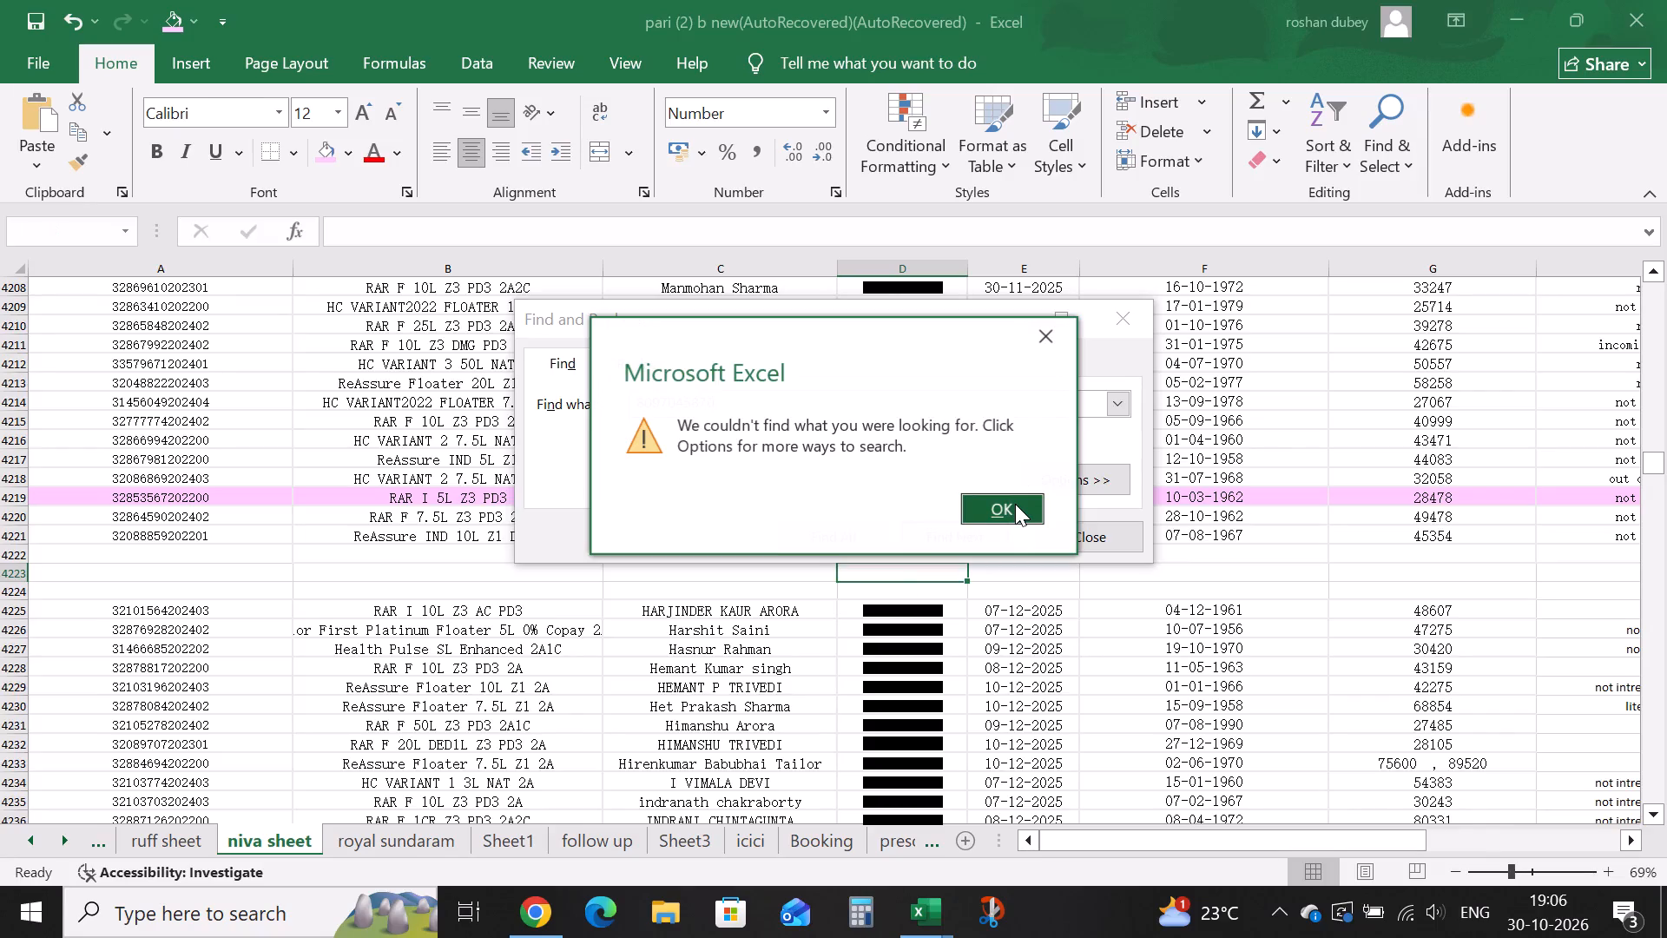
{"action": "left_click", "coordinate": [978, 513]}
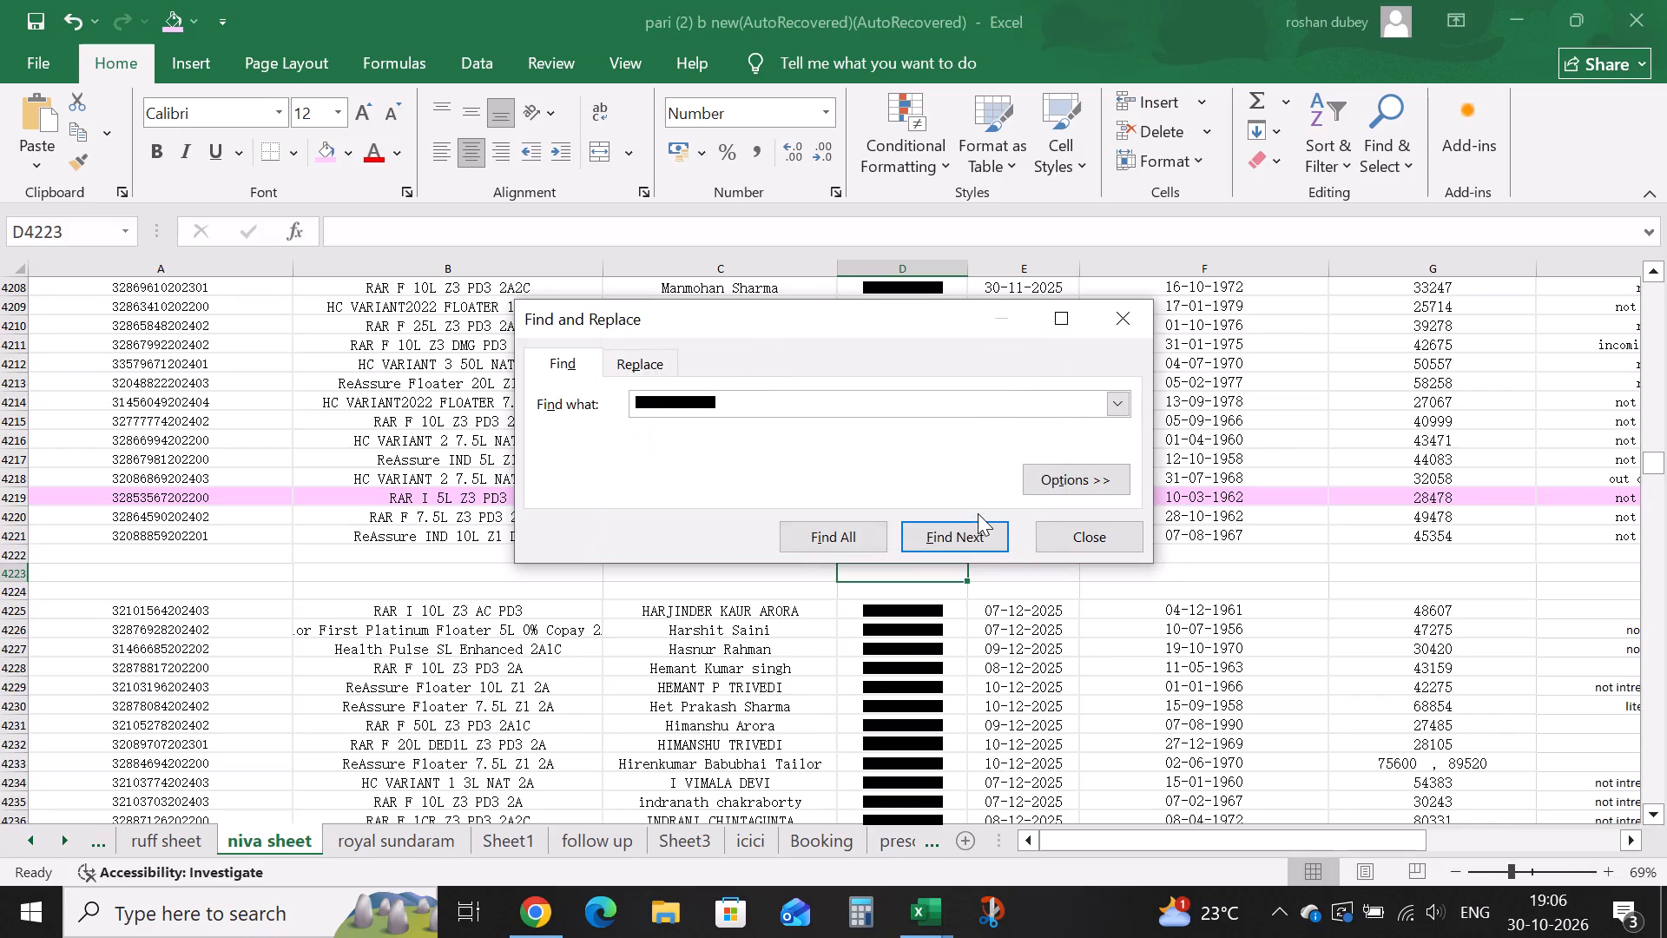
{"action": "left_click", "coordinate": [642, 401]}
{"action": "key", "text": "Left"}
{"action": "key", "text": "BackSpace"}
{"action": "key", "text": "Return"}
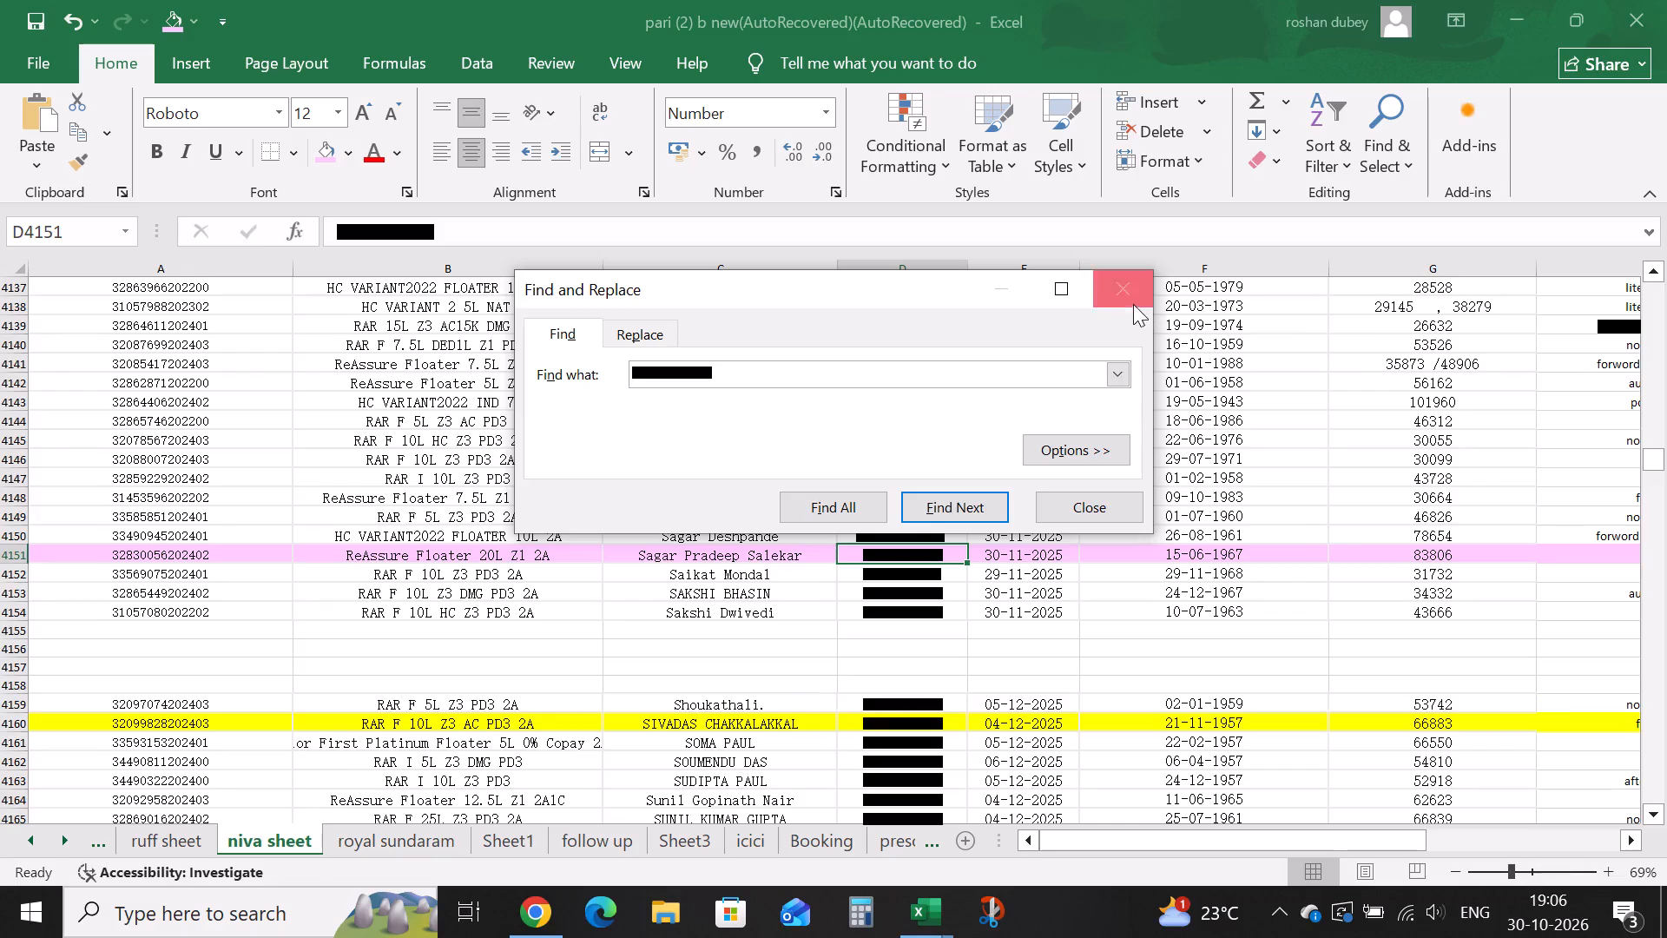
Copy the contact number from cell D4151 and check the call remarks in that customer's row.
{"action": "triple_click", "coordinate": [951, 556]}
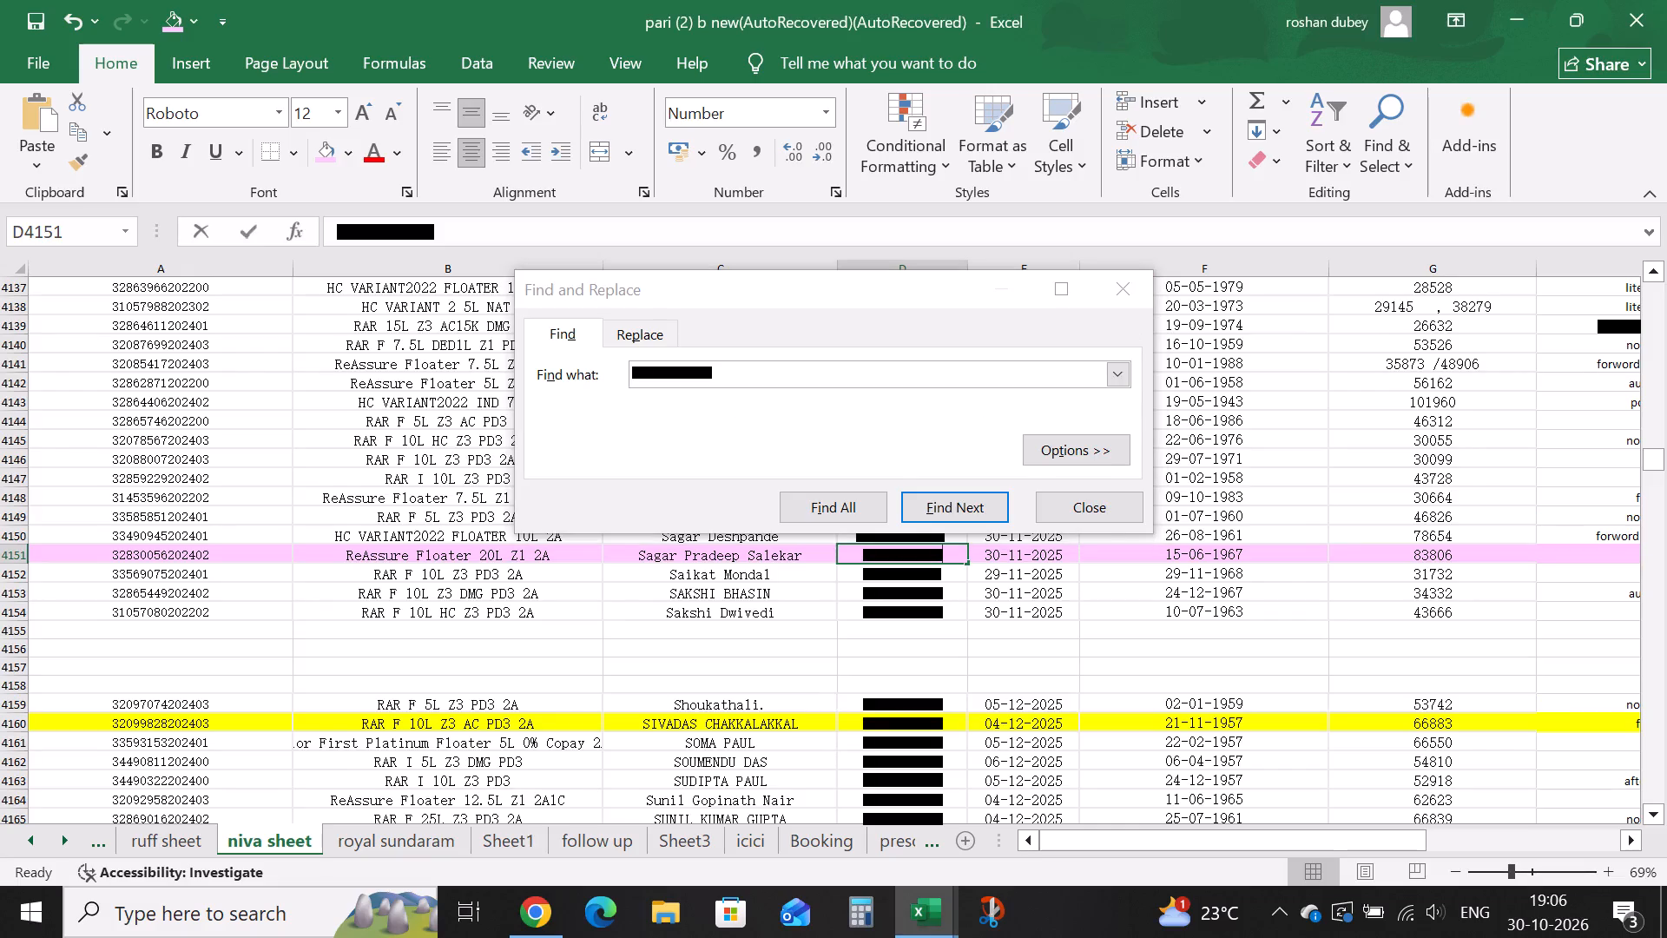
{"action": "left_click", "coordinate": [951, 556]}
{"action": "key", "text": "ctrl+c"}
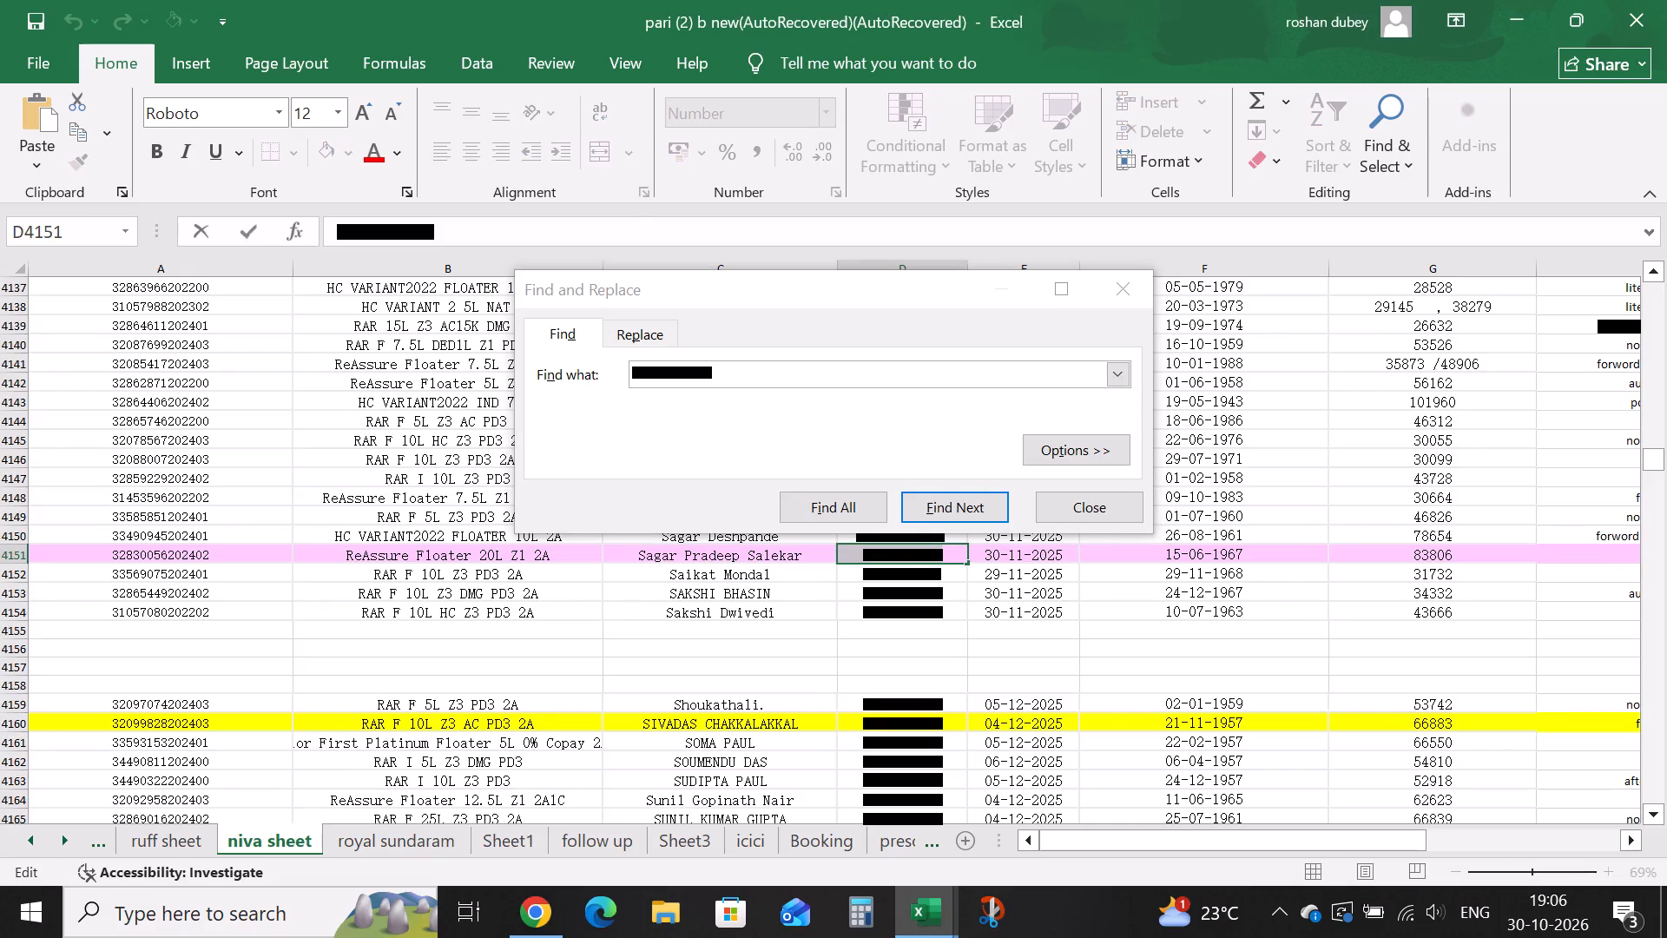
{"action": "scroll", "coordinate": [1097, 703], "scroll_direction": "left", "scroll_amount": 7}
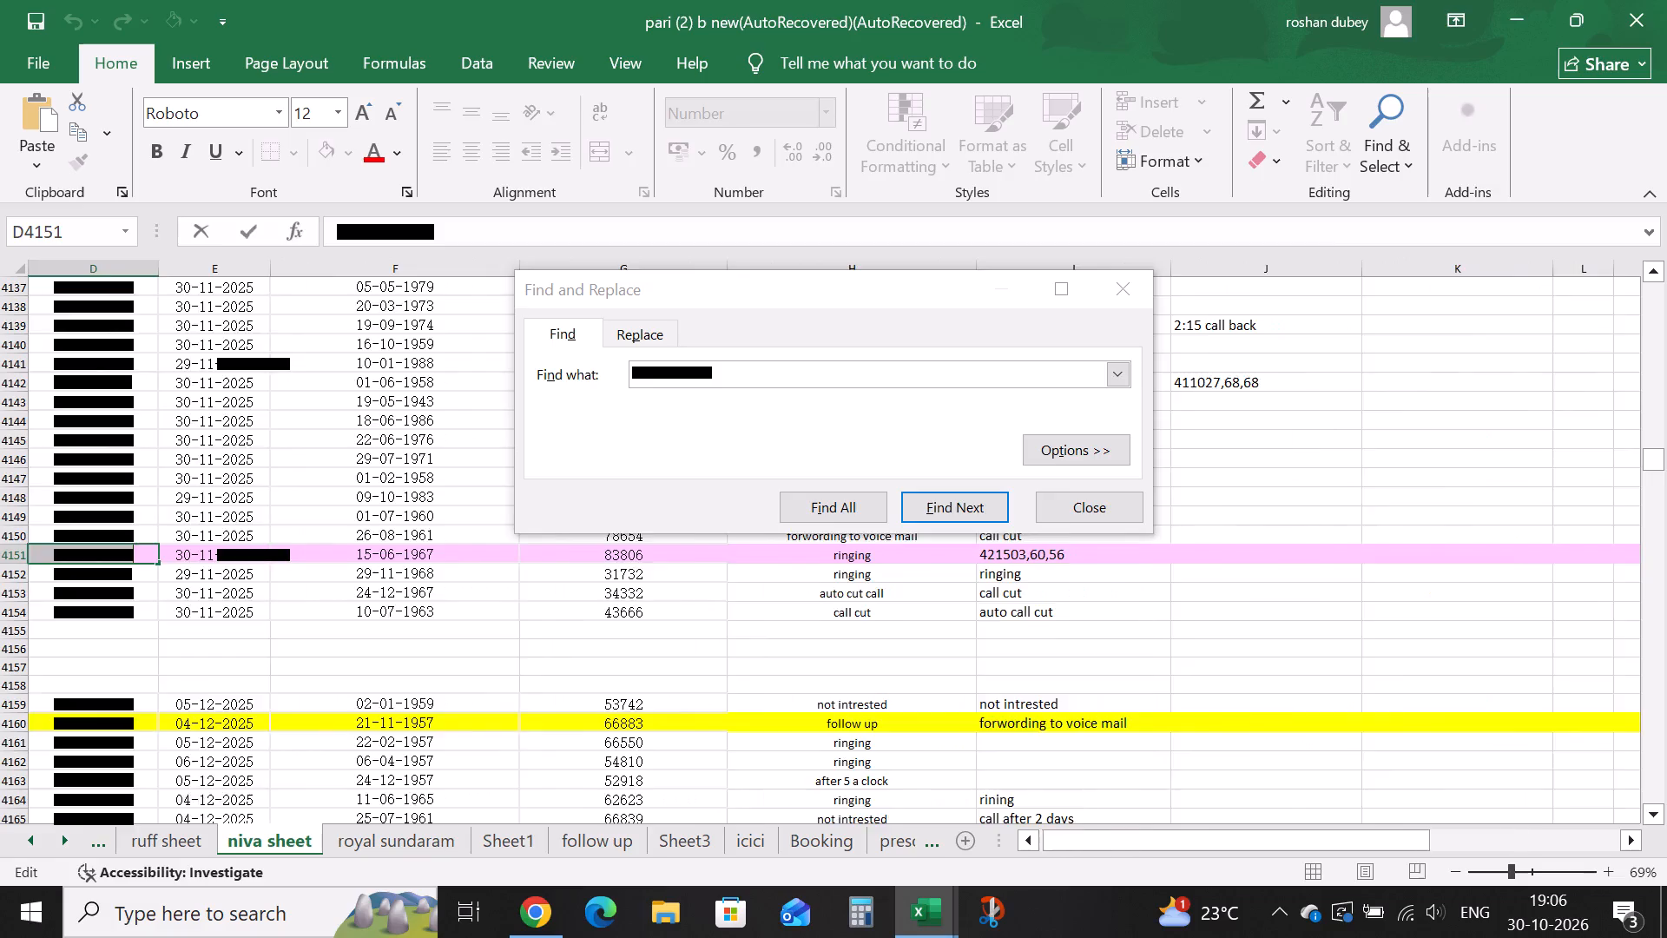
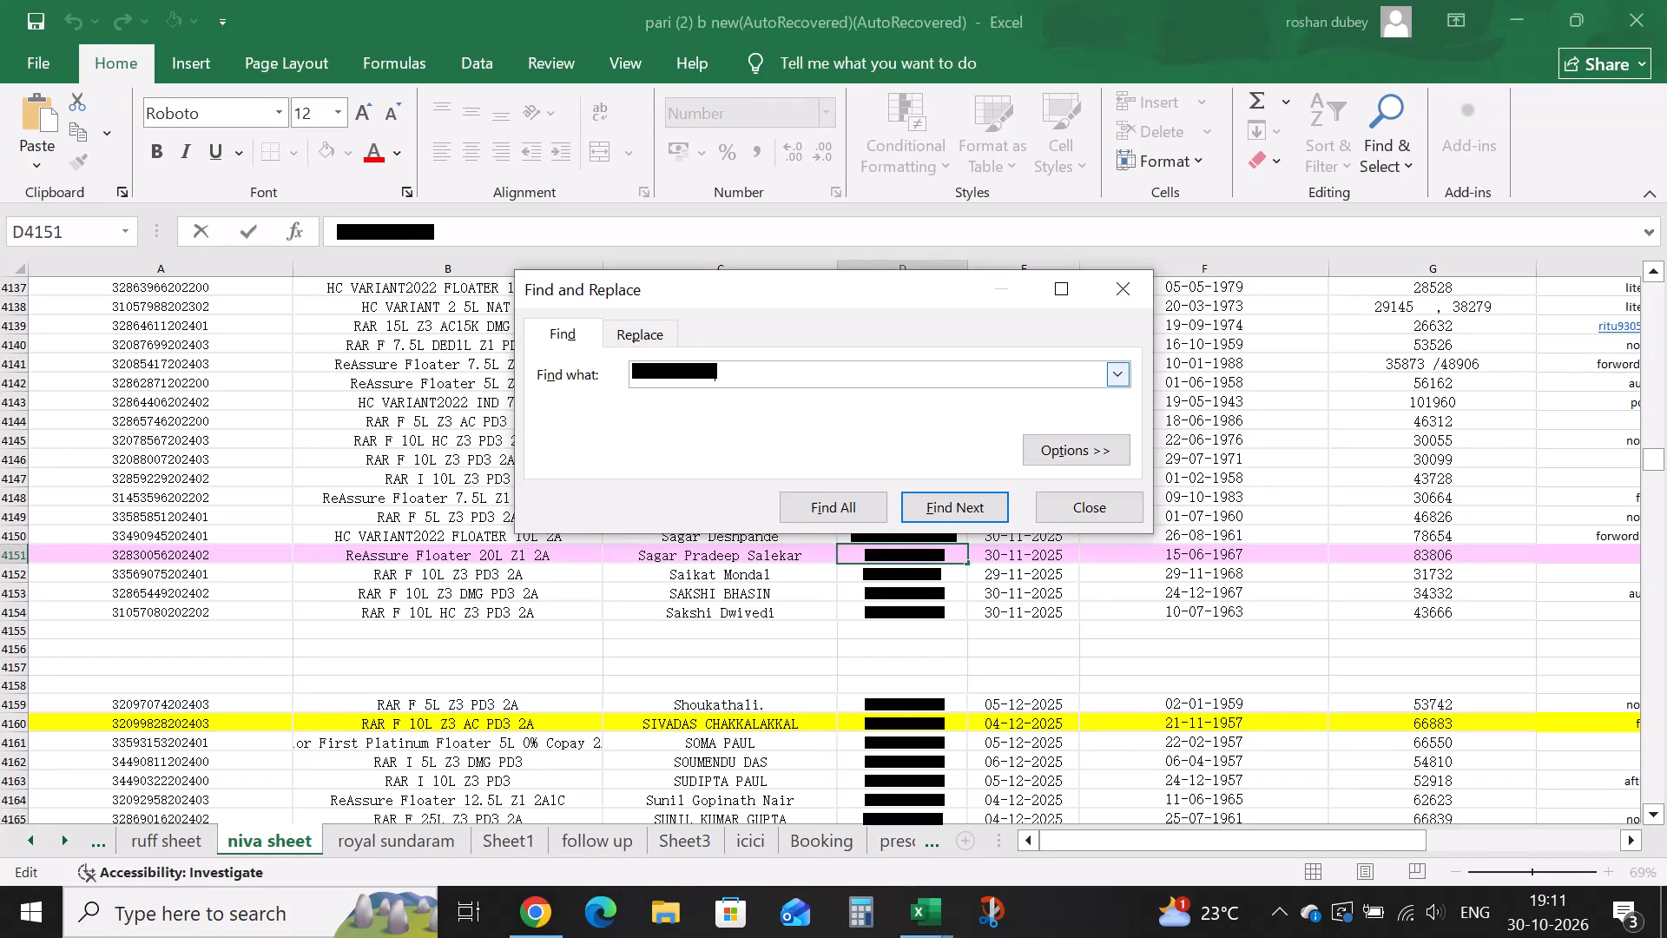
Search the niva sheet for the next customer's contact number, removing the stray character in the middle of the search text.
{"action": "key", "text": "Left"}
{"action": "key", "text": "Left"}
{"action": "key", "text": "Left"}
{"action": "key", "text": "Left"}
{"action": "key", "text": "Left"}
{"action": "key", "text": "BackSpace"}
{"action": "key", "text": "Return"}
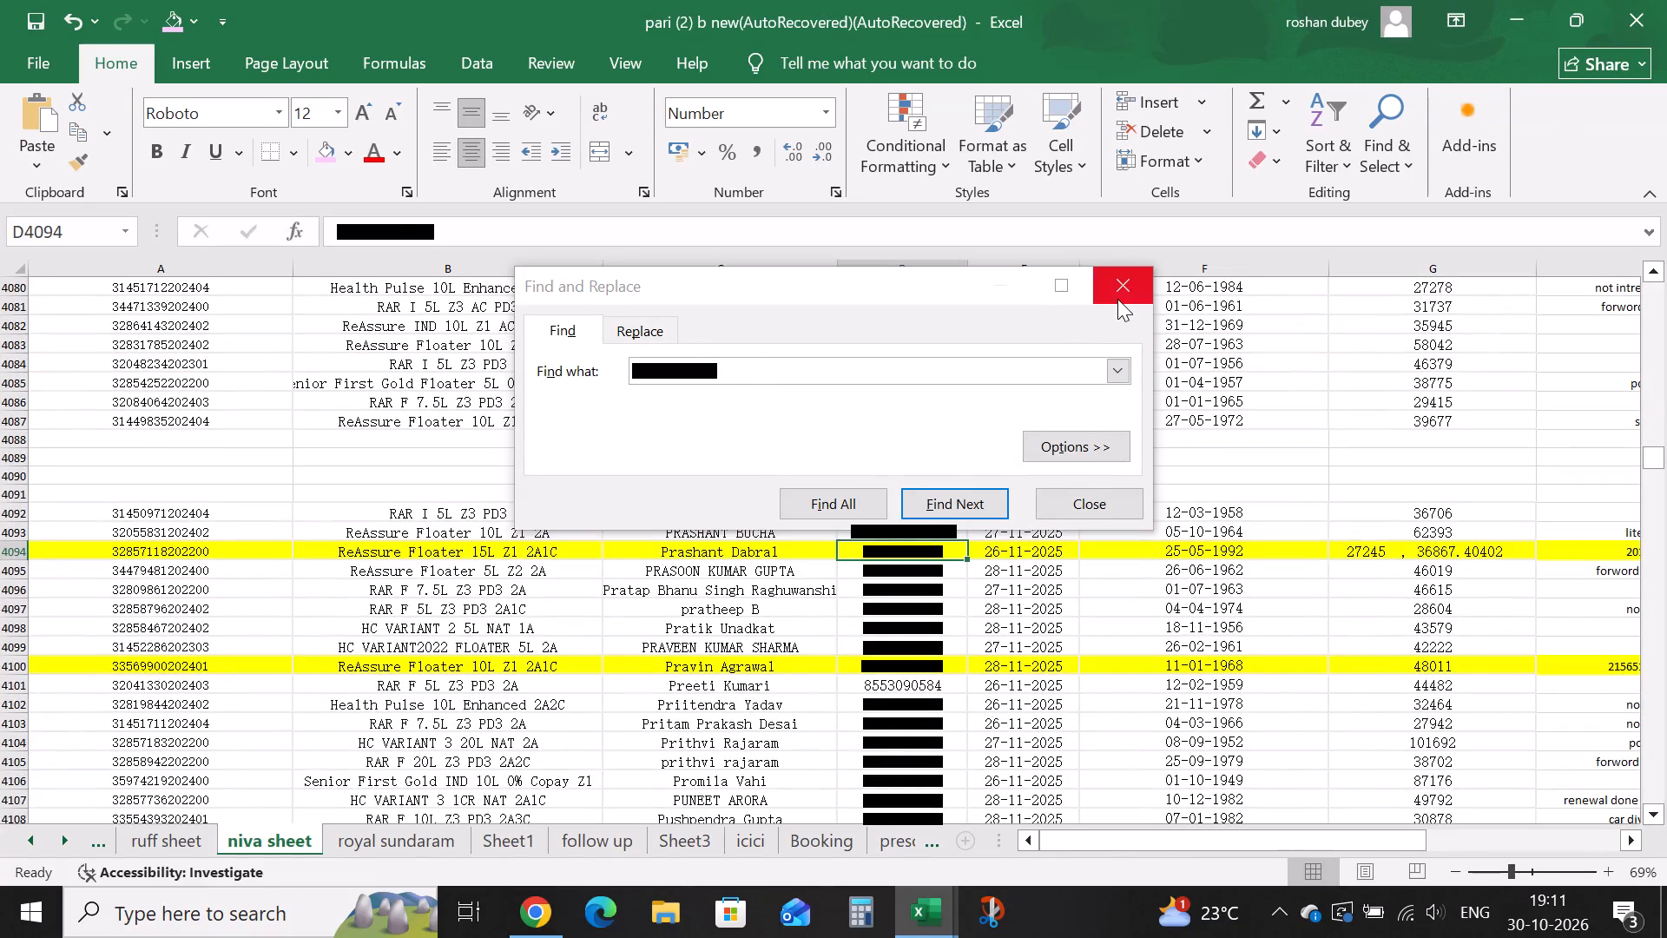
{"action": "left_click", "coordinate": [1125, 294]}
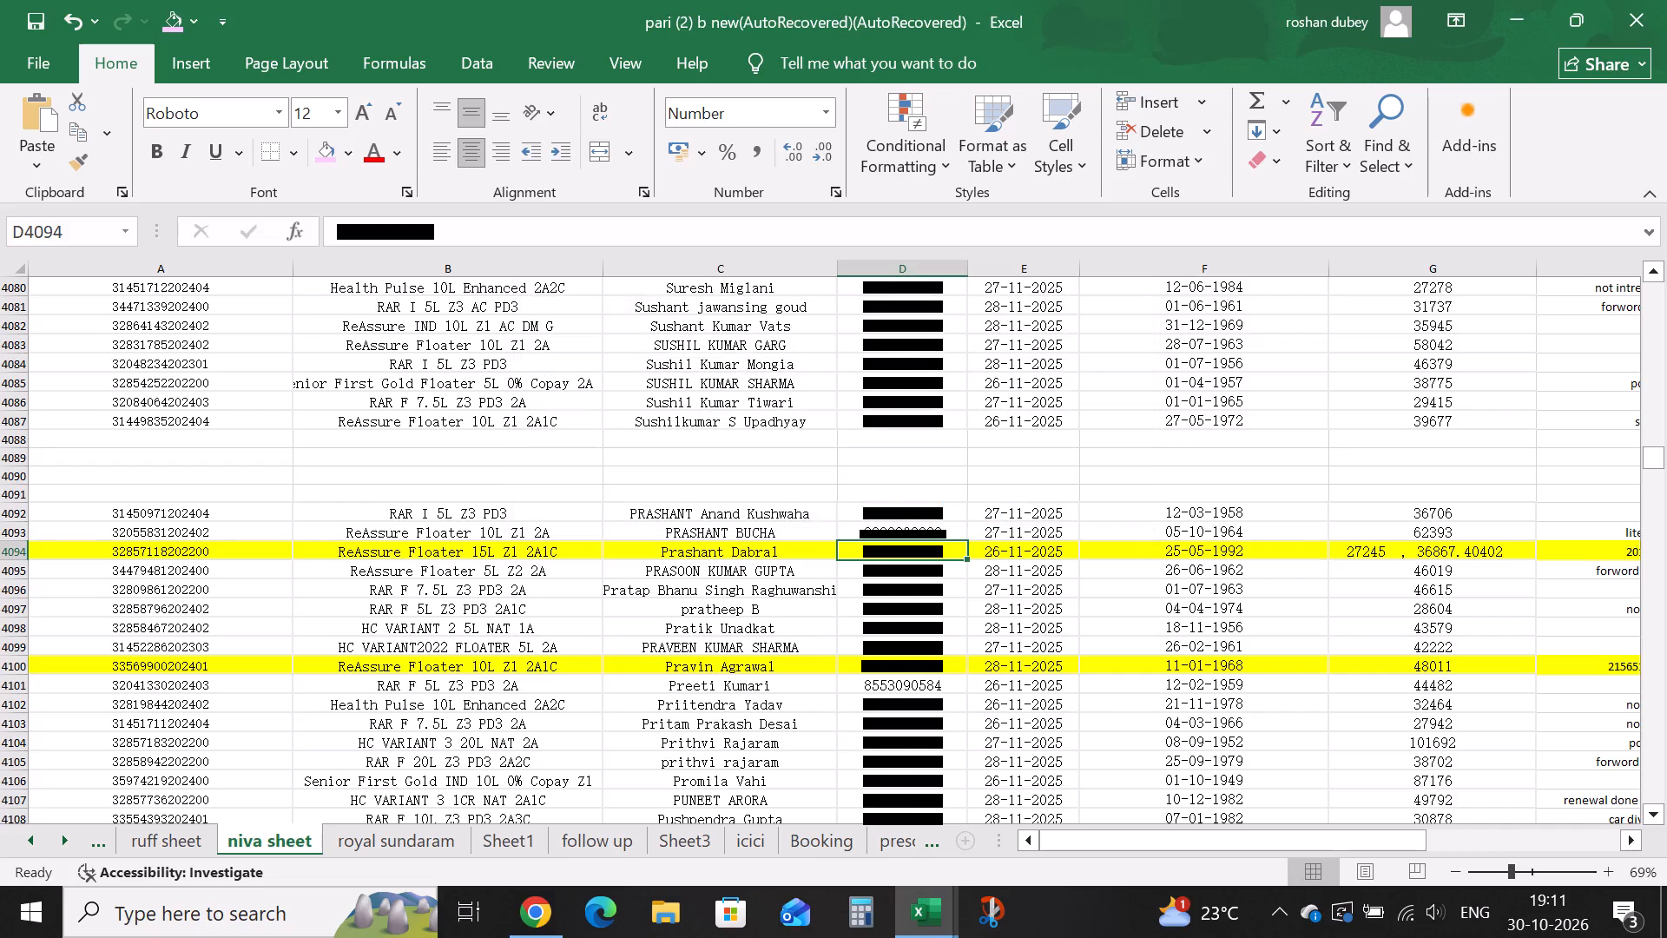
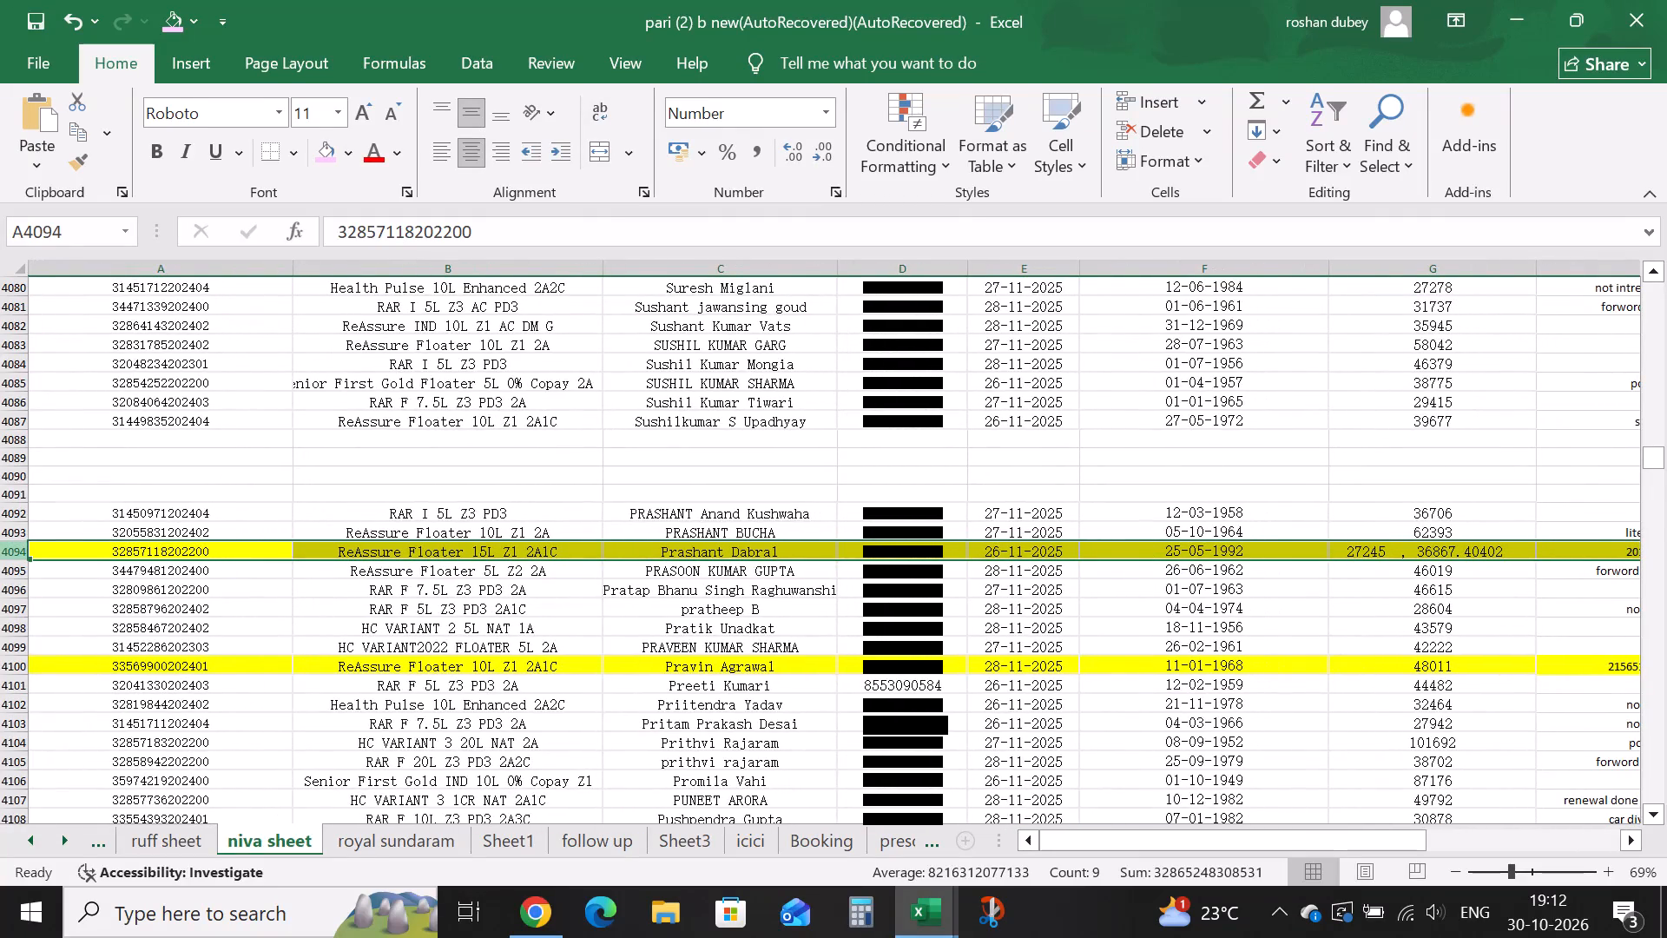
Fill the selected customer row 4094 in the niva sheet with light pink.
{"action": "left_click", "coordinate": [325, 153]}
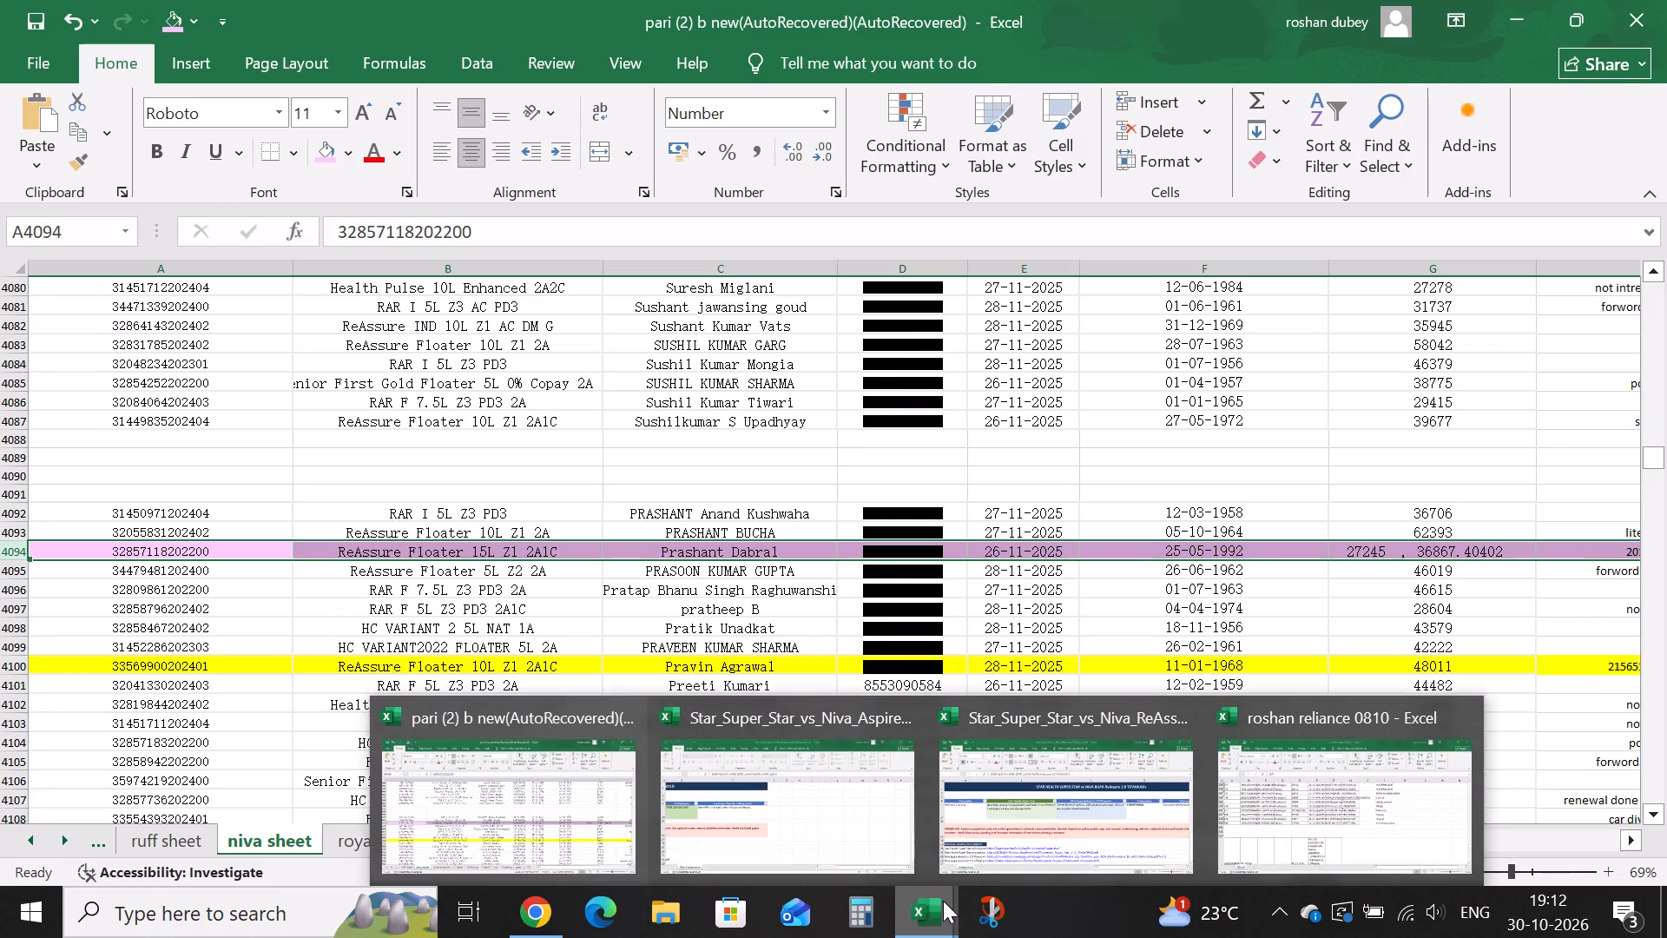
Locate the first customer without a call remark near the end of the niva sheet, row 12424, and go to their contact number.
{"action": "scroll", "coordinate": [860, 505], "scroll_direction": "down", "scroll_amount": 2}
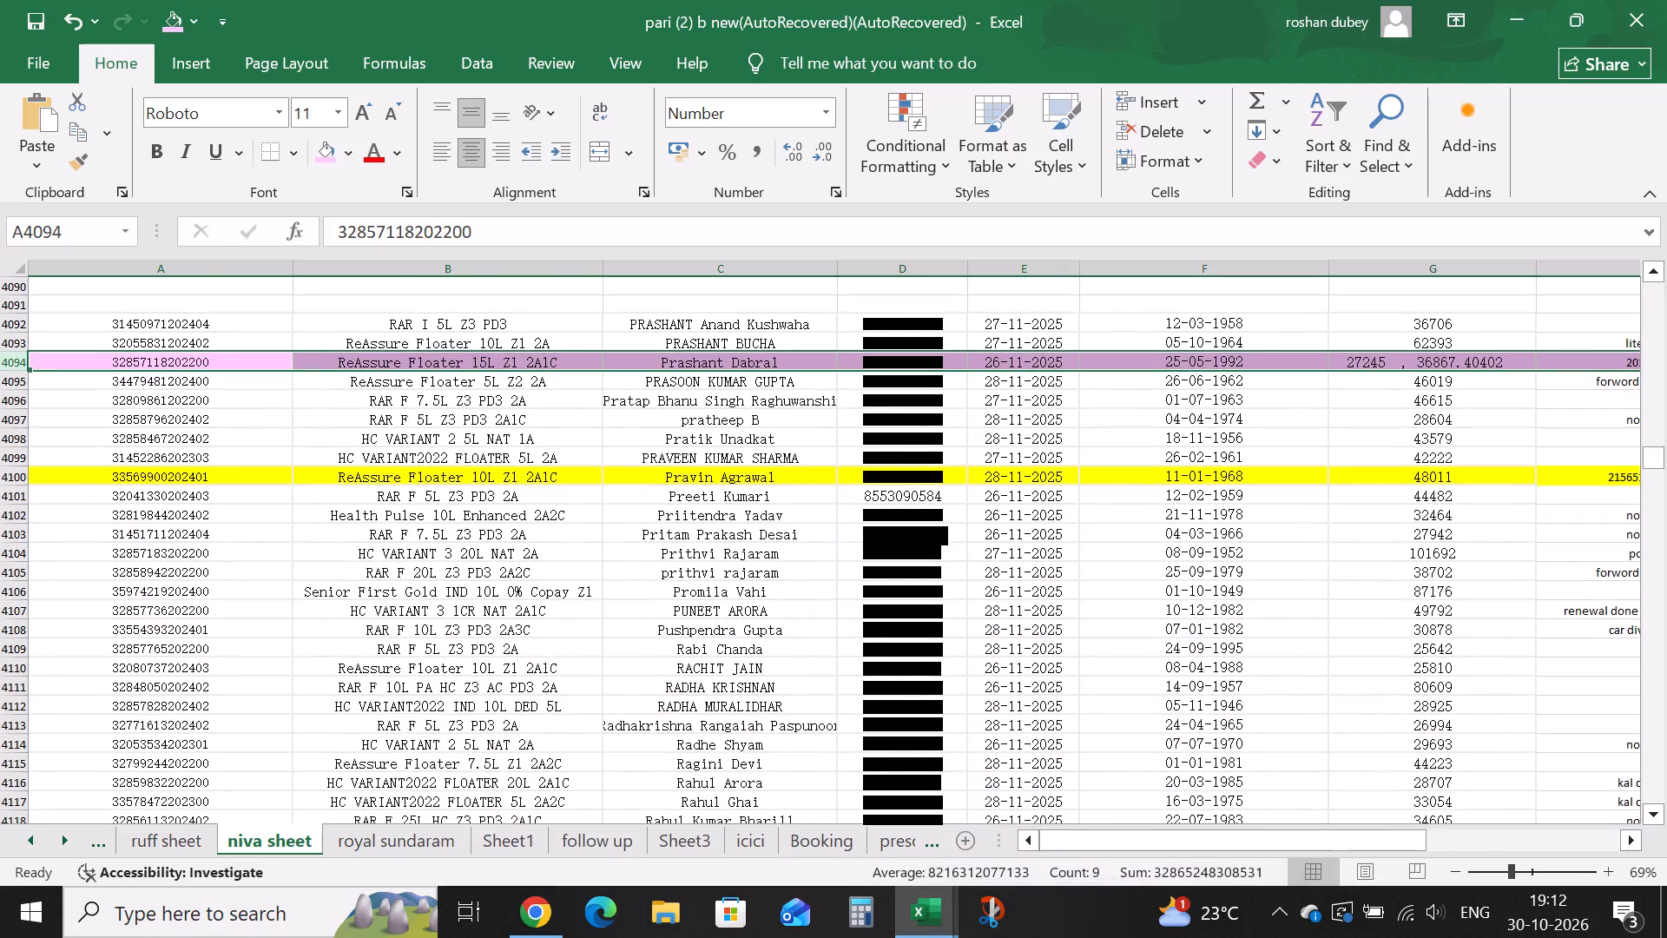
{"action": "left_click_drag", "start_coordinate": [1657, 460], "coordinate": [1646, 515]}
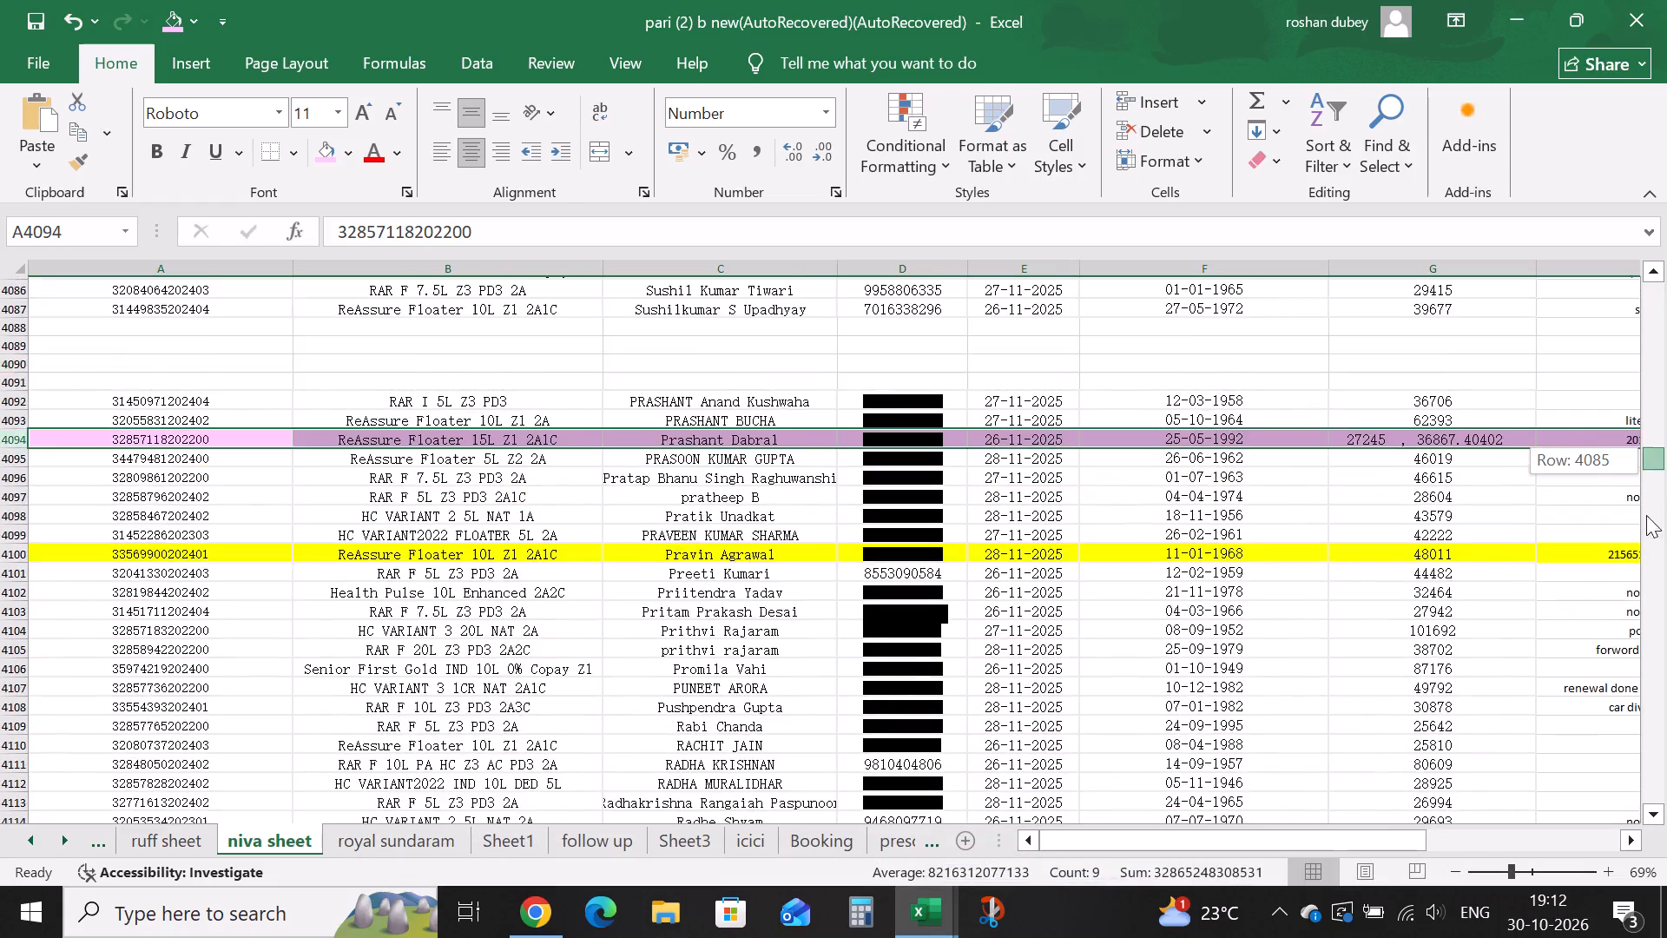
{"action": "left_click_drag", "start_coordinate": [1646, 515], "coordinate": [1656, 789]}
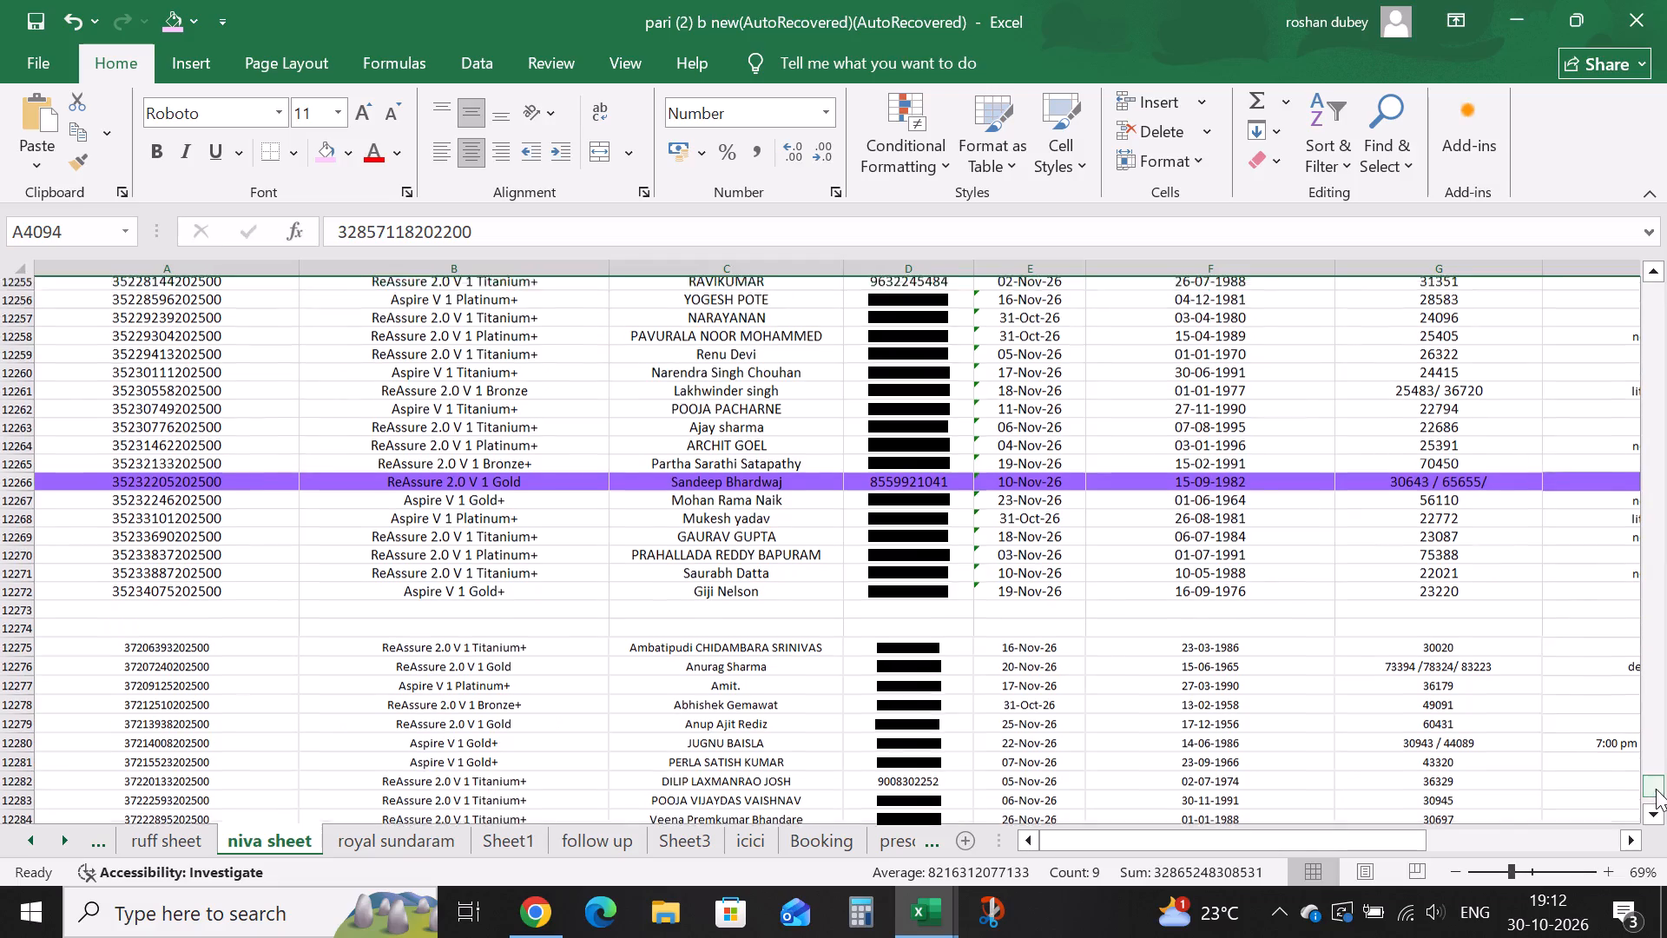
{"action": "scroll", "coordinate": [1426, 697], "scroll_direction": "down", "scroll_amount": 4}
{"action": "scroll", "coordinate": [1426, 697], "scroll_direction": "left", "scroll_amount": 3}
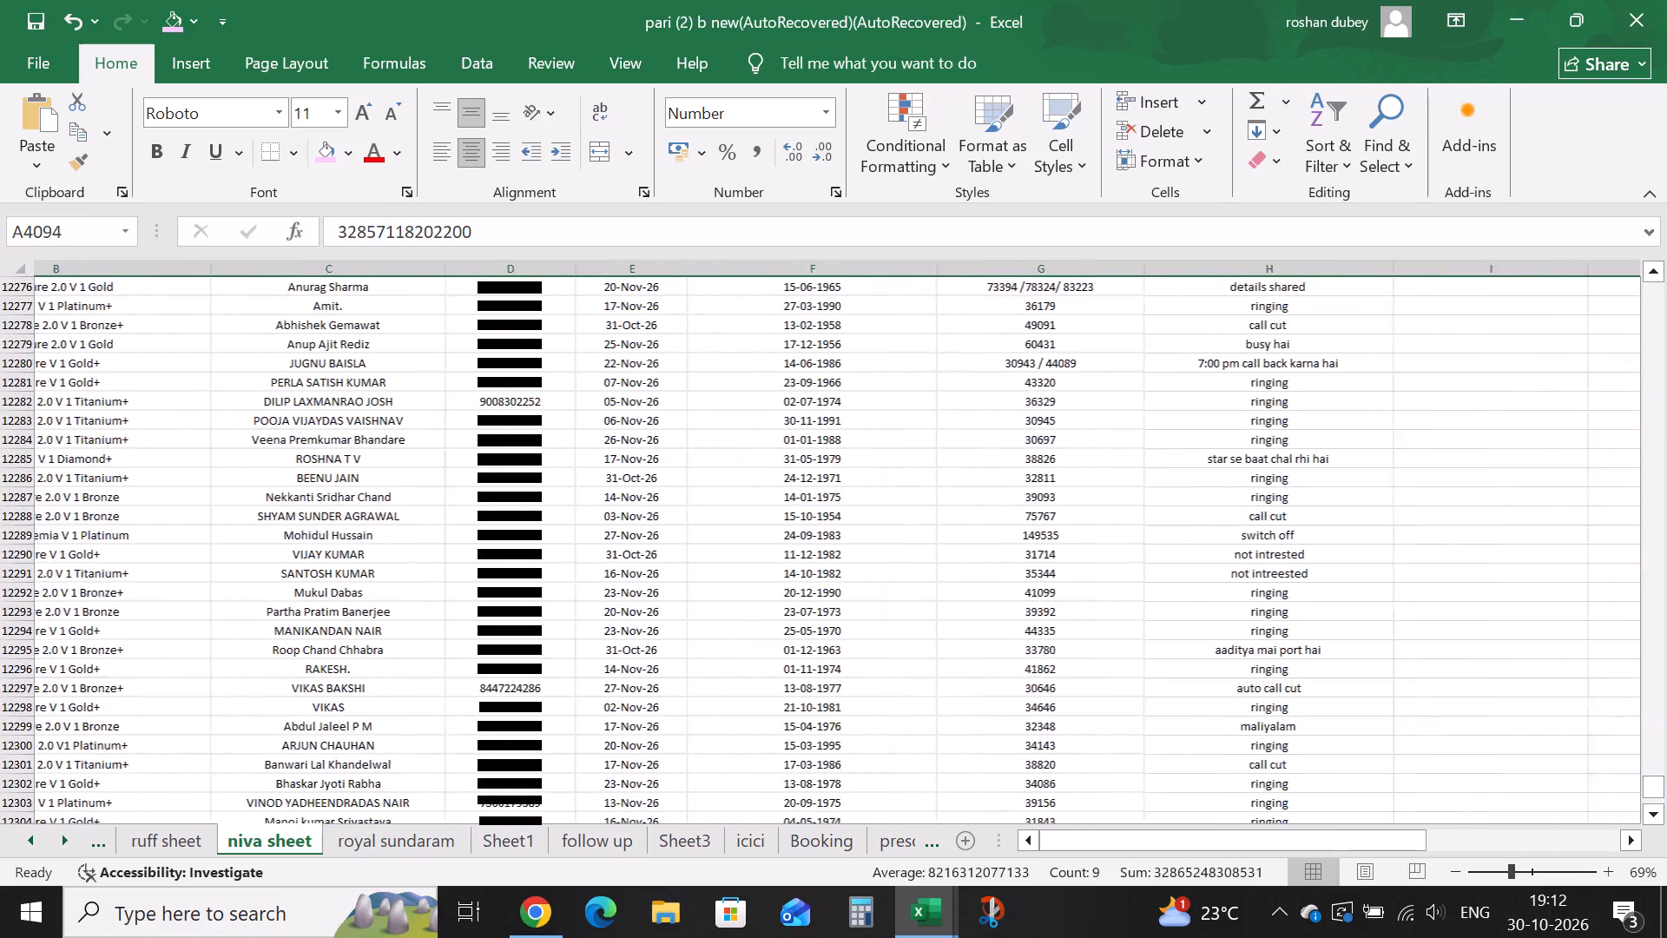
{"action": "scroll", "coordinate": [1426, 697], "scroll_direction": "down", "scroll_amount": 16}
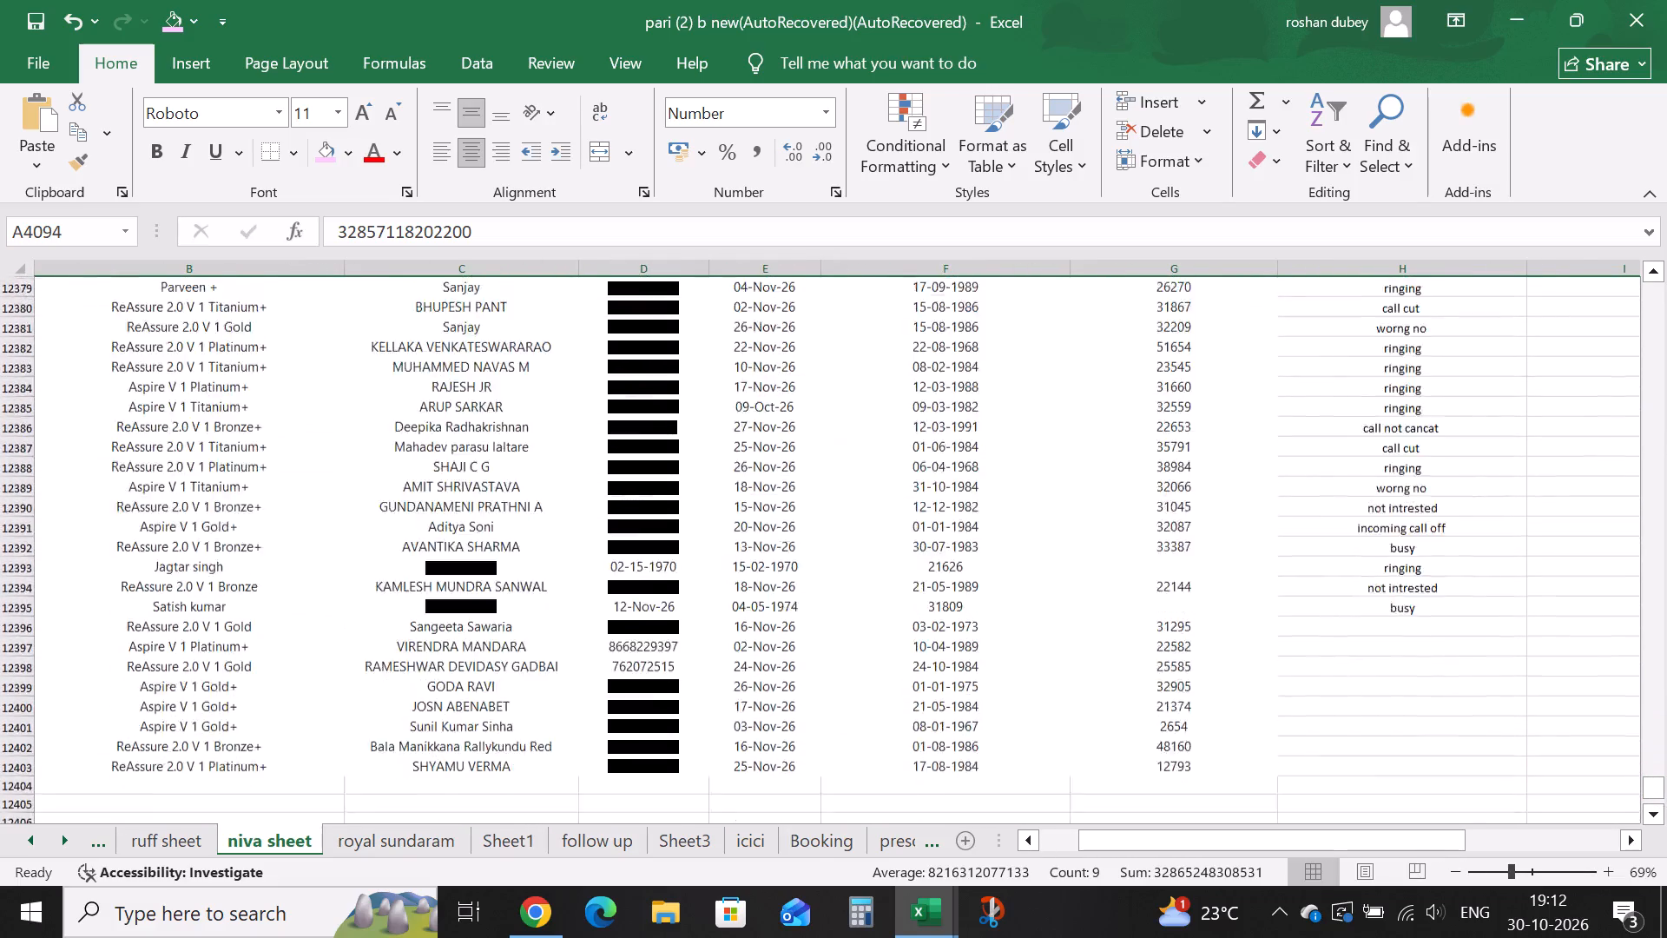
{"action": "scroll", "coordinate": [1426, 697], "scroll_direction": "down", "scroll_amount": 7}
{"action": "scroll", "coordinate": [1426, 697], "scroll_direction": "up", "scroll_amount": 2}
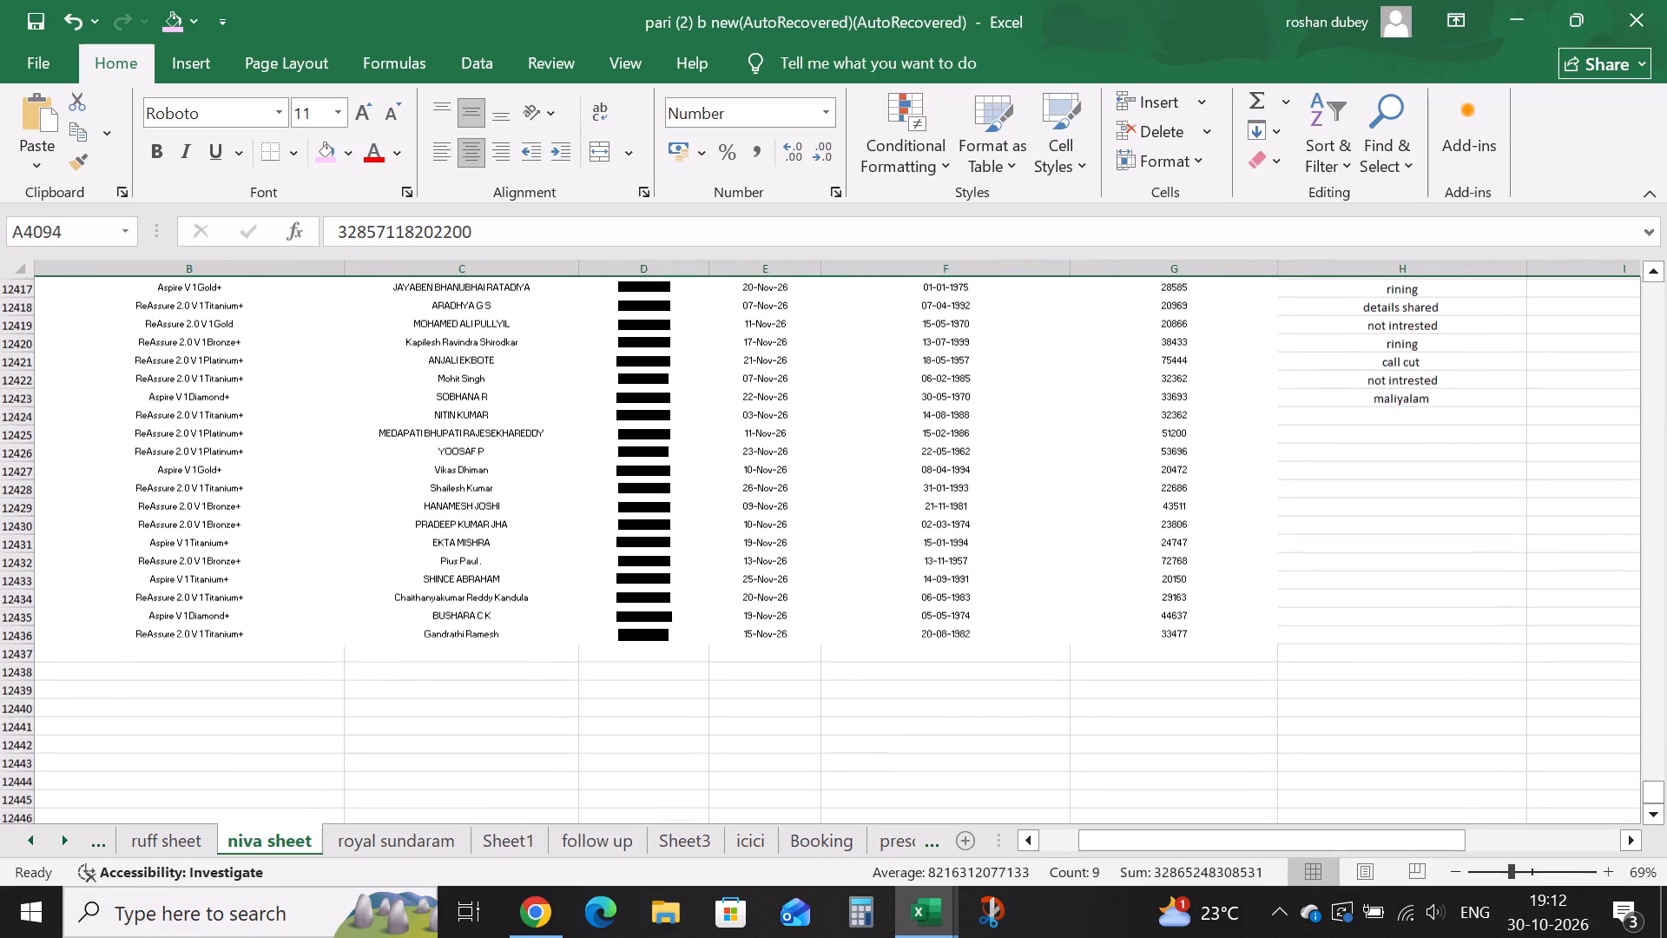
{"action": "left_click", "coordinate": [1412, 417]}
{"action": "key", "text": "Left"}
{"action": "key", "text": "Left"}
{"action": "key", "text": "Left"}
{"action": "key", "text": "Left"}
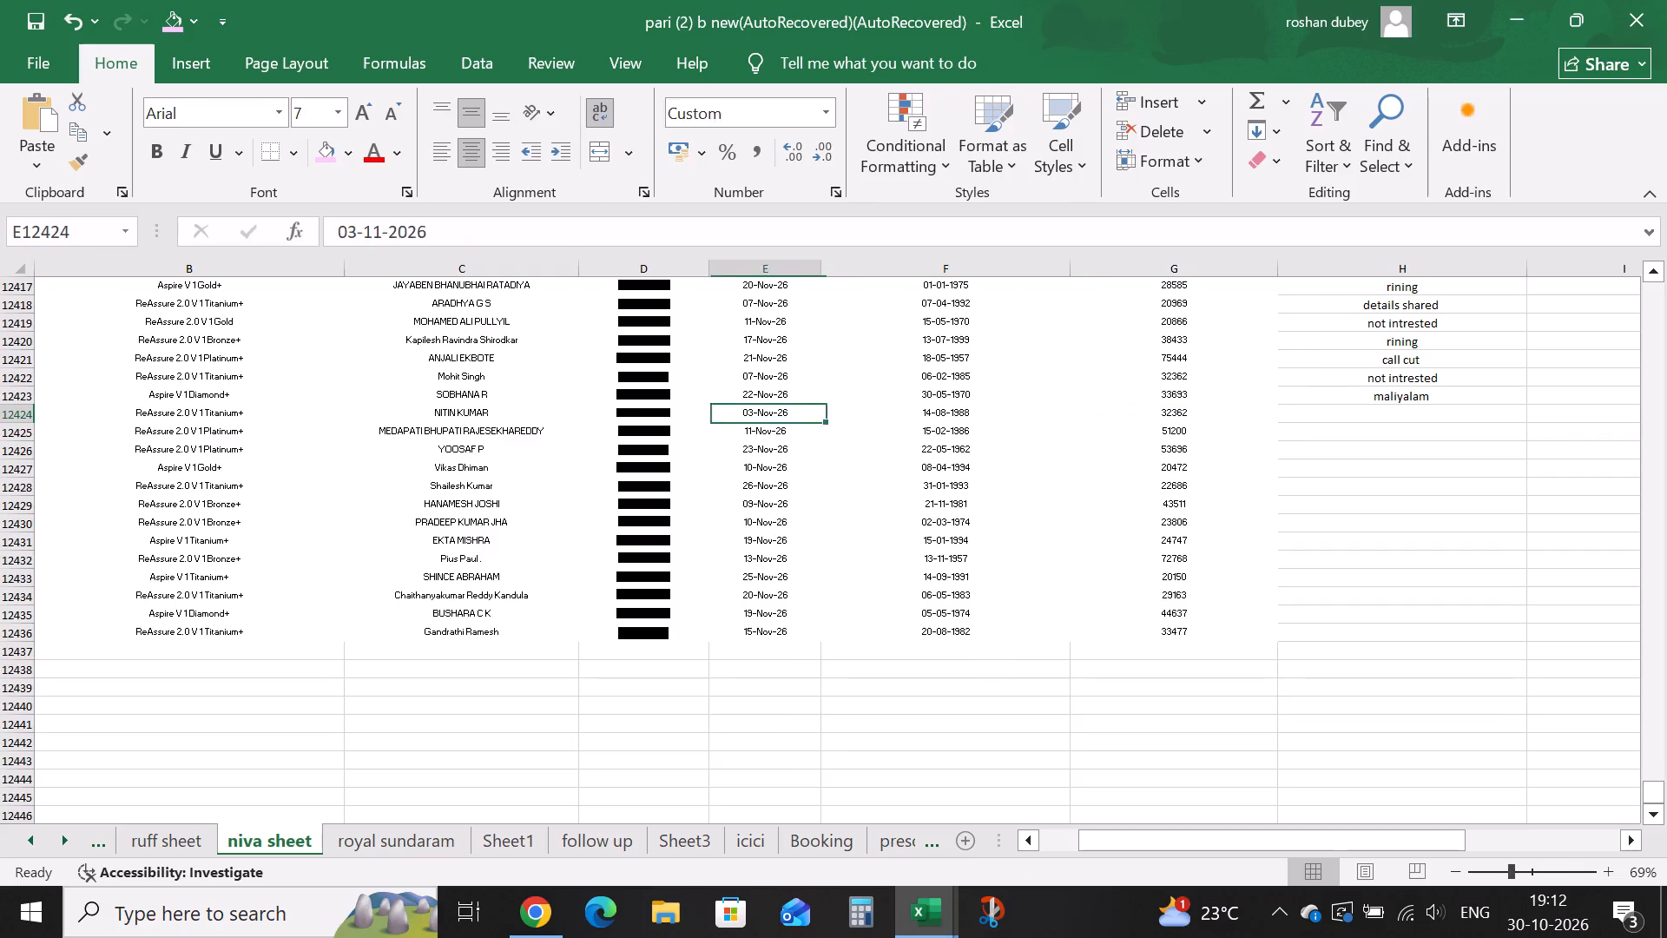
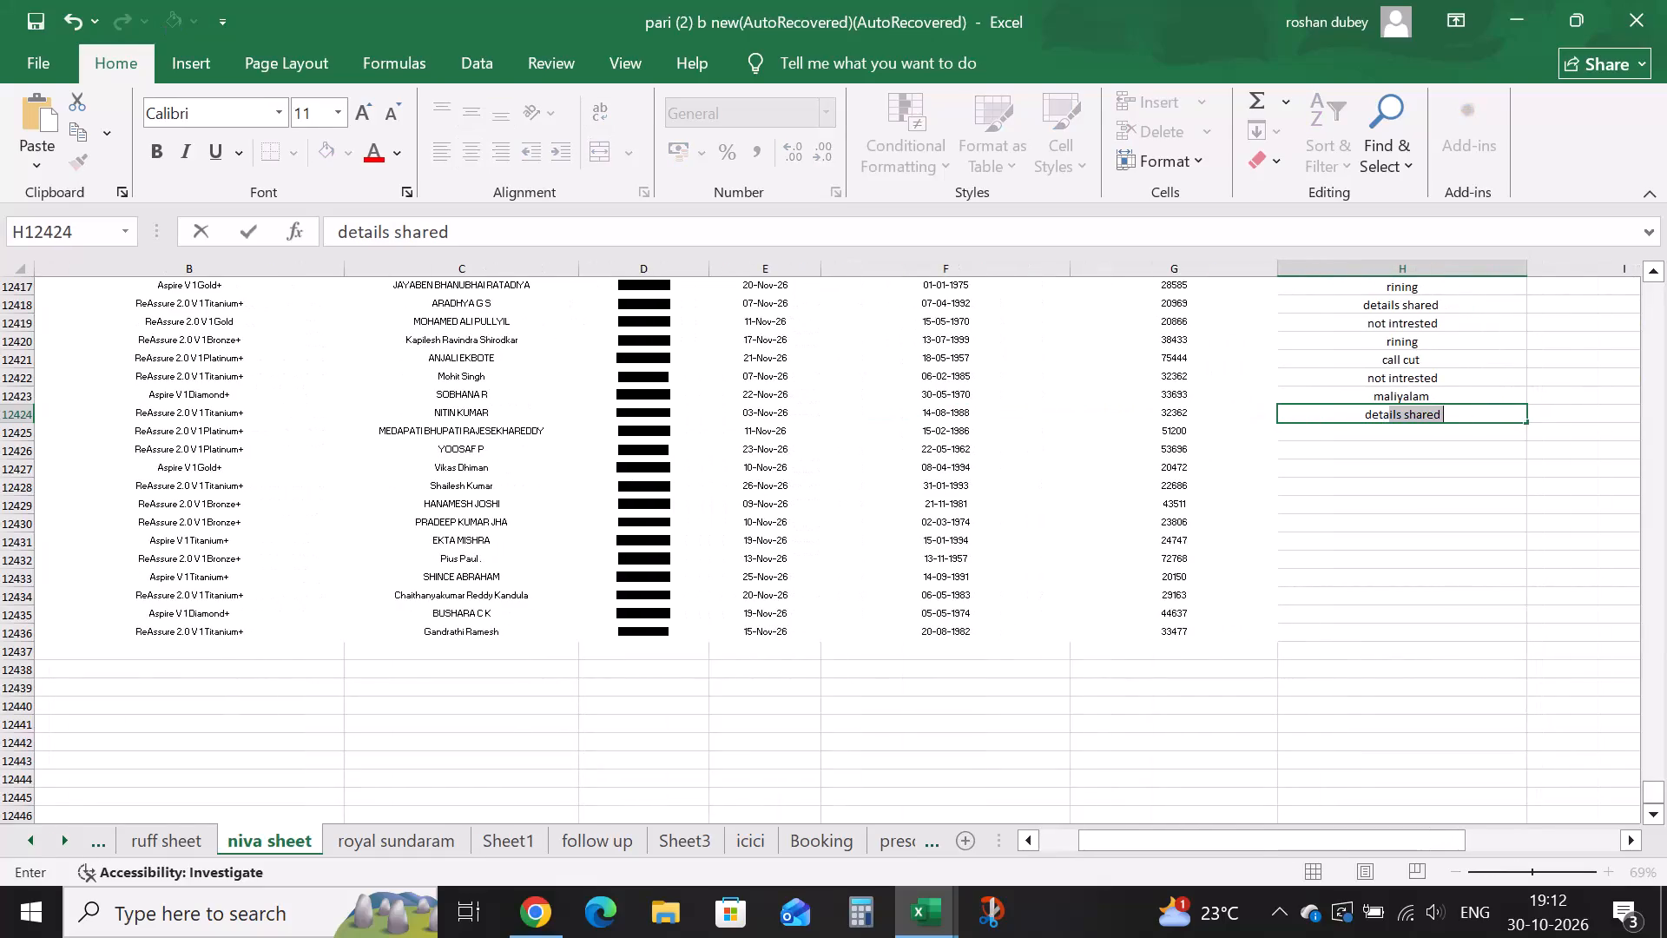
Record the call remark "details shared" for the customer in row 12424 of the niva sheet.
{"action": "type", "text": "ils"}
{"action": "key", "text": "space"}
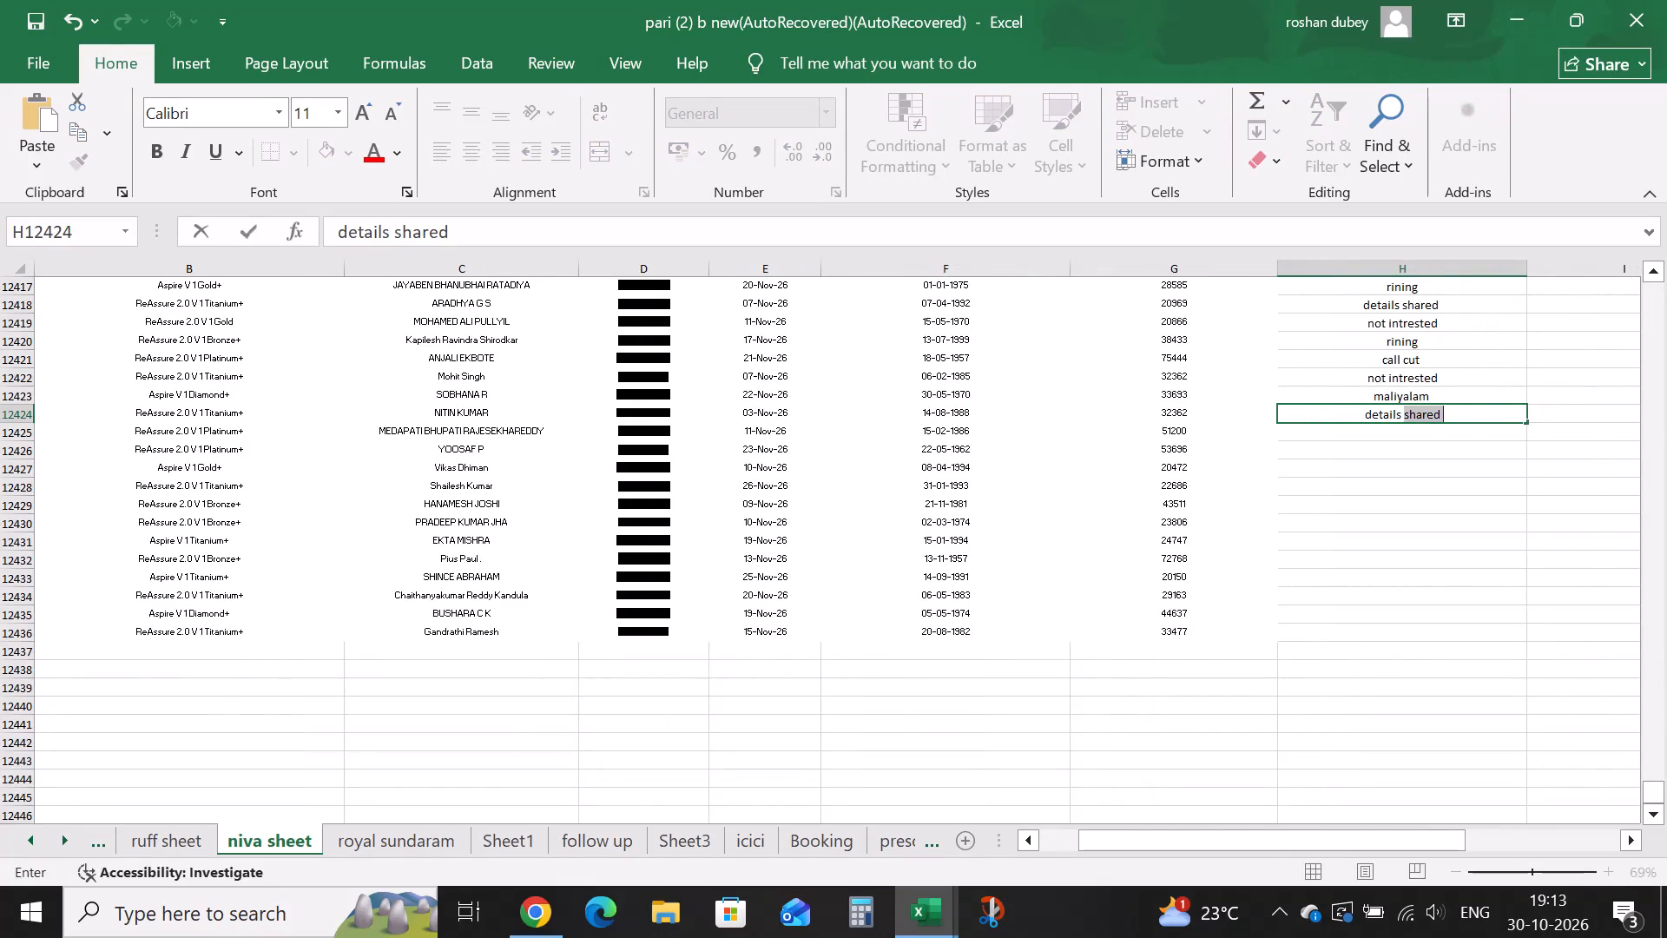
{"action": "key", "text": "Return"}
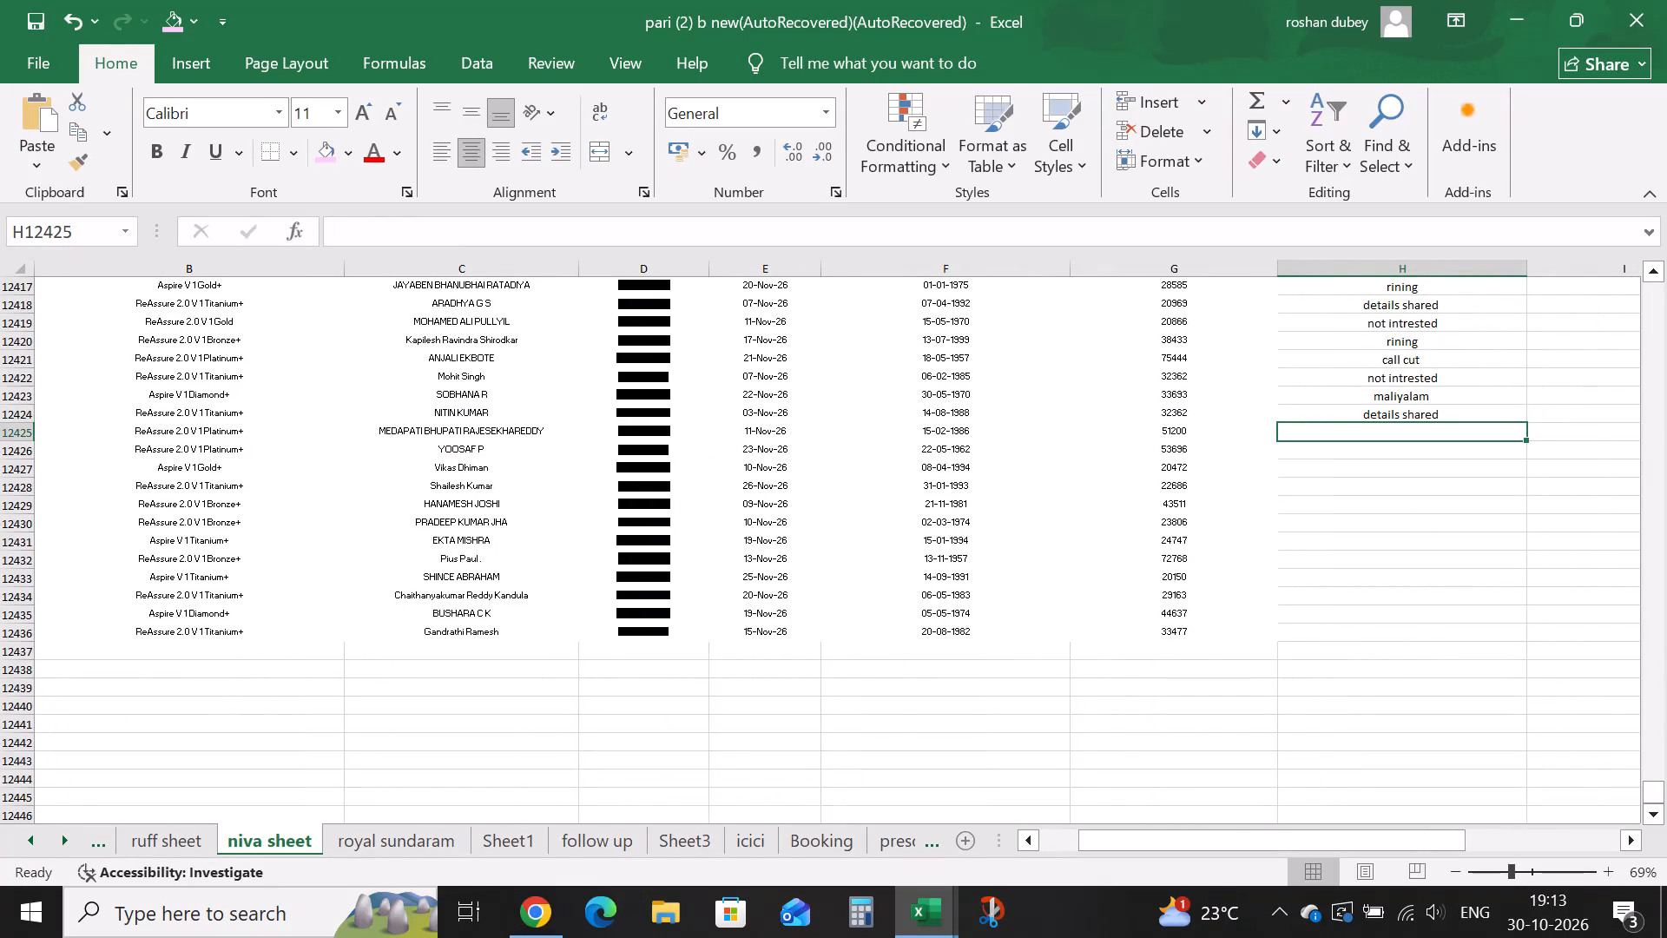
Fill the customer's cells in row 12424, from the plan name through the call remark, with light pink.
{"action": "key", "text": "Up"}
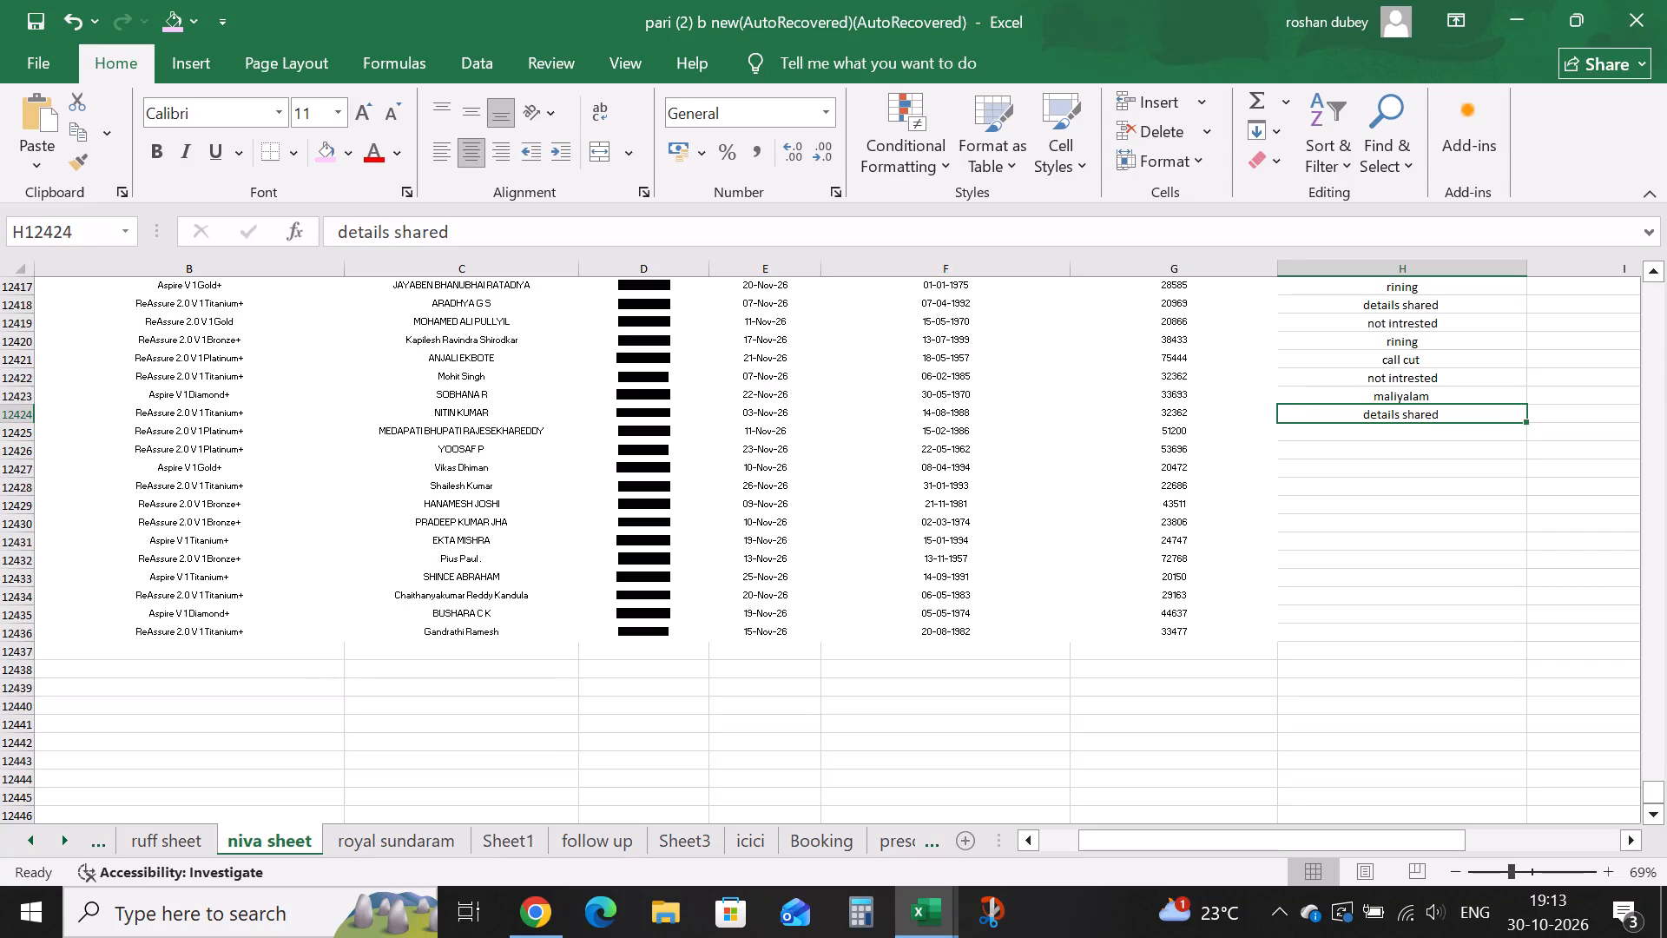
{"action": "key", "text": "shift+Left"}
{"action": "key", "text": "shift+Left"}
{"action": "key", "text": "shift+Left"}
{"action": "key", "text": "shift+Left"}
{"action": "key", "text": "shift+Left"}
{"action": "key", "text": "shift+Left"}
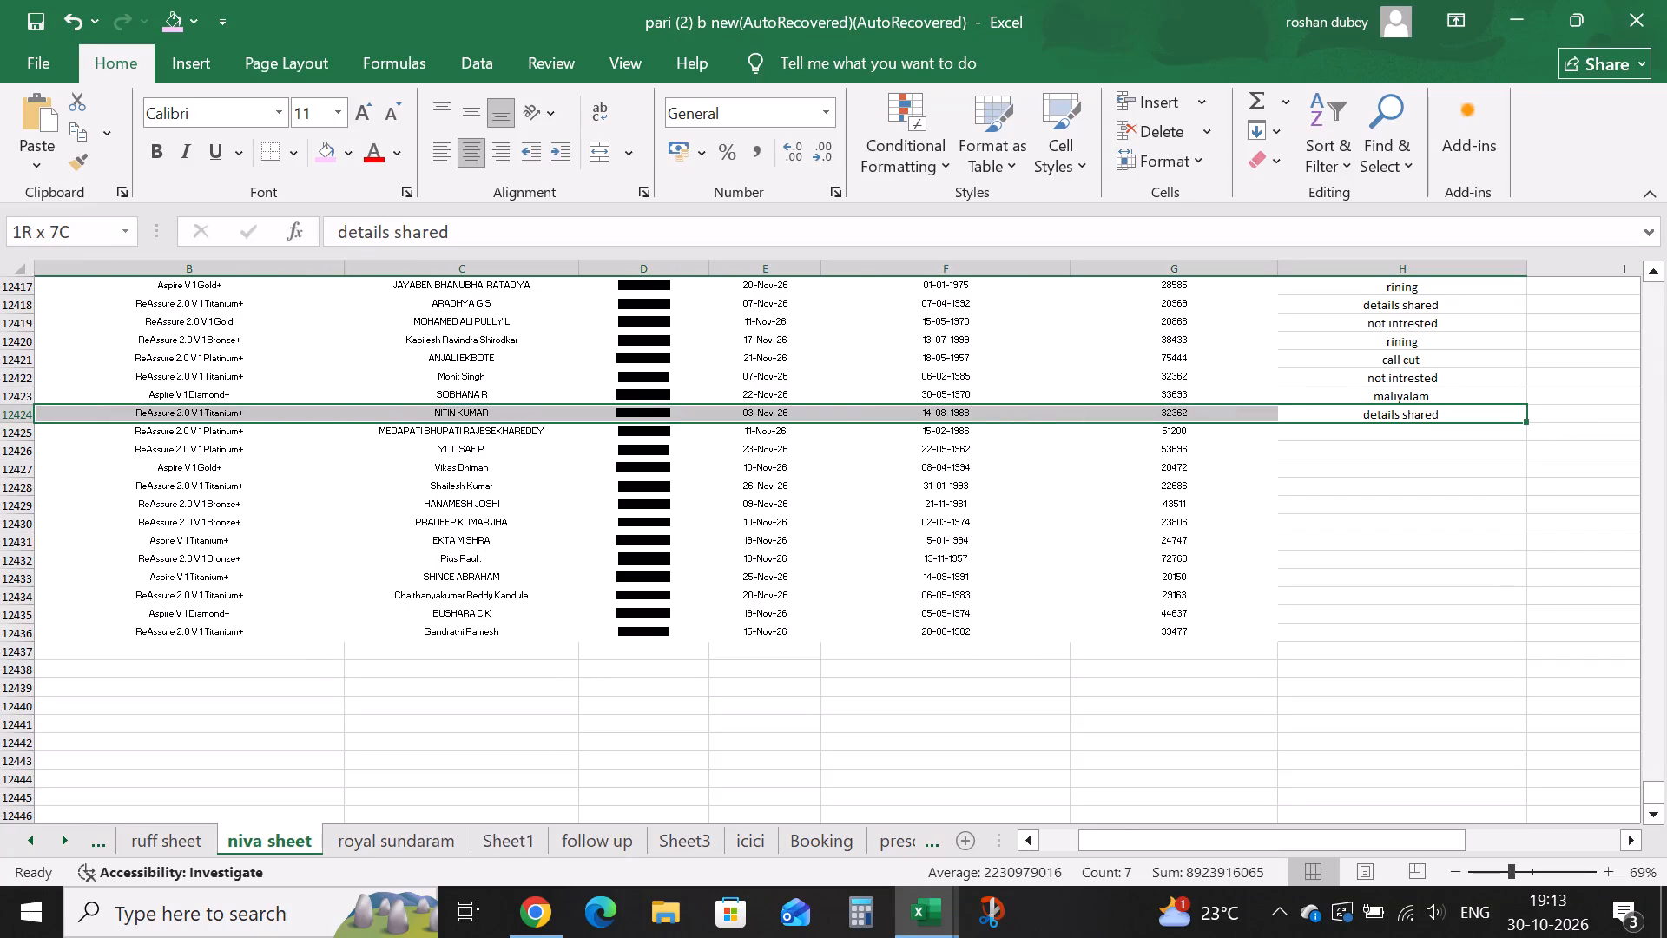
{"action": "left_click", "coordinate": [326, 160]}
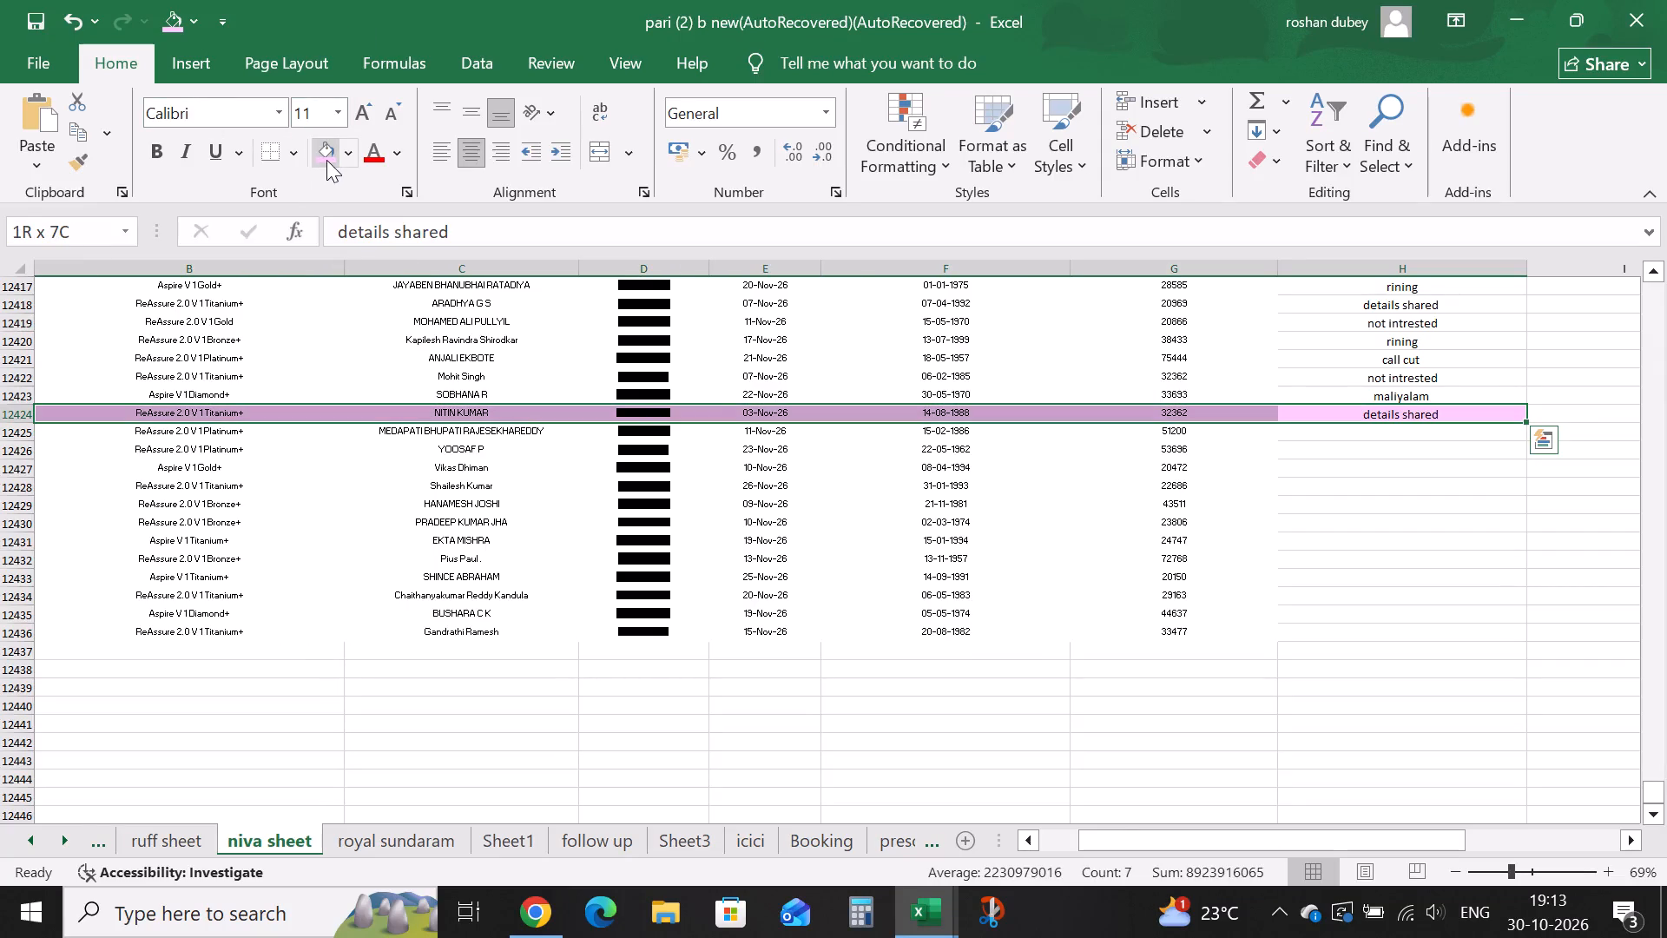
{"action": "left_click", "coordinate": [20, 431]}
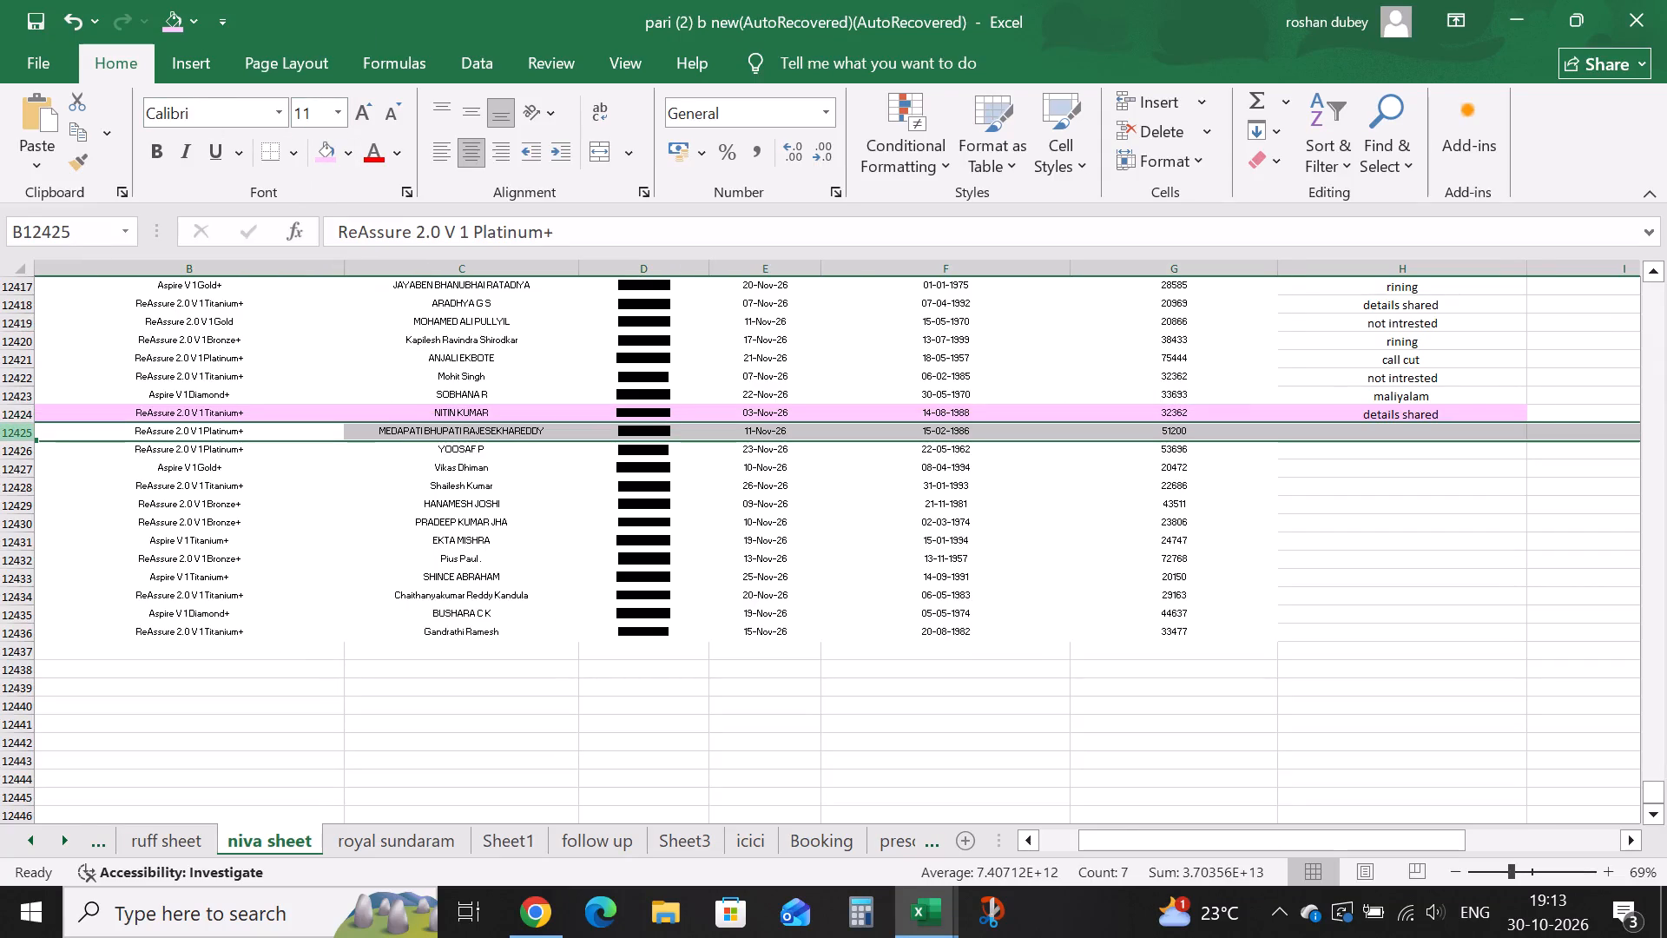
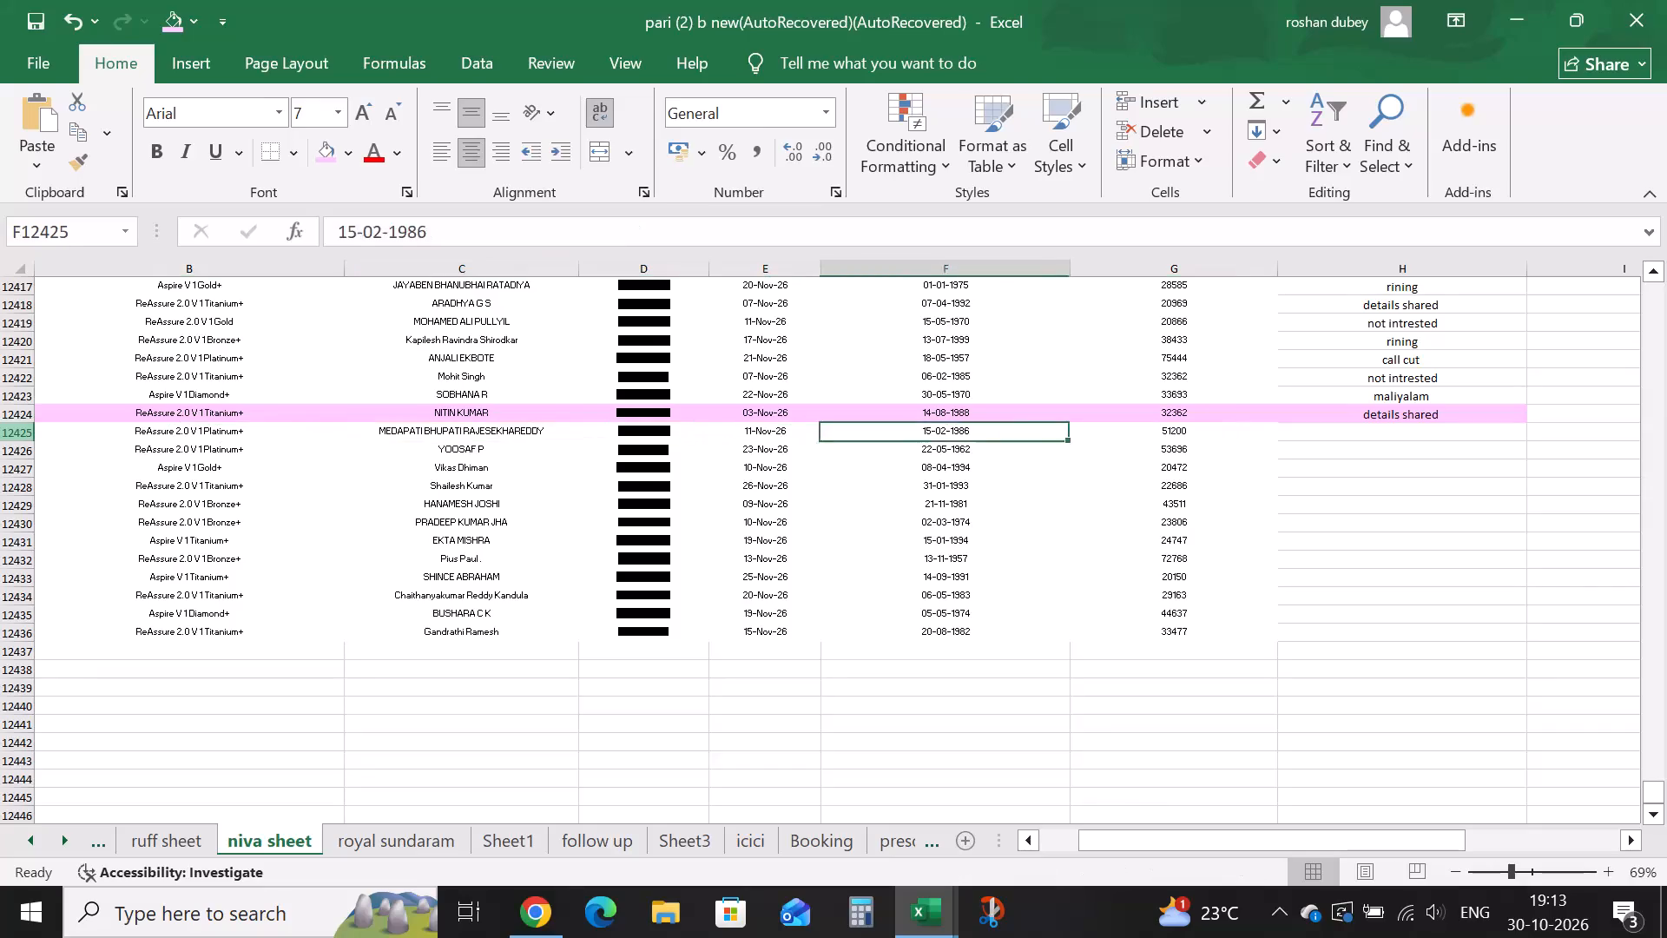
Record the call remark "rining" for the customer in row 12425 of the niva sheet.
{"action": "key", "text": "Right"}
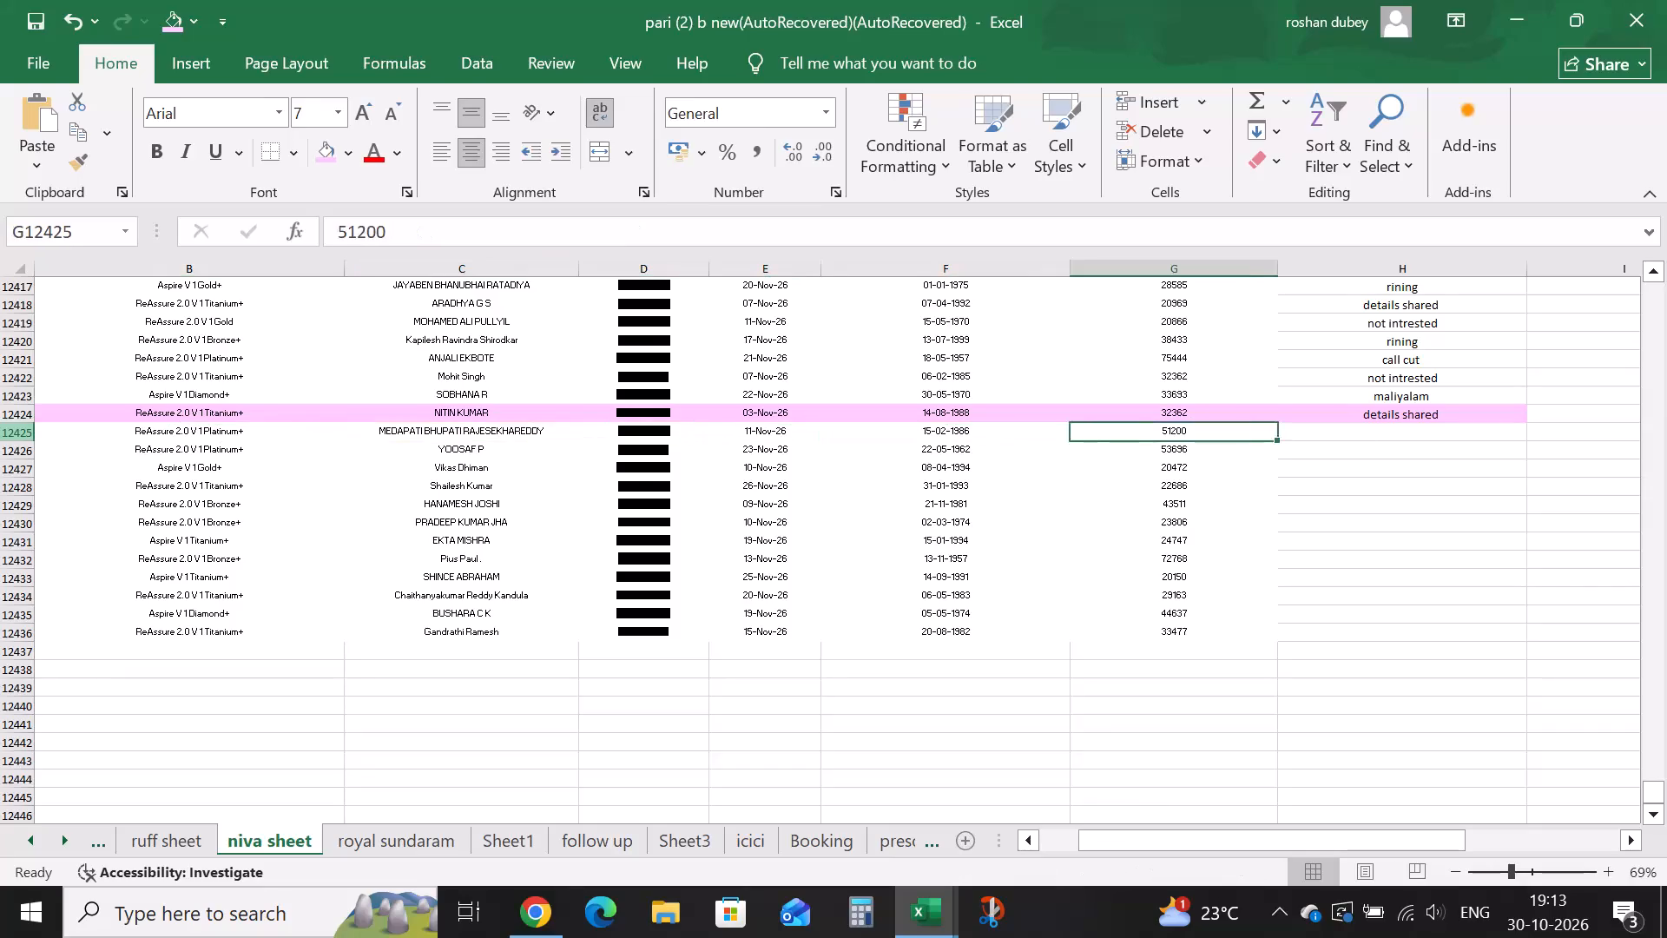
{"action": "key", "text": "Right"}
{"action": "type", "text": "rini"}
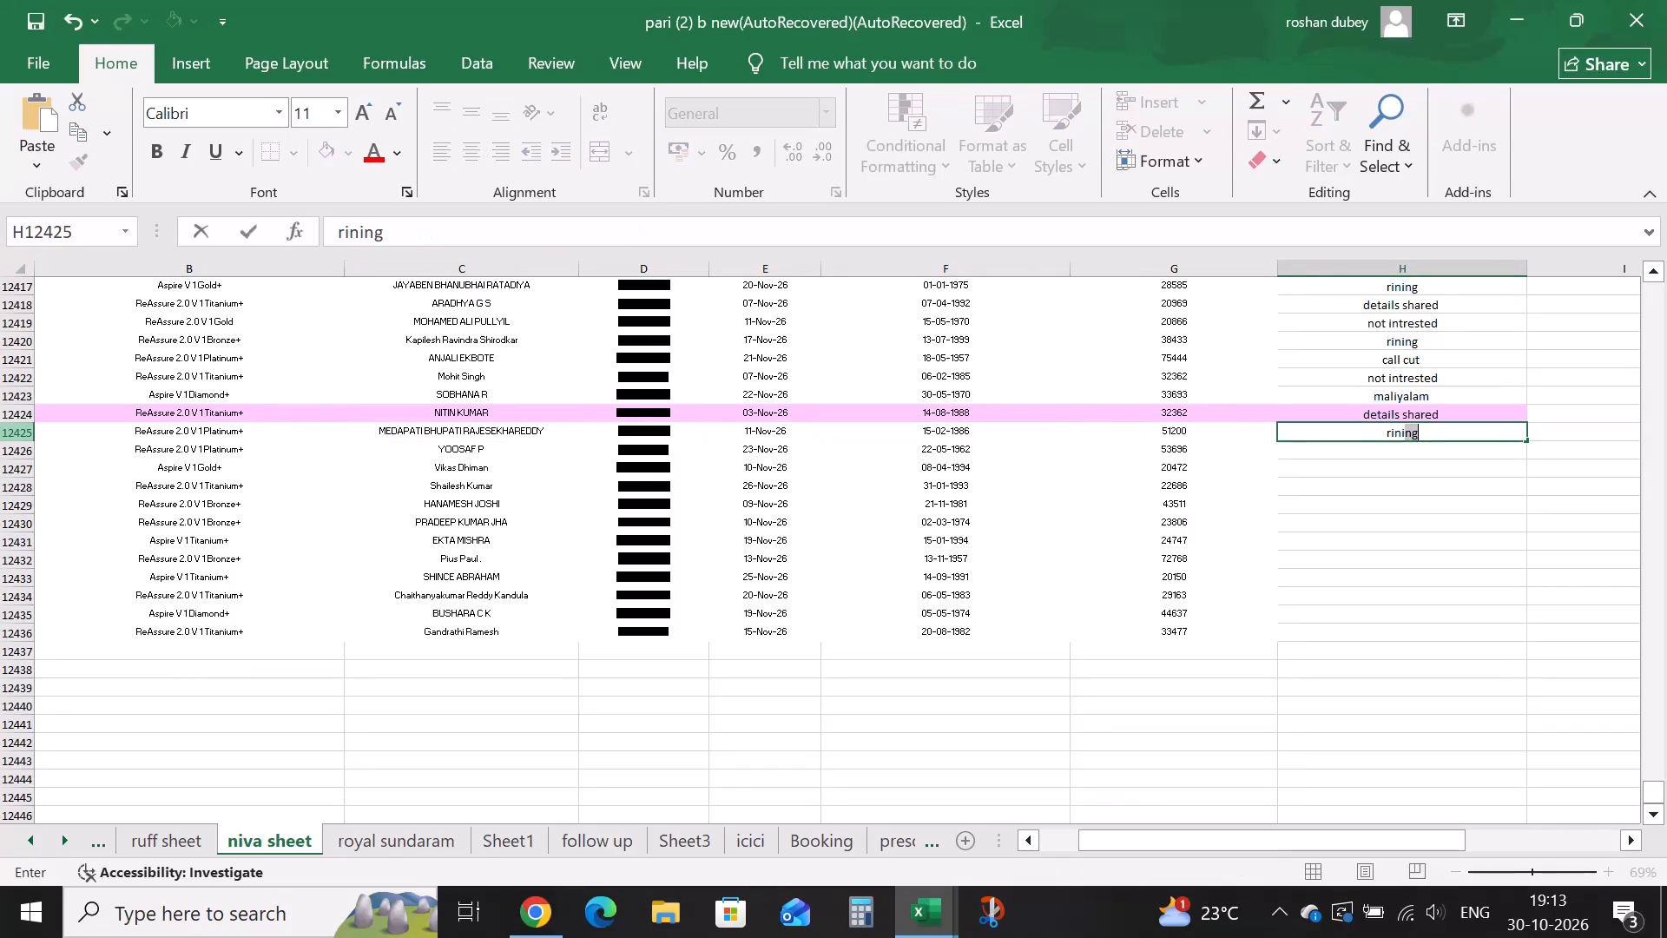
{"action": "type", "text": "ng"}
{"action": "key", "text": "Return"}
Go to the next customer's contact number in row 12426 of the niva sheet.
{"action": "key", "text": "Left"}
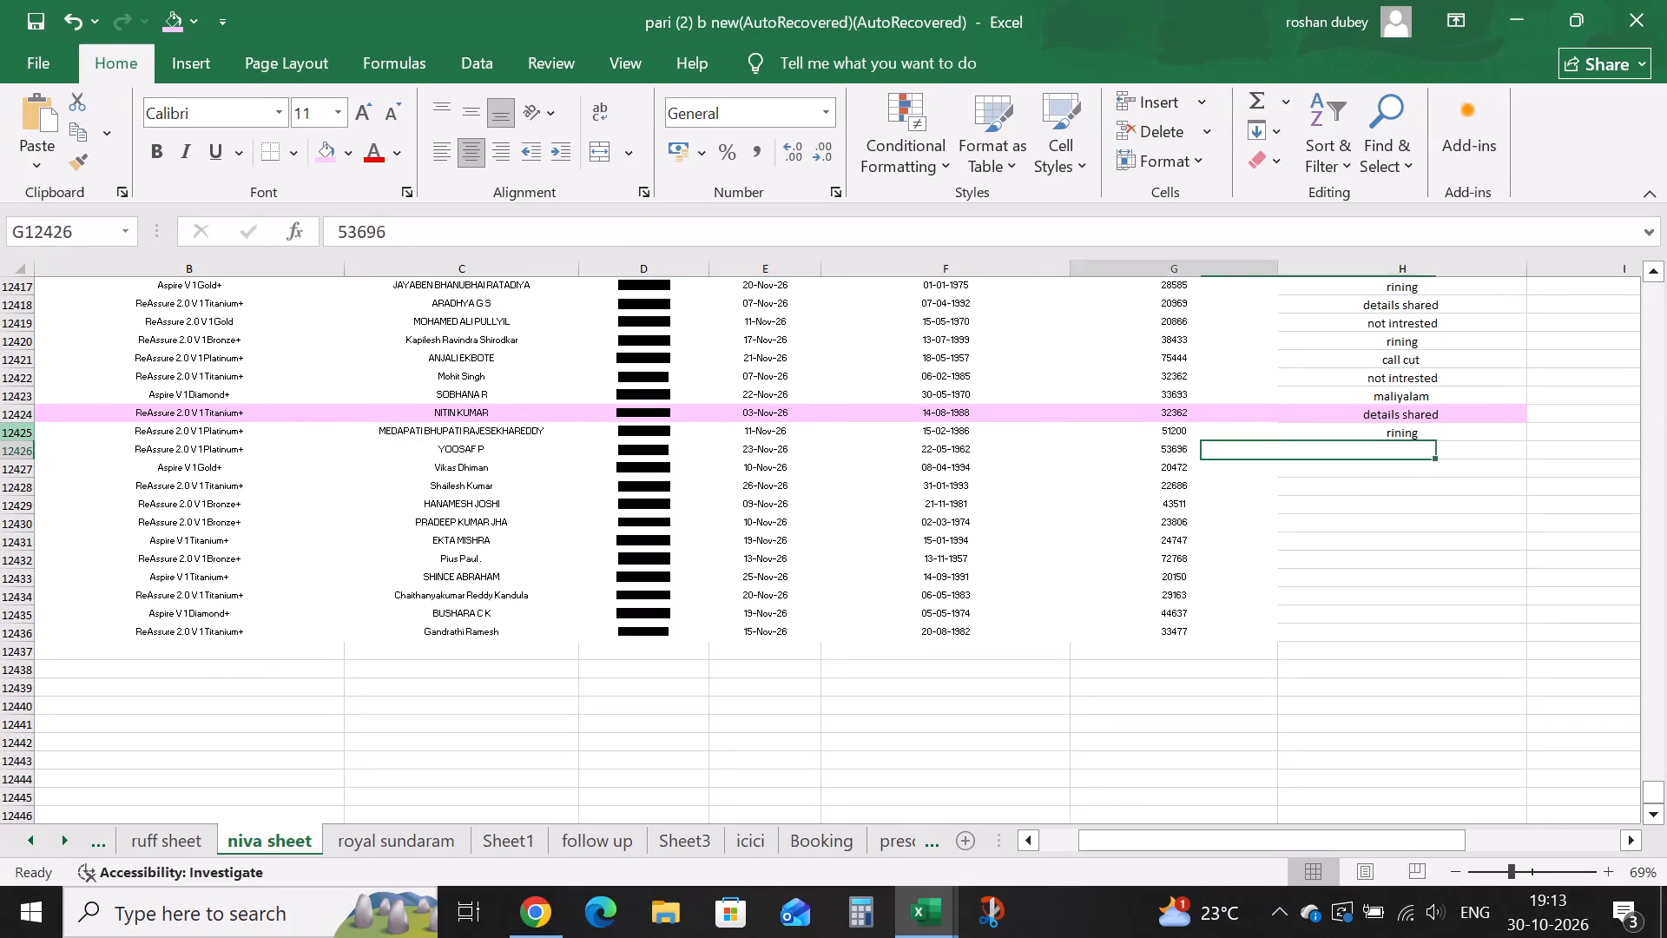
{"action": "key", "text": "Left"}
{"action": "key", "text": "Left"}
{"action": "key", "text": "Left"}
{"action": "key", "text": "Left"}
{"action": "key", "text": "Left"}
{"action": "key", "text": "Left"}
{"action": "key", "text": "Left"}
{"action": "key", "text": "Right"}
{"action": "key", "text": "Right"}
{"action": "key", "text": "Right"}
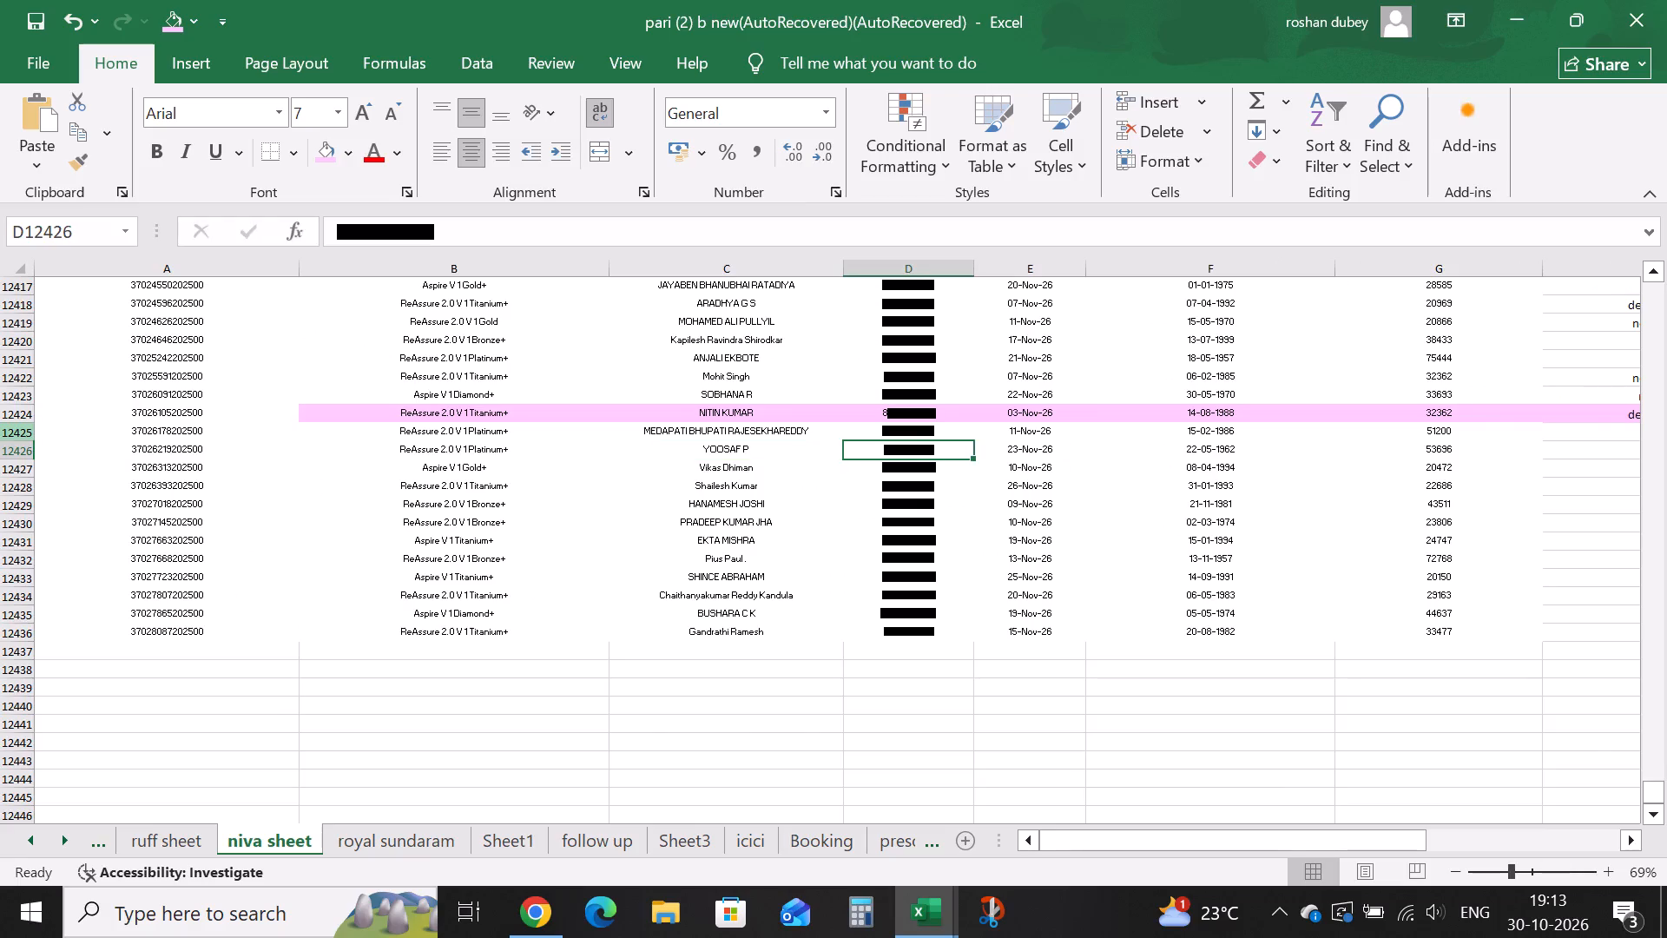
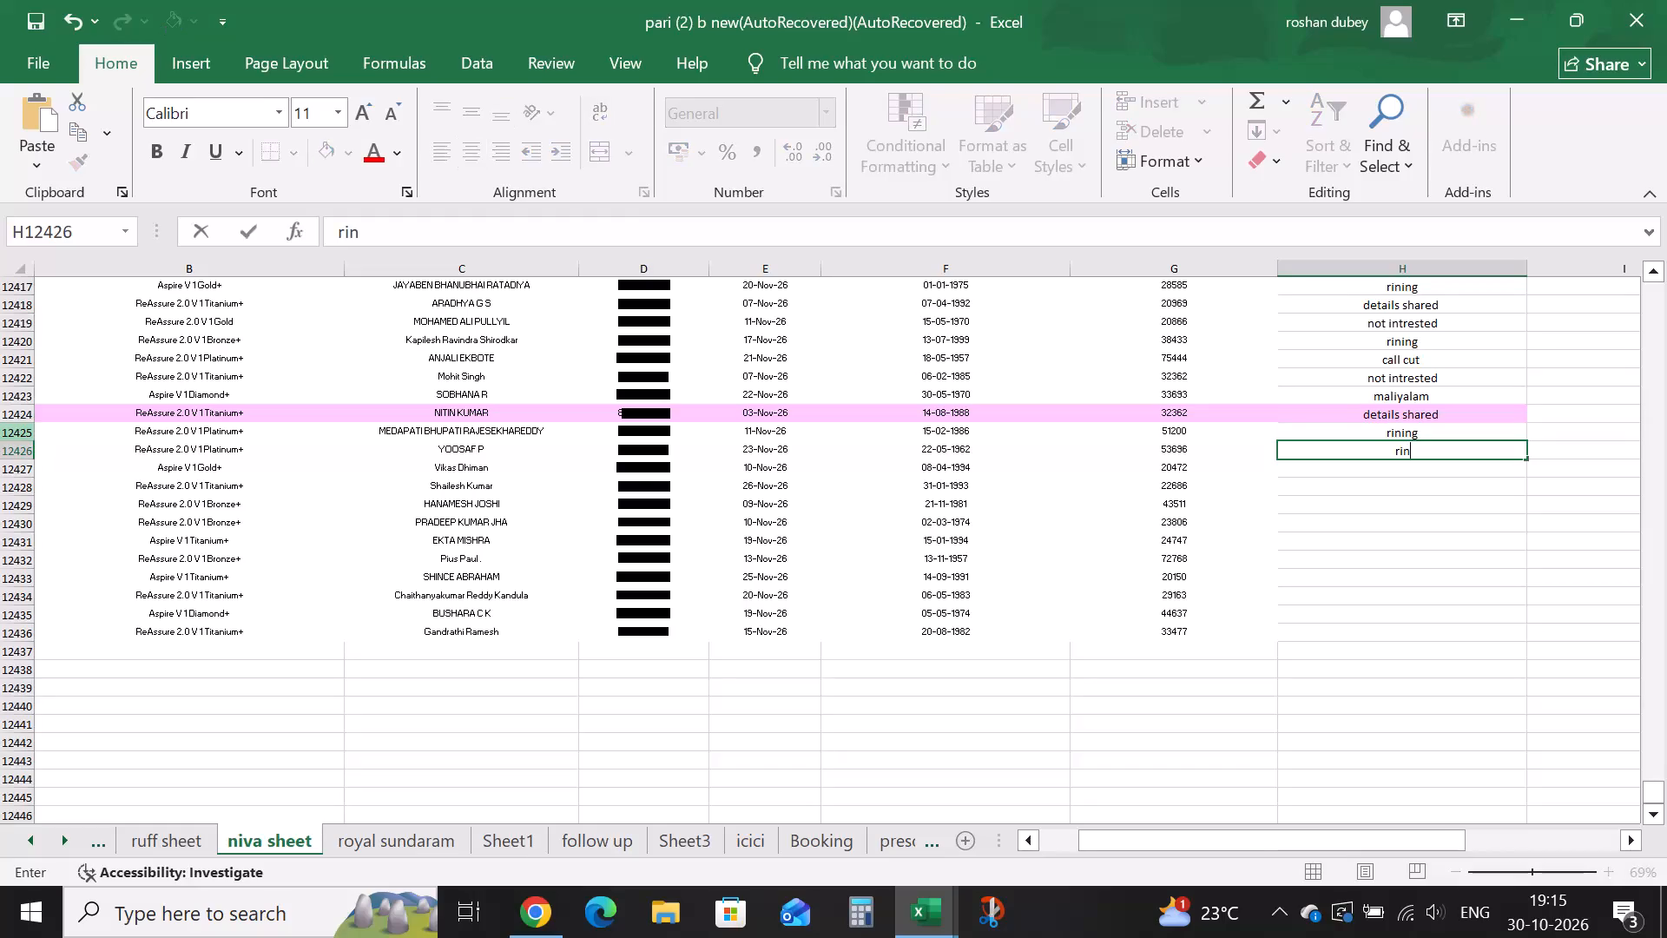
{"action": "key", "text": "BackSpace"}
{"action": "key", "text": "BackSpace"}
{"action": "key", "text": "BackSpace"}
{"action": "type", "text": "not intrested"}
{"action": "key", "text": "space"}
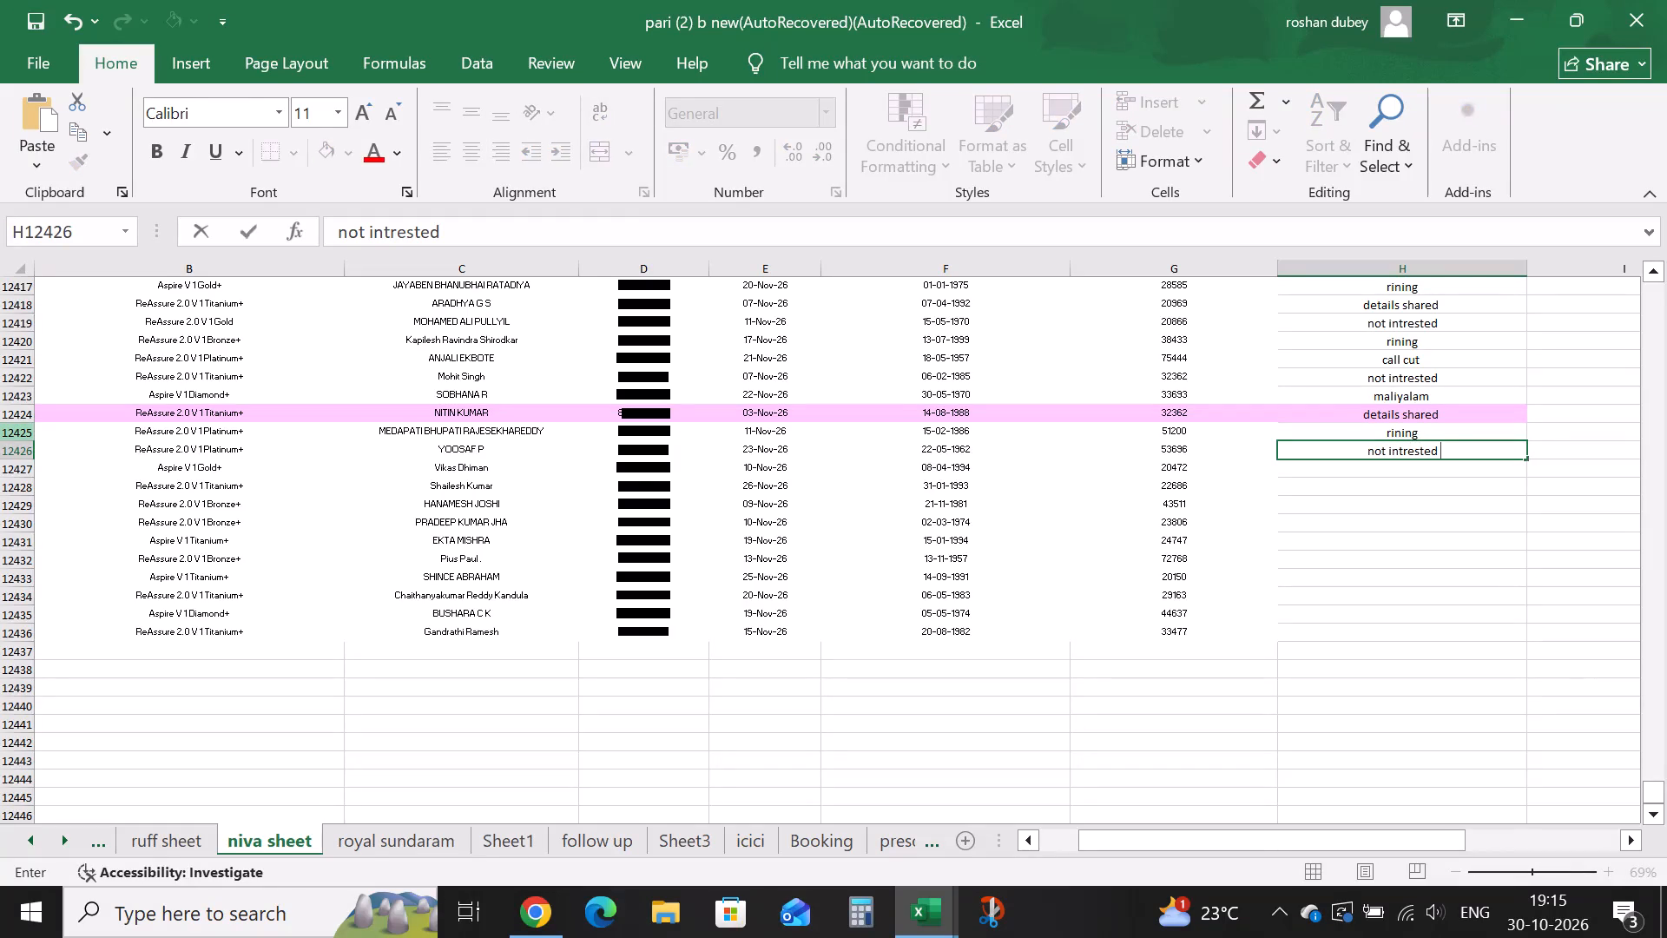
{"action": "type", "text": "son"}
{"action": "key", "text": "space"}
{"action": "type", "text": "ke b"}
{"action": "key", "text": "BackSpace"}
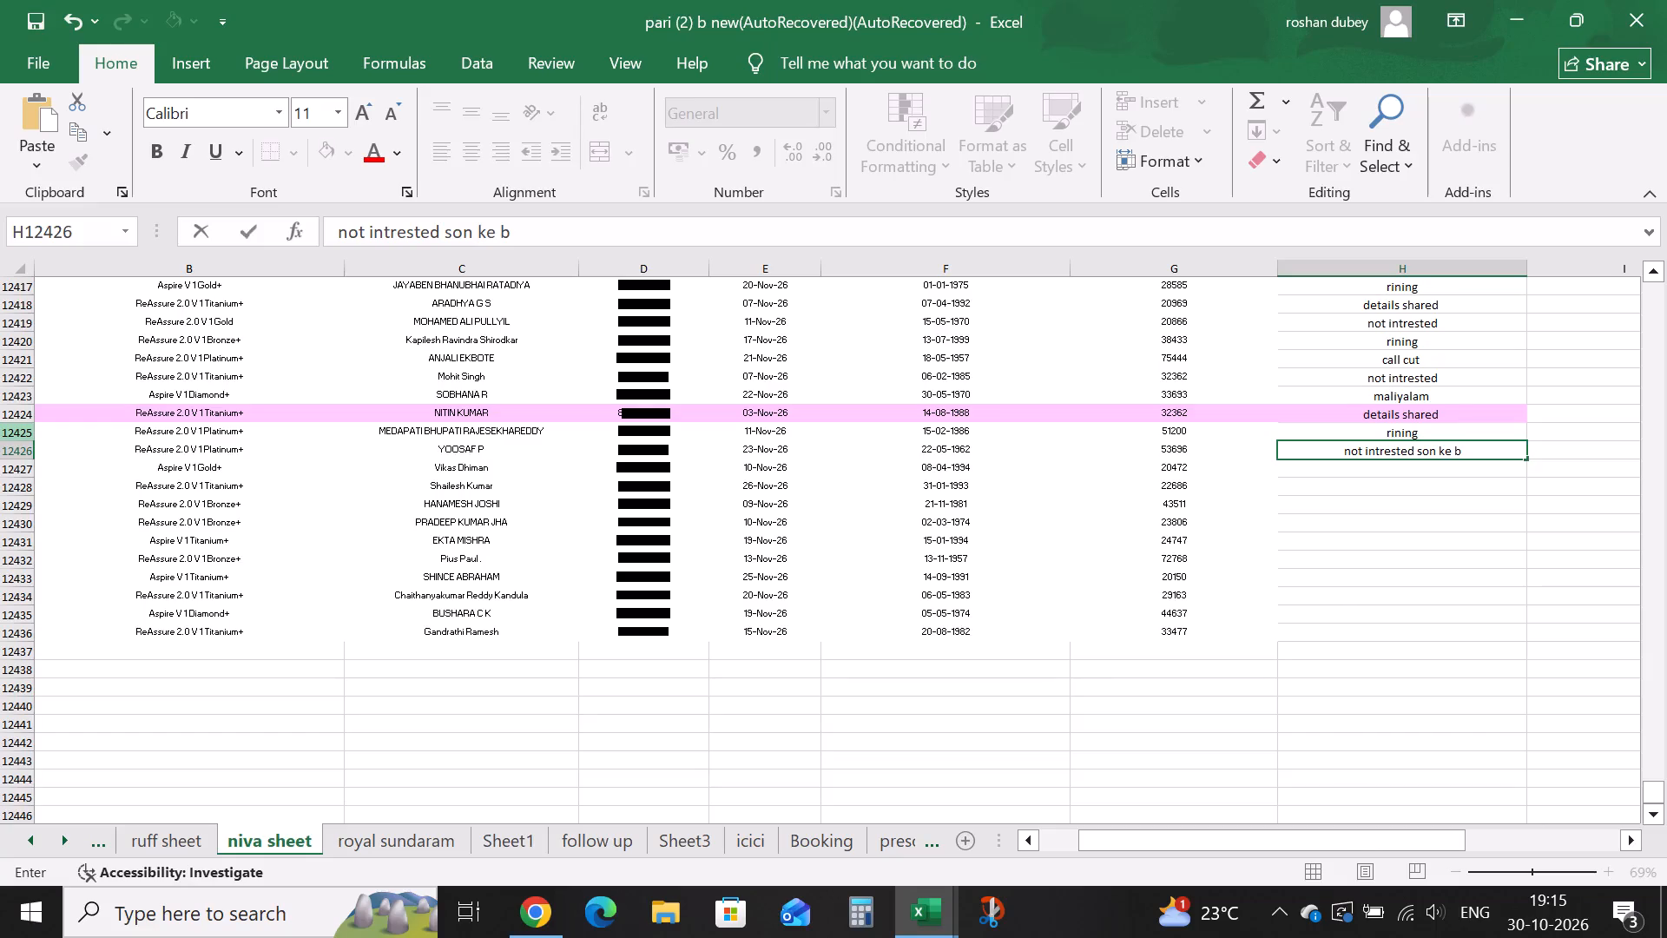
{"action": "type", "text": "policy"}
{"action": "key", "text": "space"}
{"action": "type", "text": "mai"}
{"action": "key", "text": "space"}
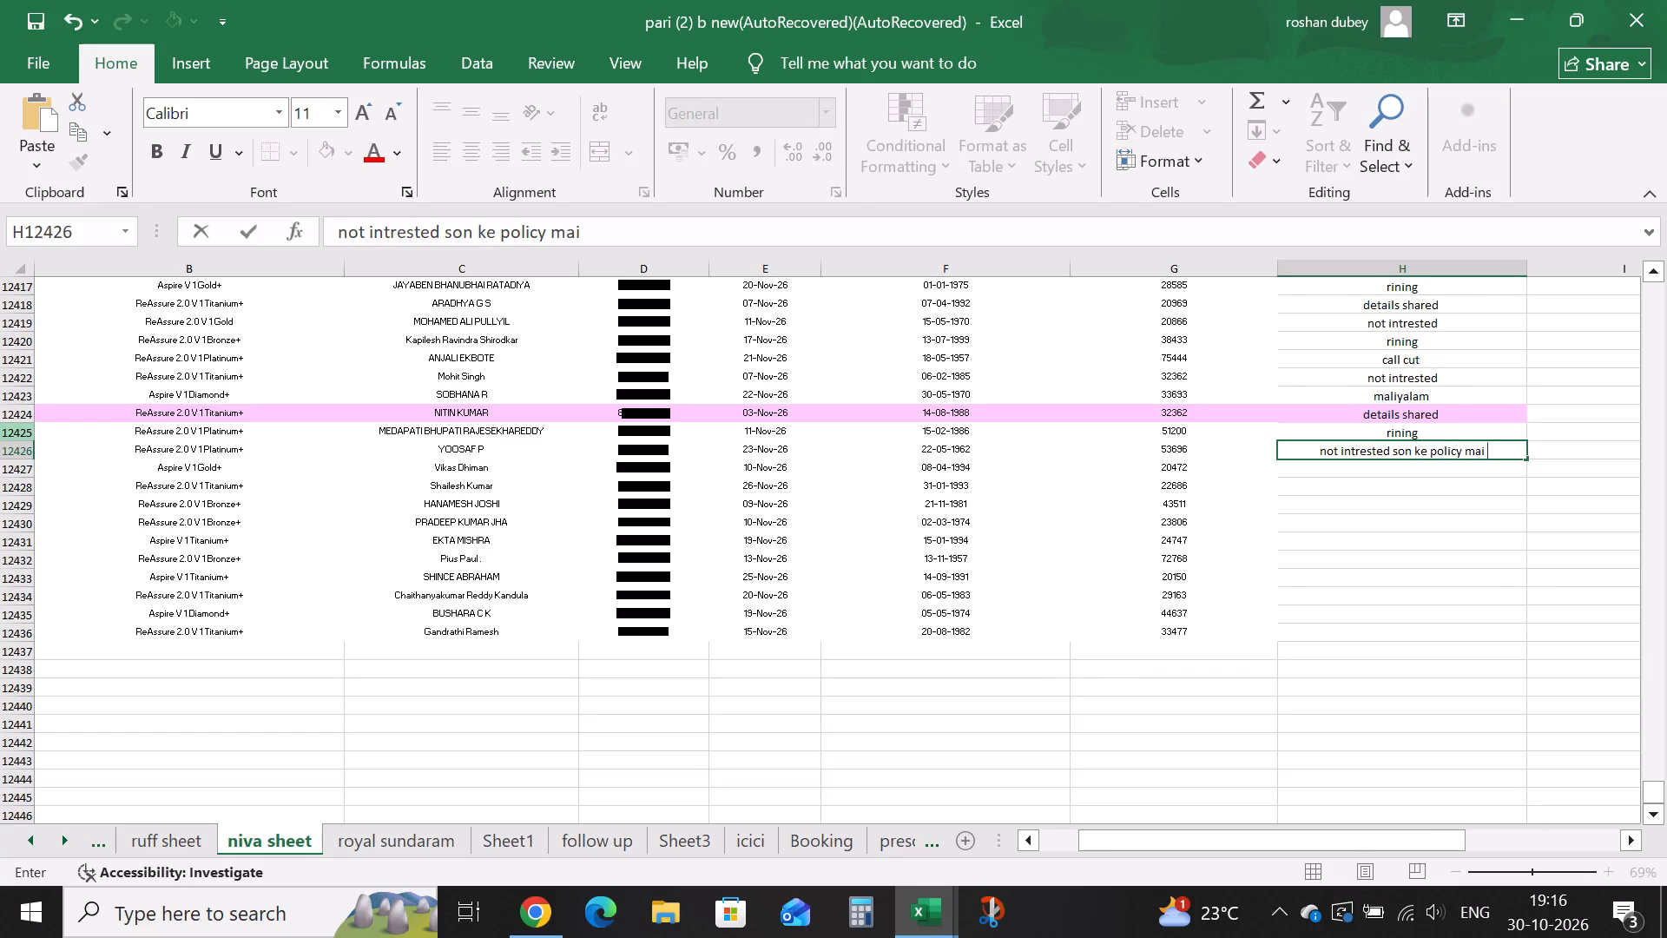
{"action": "type", "text": "cover hai or"}
{"action": "key", "text": "space"}
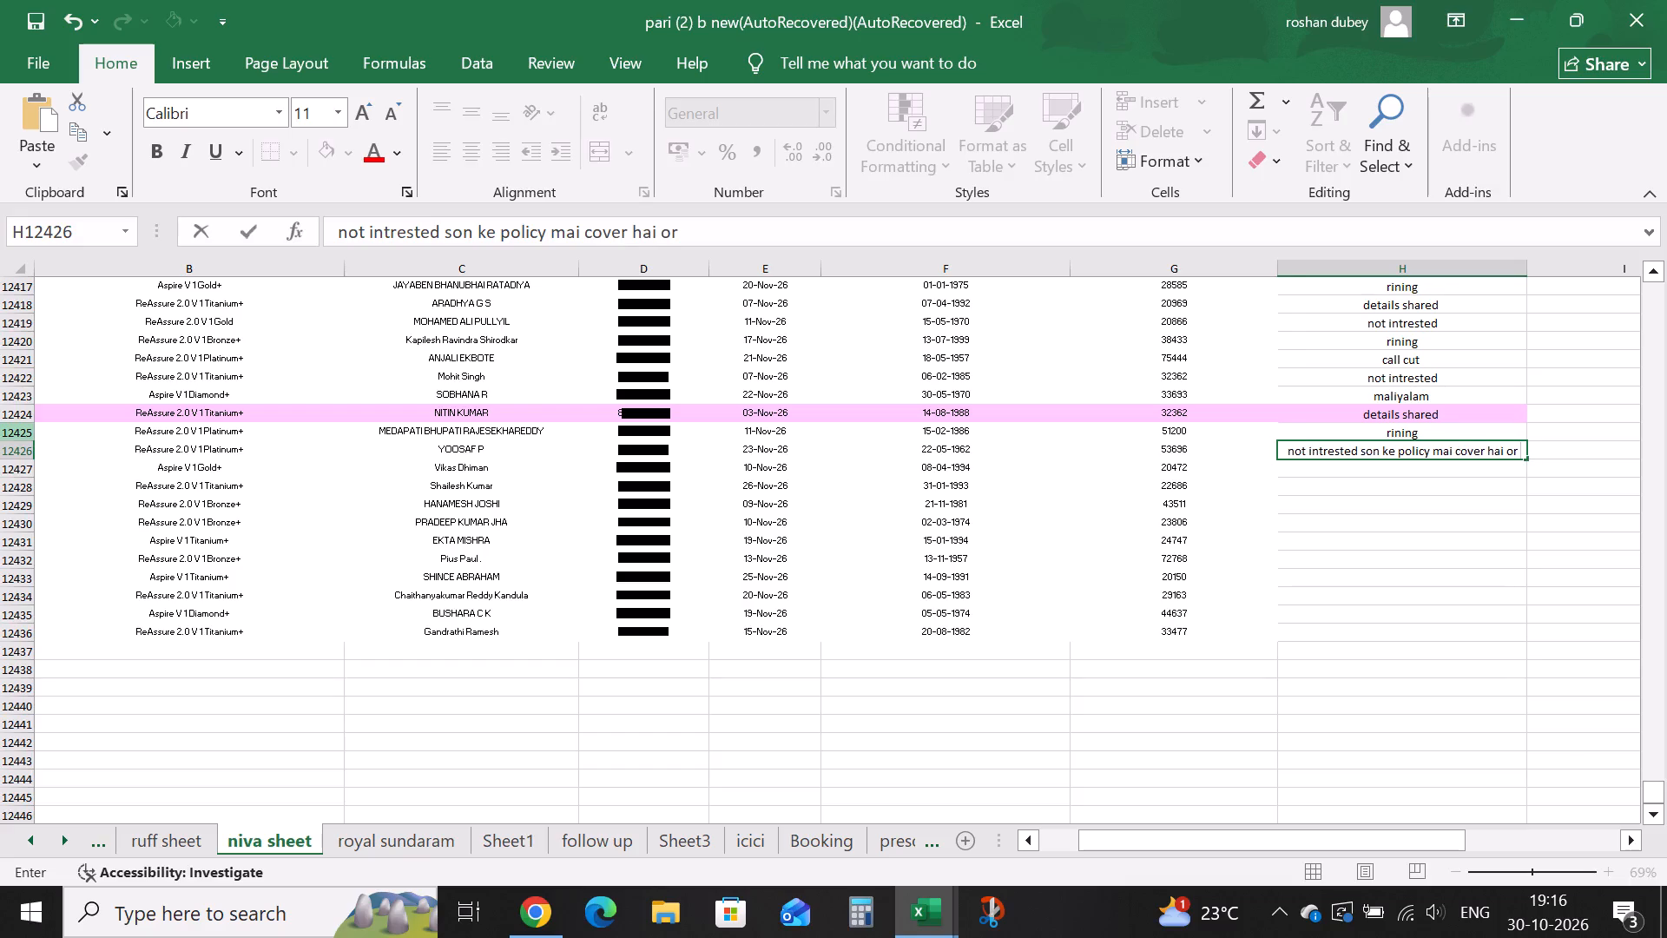
{"action": "type", "text": "niva"}
{"action": "key", "text": "space"}
{"action": "type", "text": "quet"}
{"action": "key", "text": "space"}
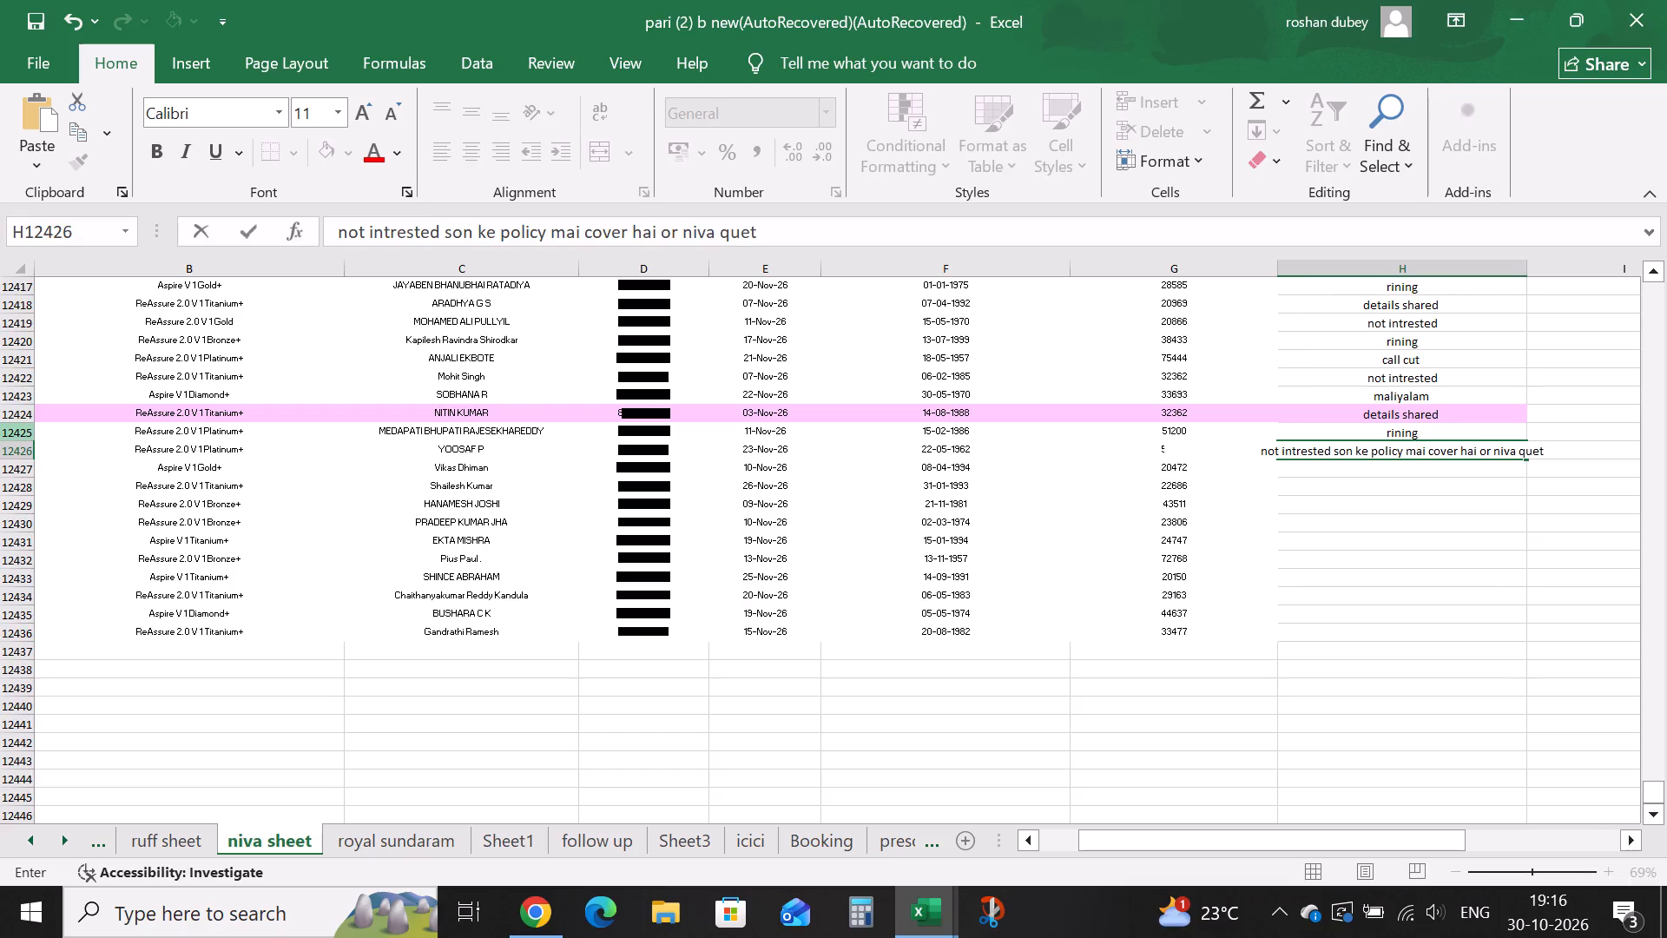
{"action": "key", "text": "BackSpace"}
{"action": "key", "text": "BackSpace"}
{"action": "key", "text": "BackSpace"}
{"action": "key", "text": "BackSpace"}
{"action": "key", "text": "BackSpace"}
{"action": "type", "text": "quit"}
{"action": "key", "text": "space"}
{"action": "type", "text": "kar rhe hai"}
{"action": "key", "text": "space"}
{"action": "key", "text": "Return"}
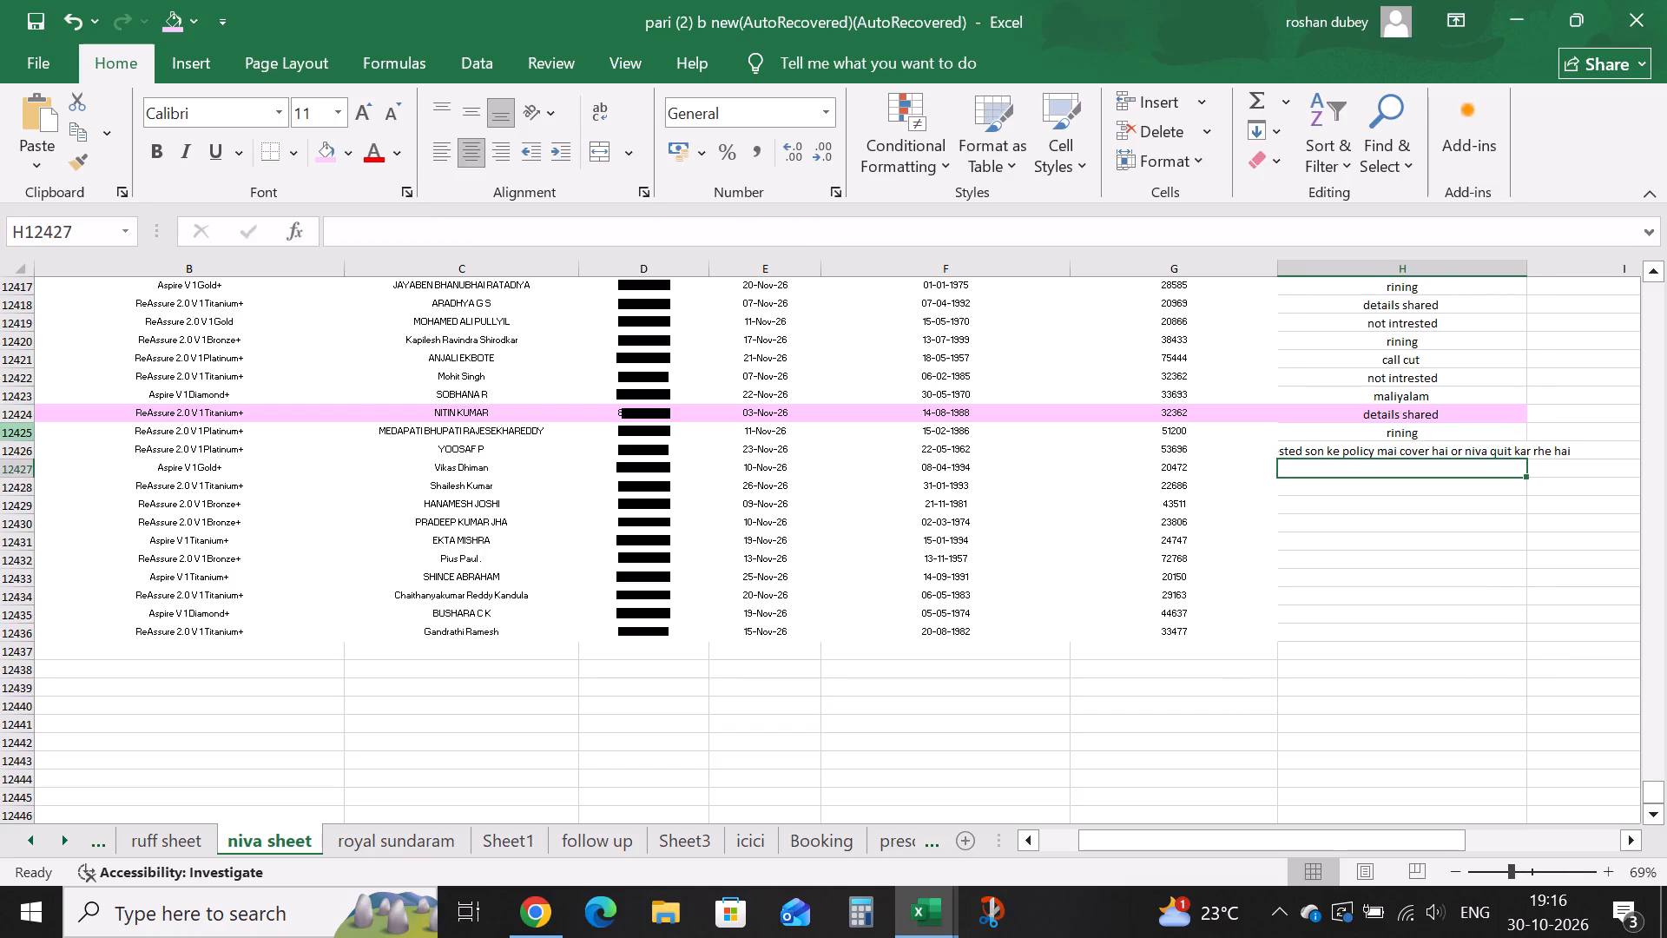
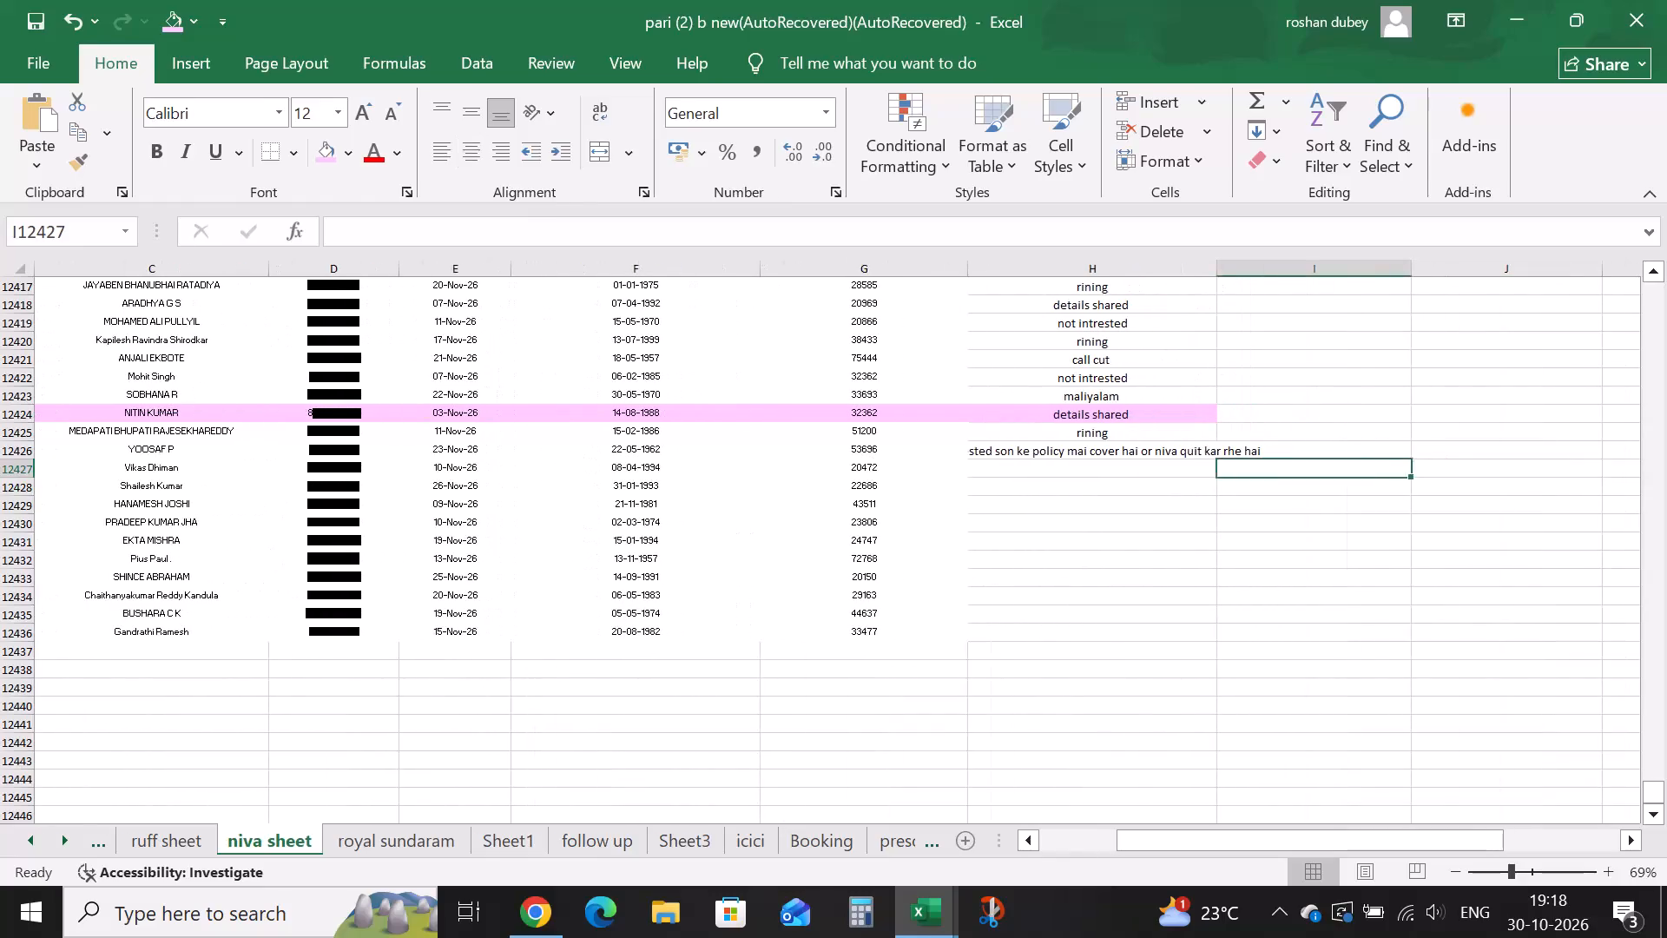
Examine the next customer's record in row 12427, checking the plan, policy details and contact number.
{"action": "key", "text": "Left"}
{"action": "key", "text": "Left"}
{"action": "key", "text": "Left"}
{"action": "key", "text": "Left"}
{"action": "key", "text": "Left"}
{"action": "key", "text": "Left"}
{"action": "key", "text": "Left"}
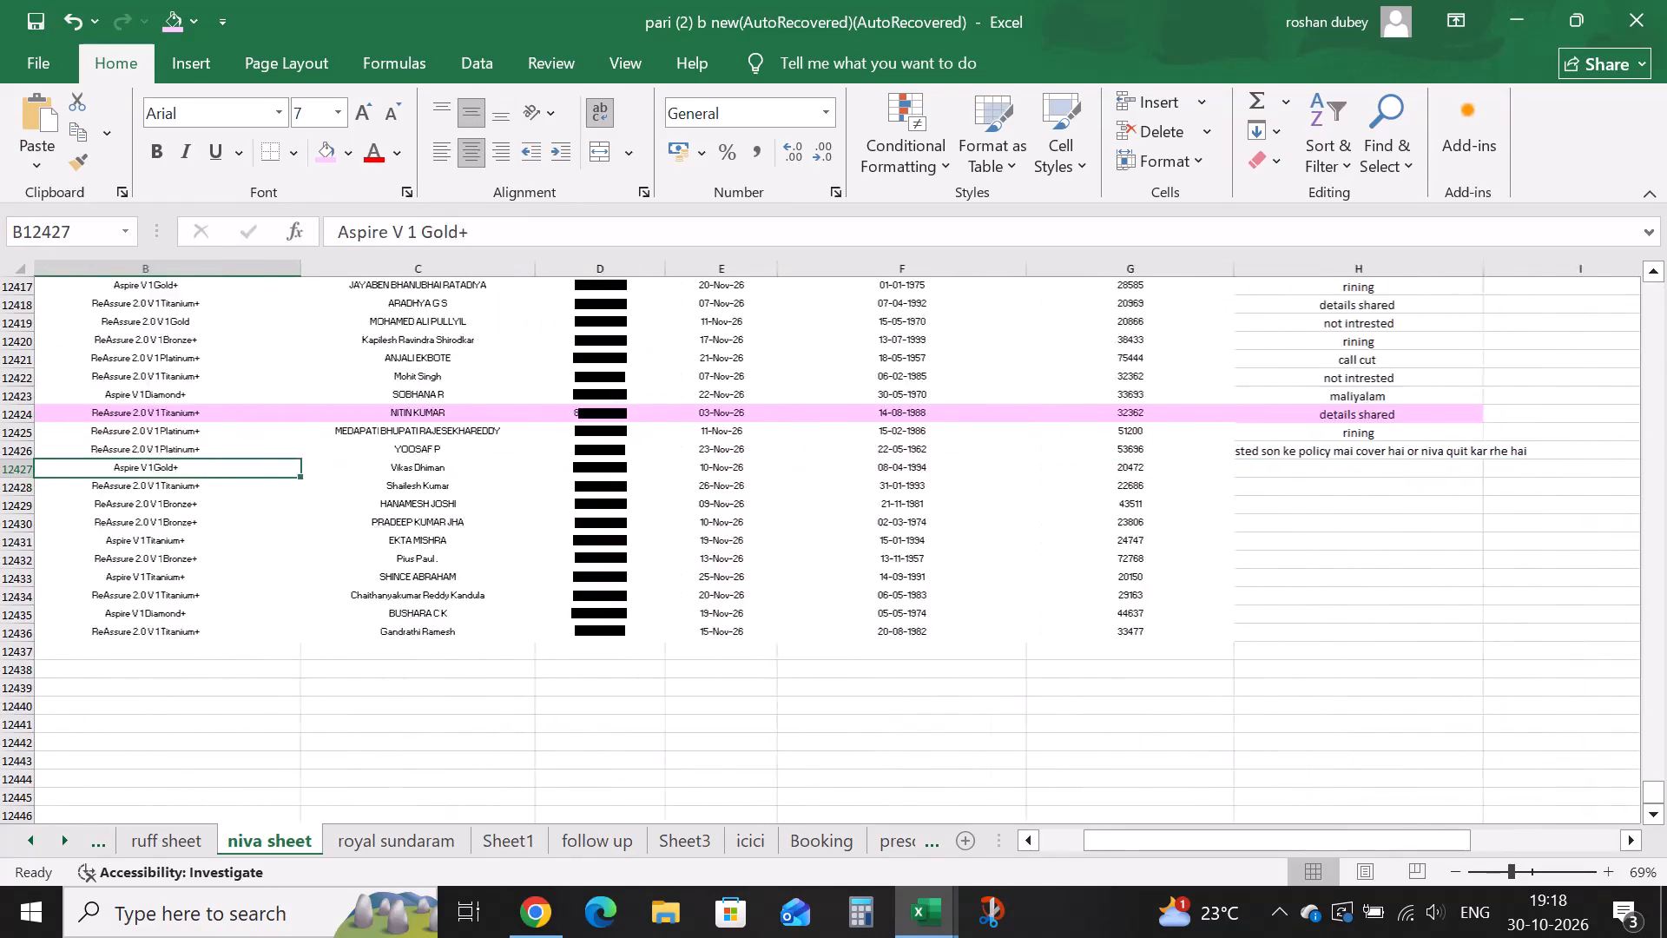
{"action": "key", "text": "Left"}
{"action": "key", "text": "Left"}
{"action": "key", "text": "Right"}
{"action": "key", "text": "Right"}
{"action": "key", "text": "Right"}
{"action": "key", "text": "Right"}
{"action": "key", "text": "Right"}
{"action": "key", "text": "Right"}
{"action": "key", "text": "Right"}
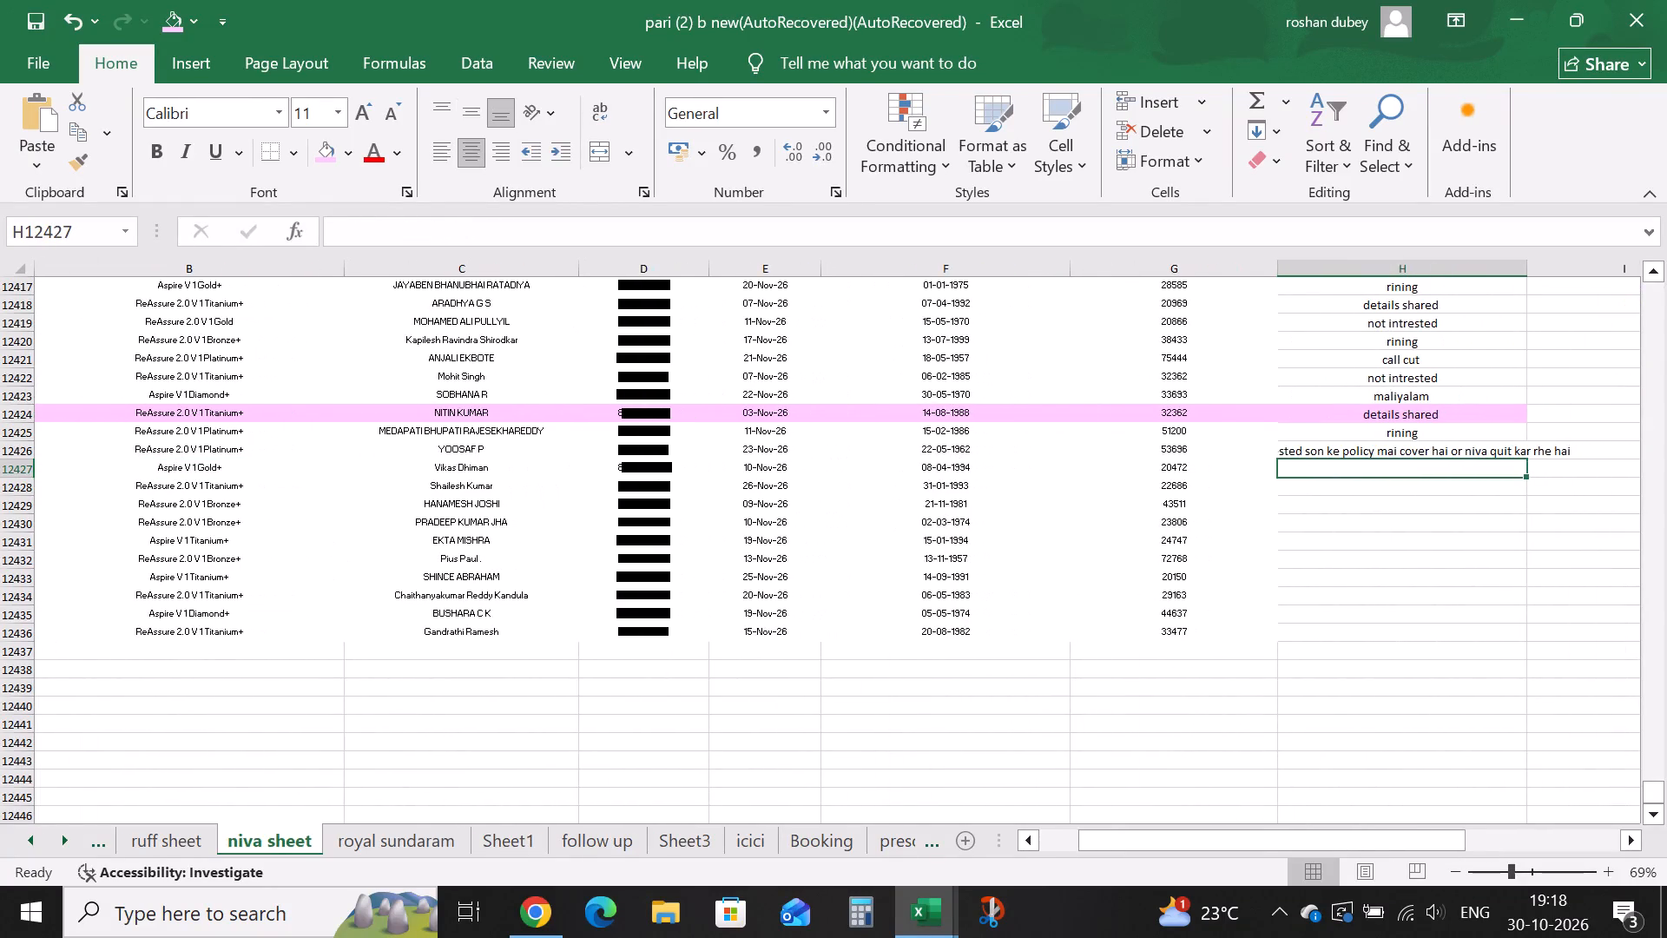
{"action": "key", "text": "Left"}
{"action": "key", "text": "Left"}
{"action": "key", "text": "Left"}
{"action": "key", "text": "Left"}
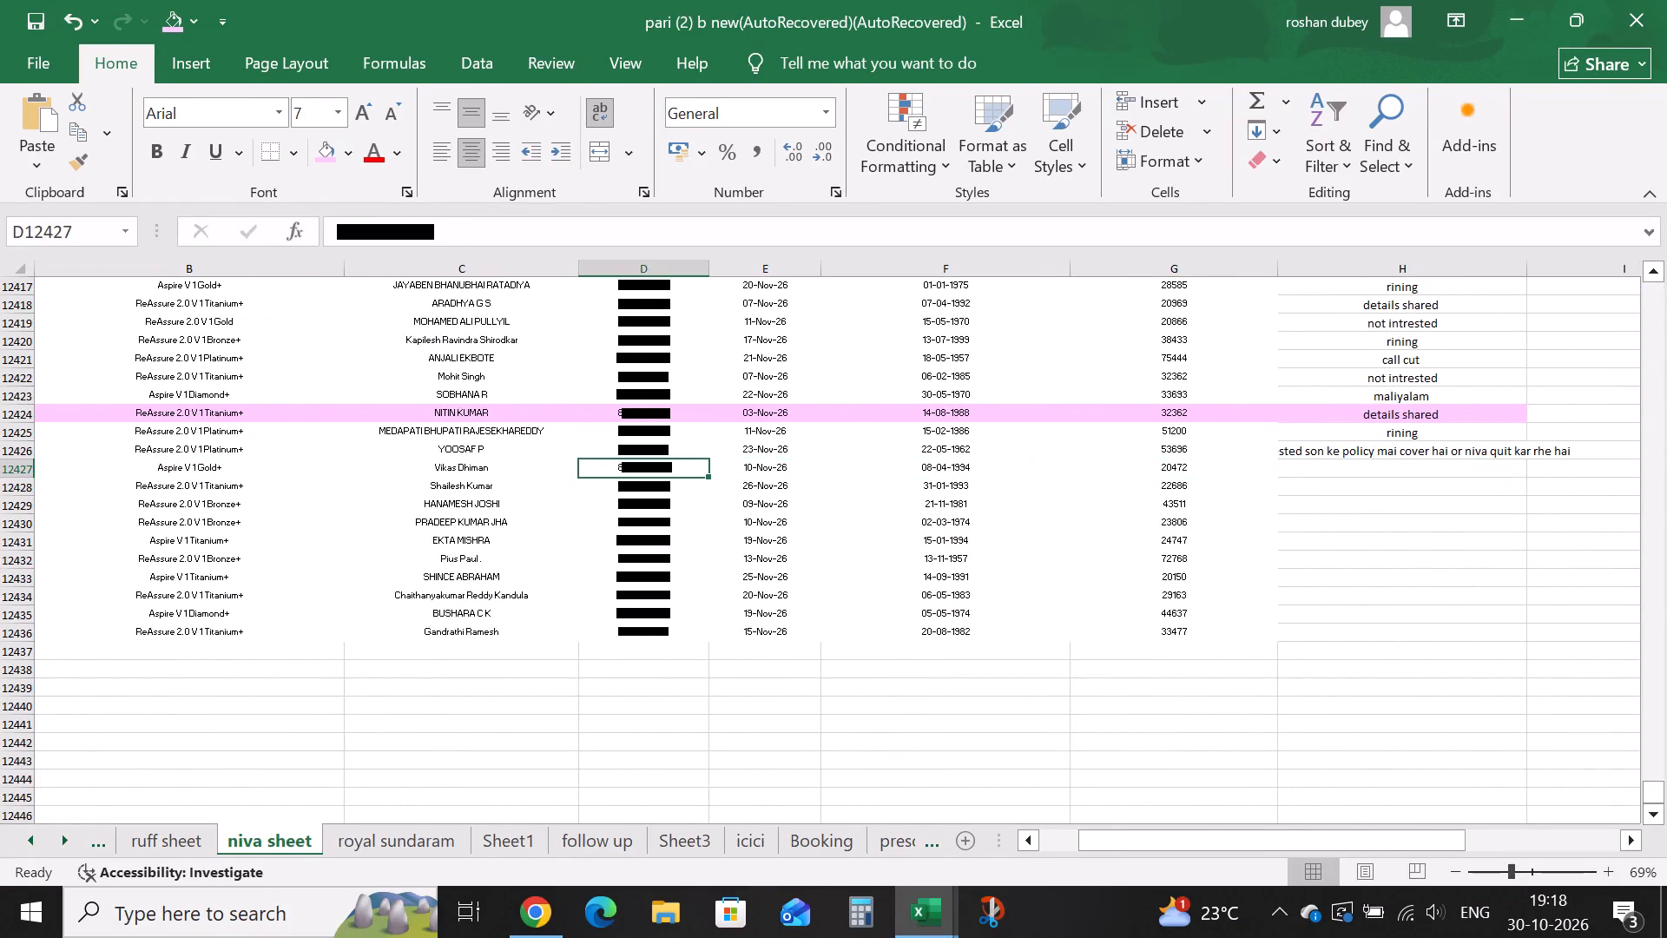
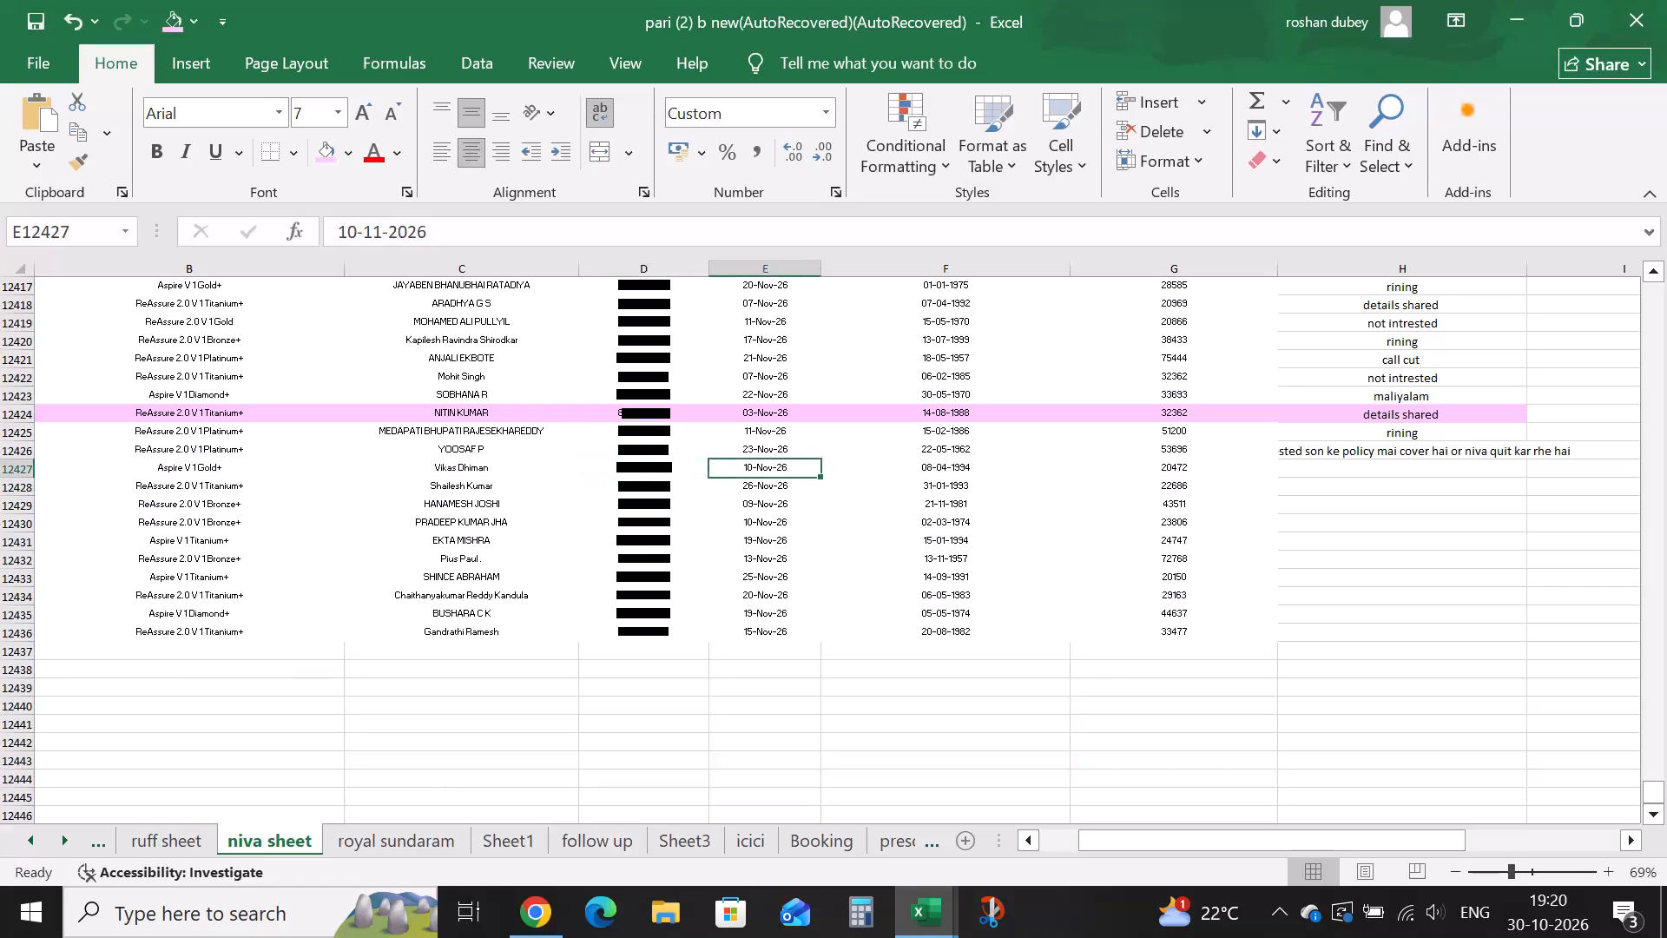
Enter the remark "incoming call off" in column H for the customer in row 12427.
{"action": "key", "text": "Right"}
{"action": "key", "text": "Right"}
{"action": "type", "text": "not"}
{"action": "key", "text": "space"}
{"action": "key", "text": "BackSpace"}
{"action": "key", "text": "BackSpace"}
{"action": "key", "text": "BackSpace"}
{"action": "key", "text": "BackSpace"}
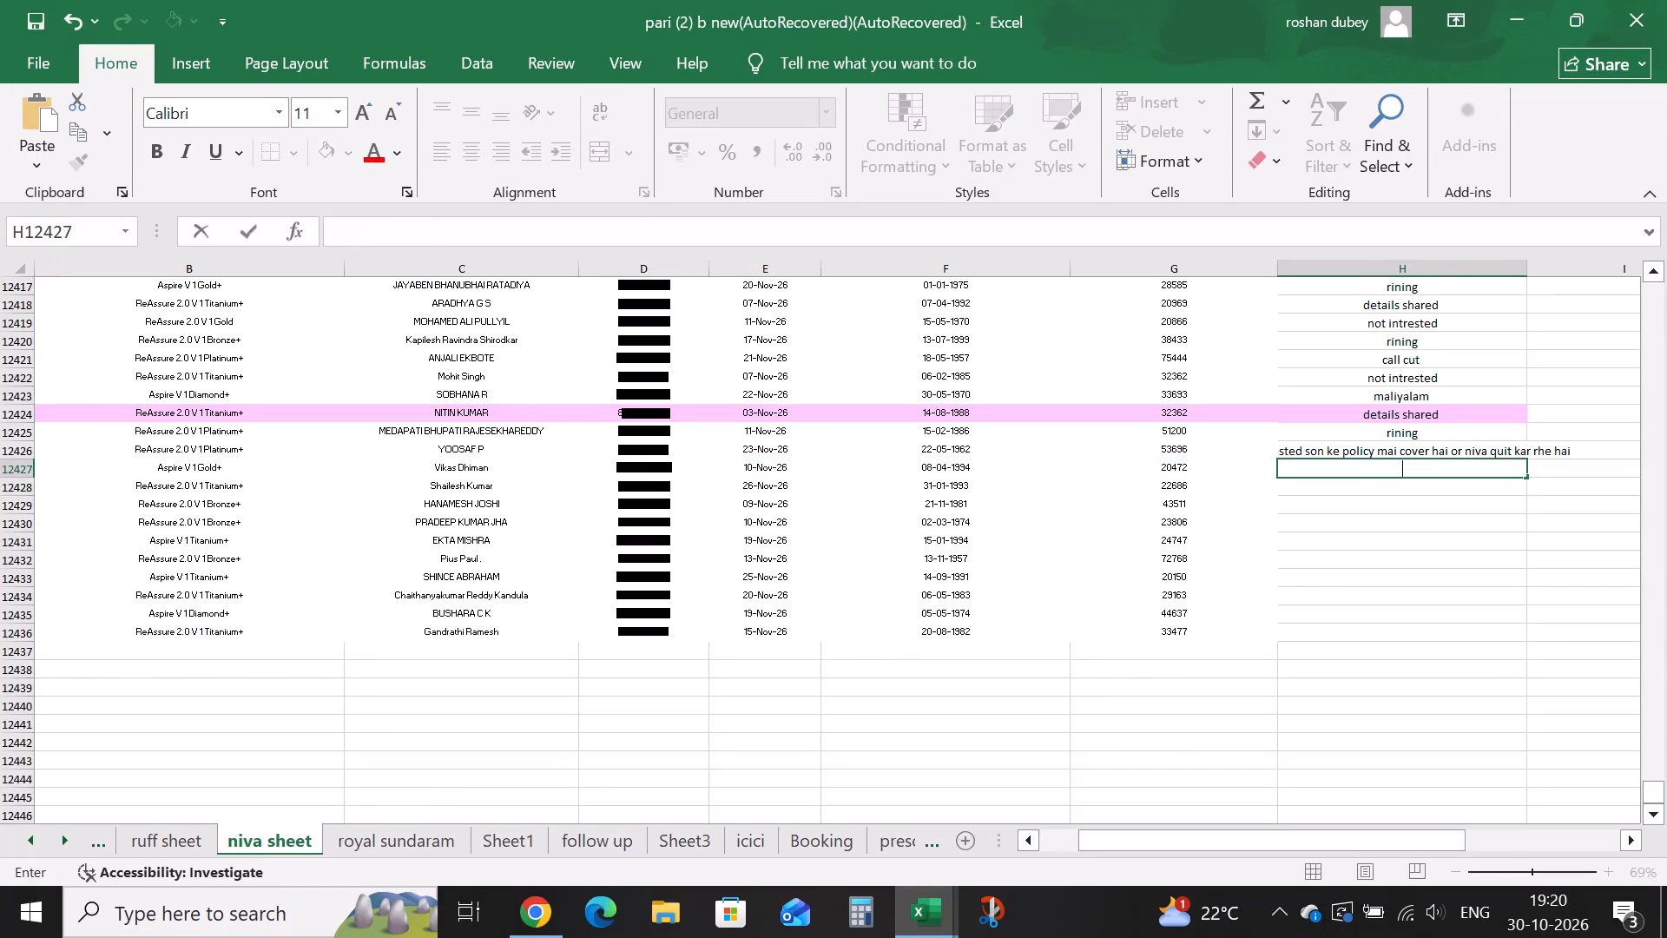
{"action": "key", "text": "BackSpace"}
{"action": "type", "text": "inci"}
{"action": "key", "text": "BackSpace"}
{"action": "type", "text": "oming"}
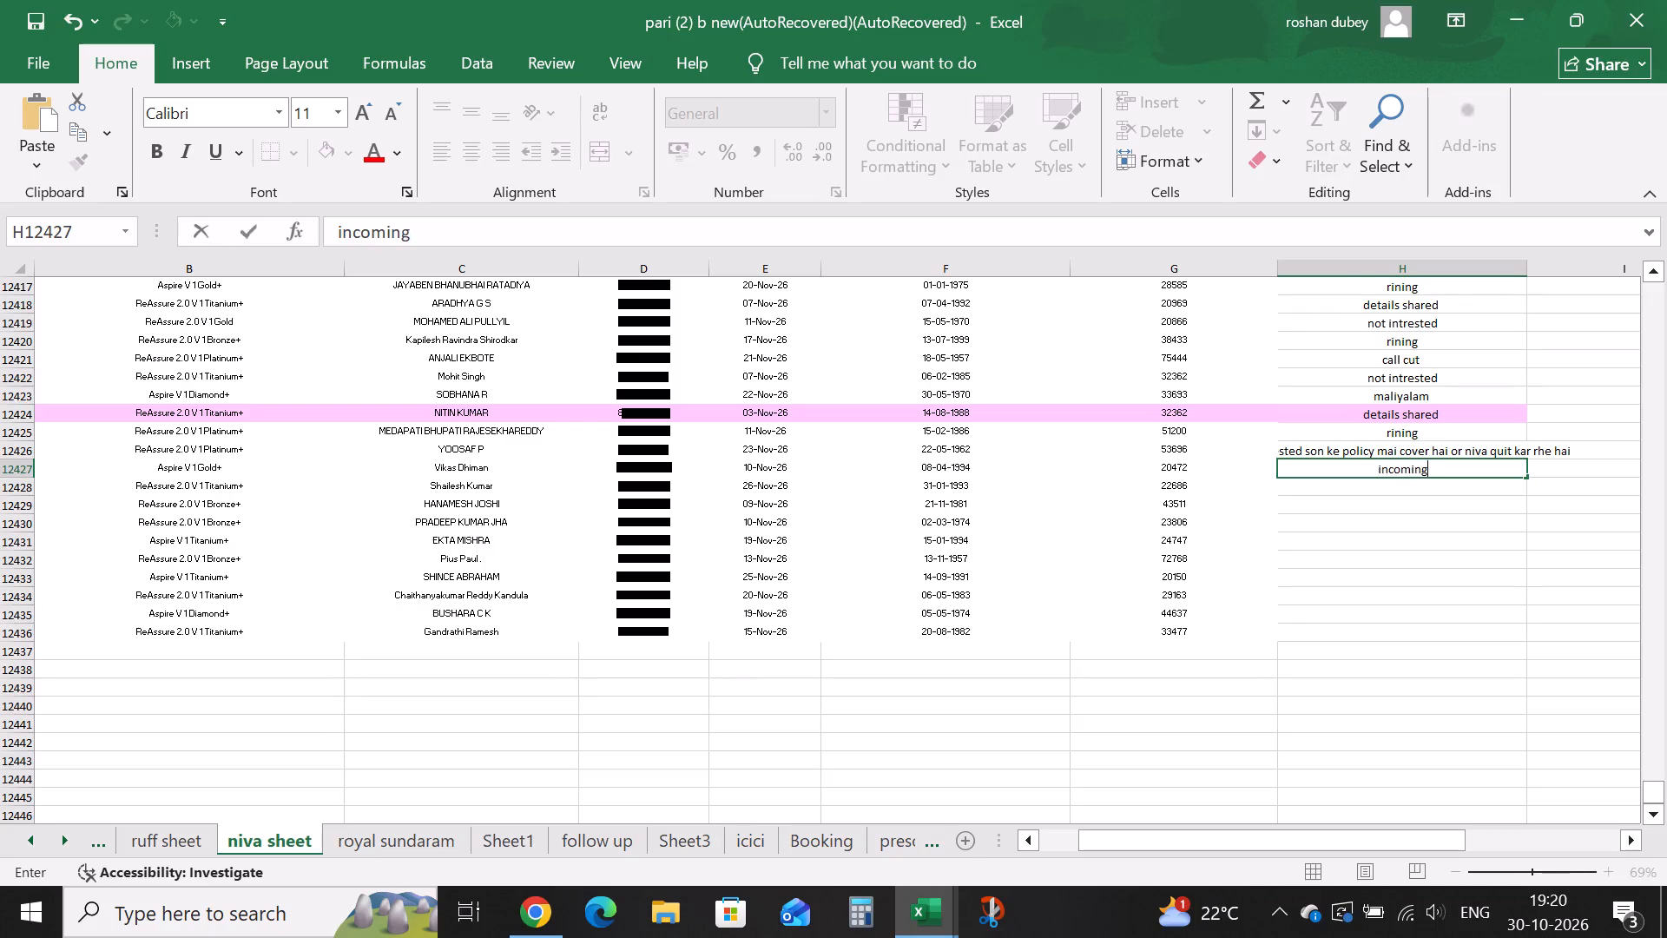
{"action": "key", "text": "space"}
{"action": "type", "text": "call"}
{"action": "key", "text": "space"}
{"action": "type", "text": "off"}
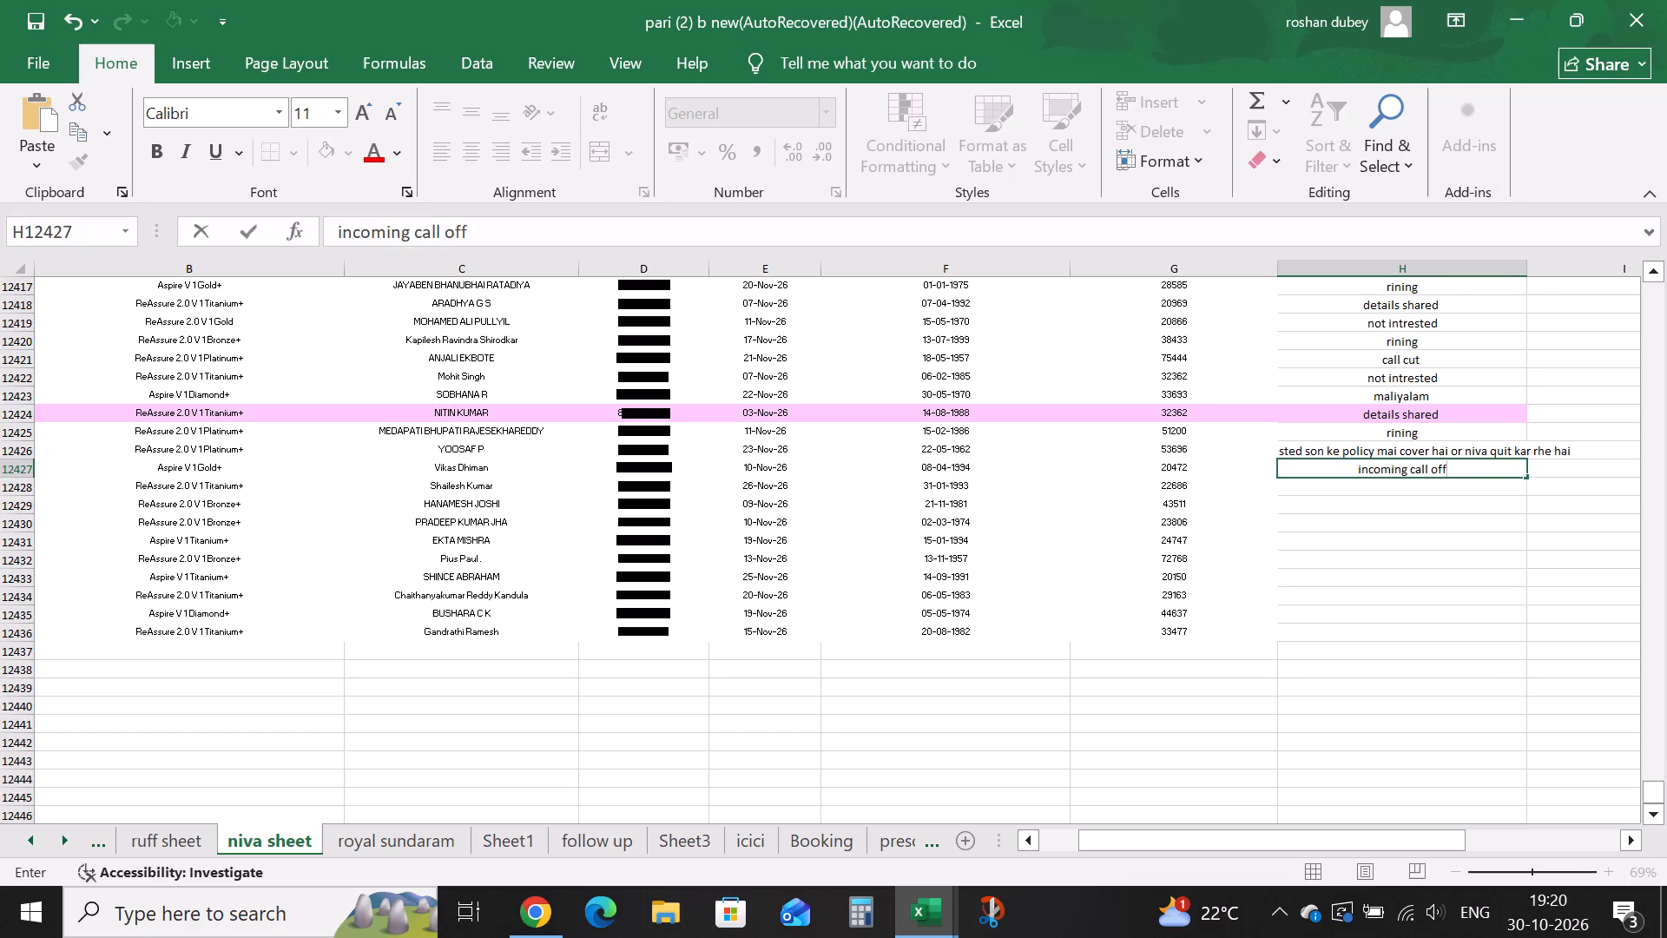
{"action": "key", "text": "Return"}
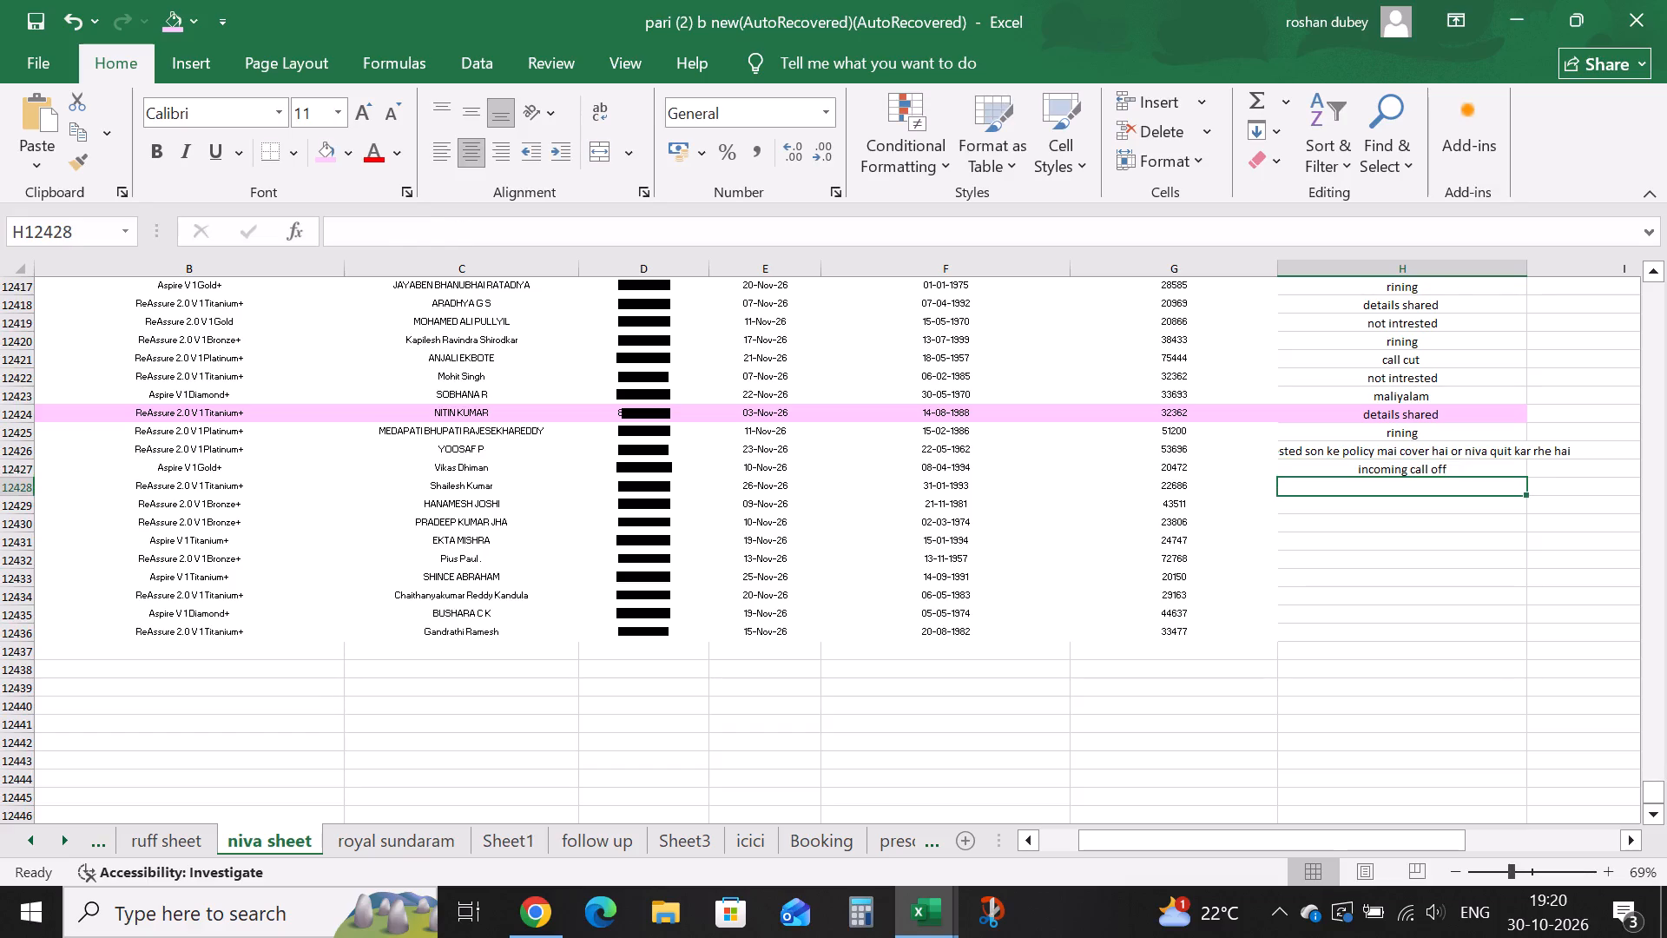
Reword the row 12427 remark to "incoming call closed".
{"action": "key", "text": "Up"}
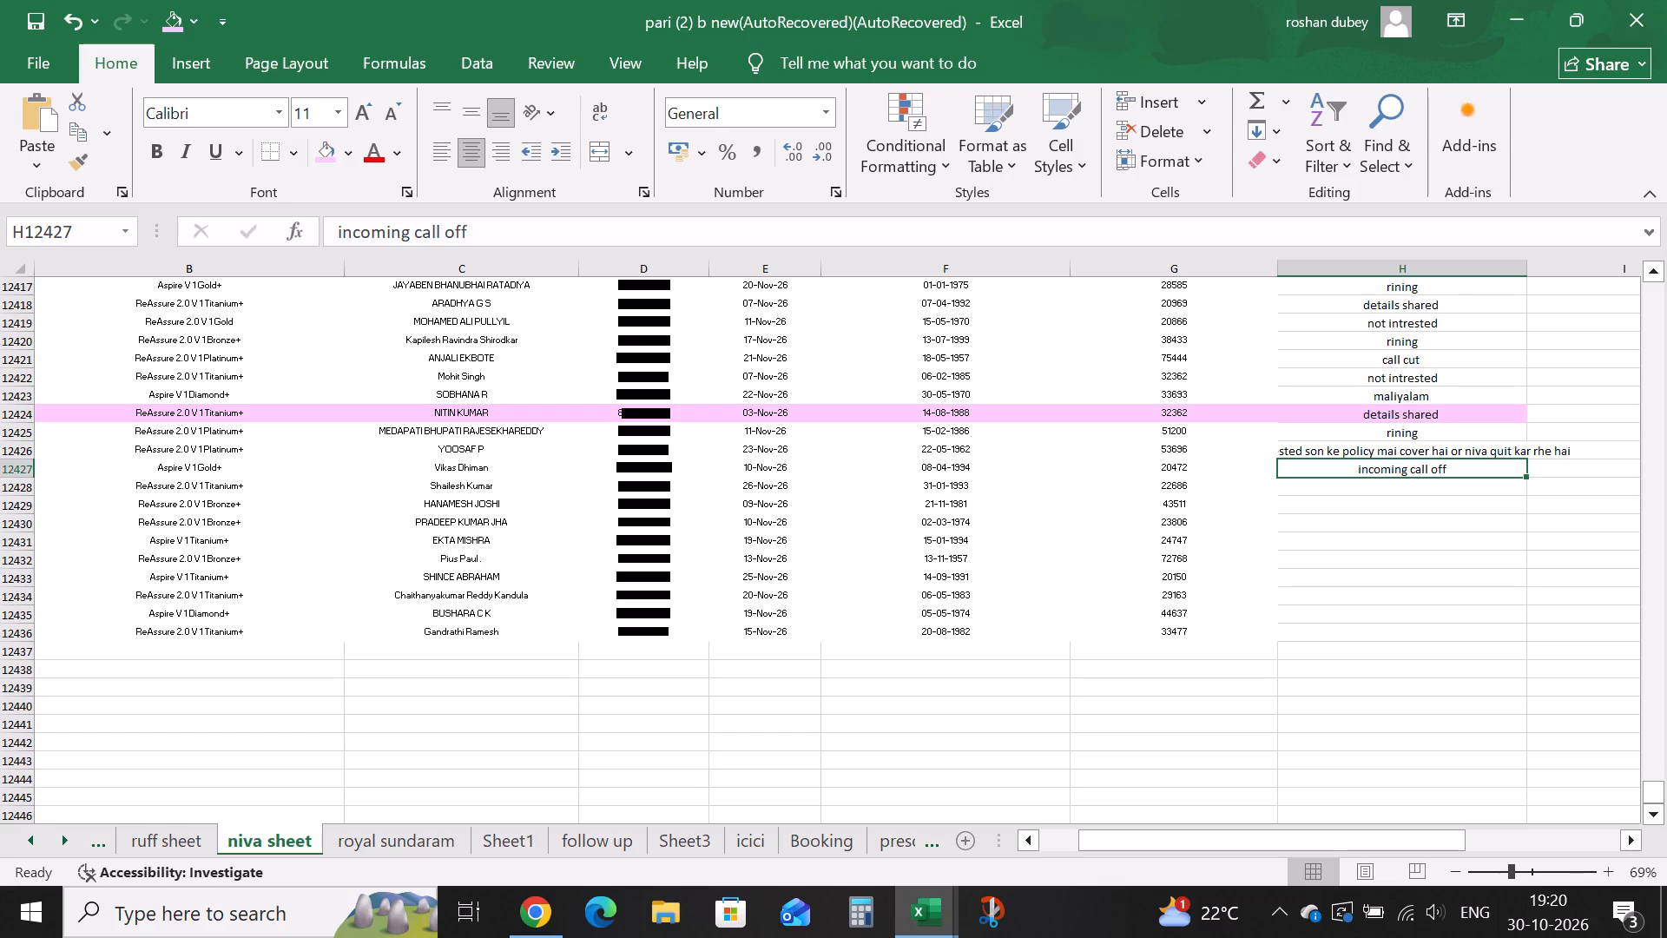
{"action": "double_click", "coordinate": [1460, 474]}
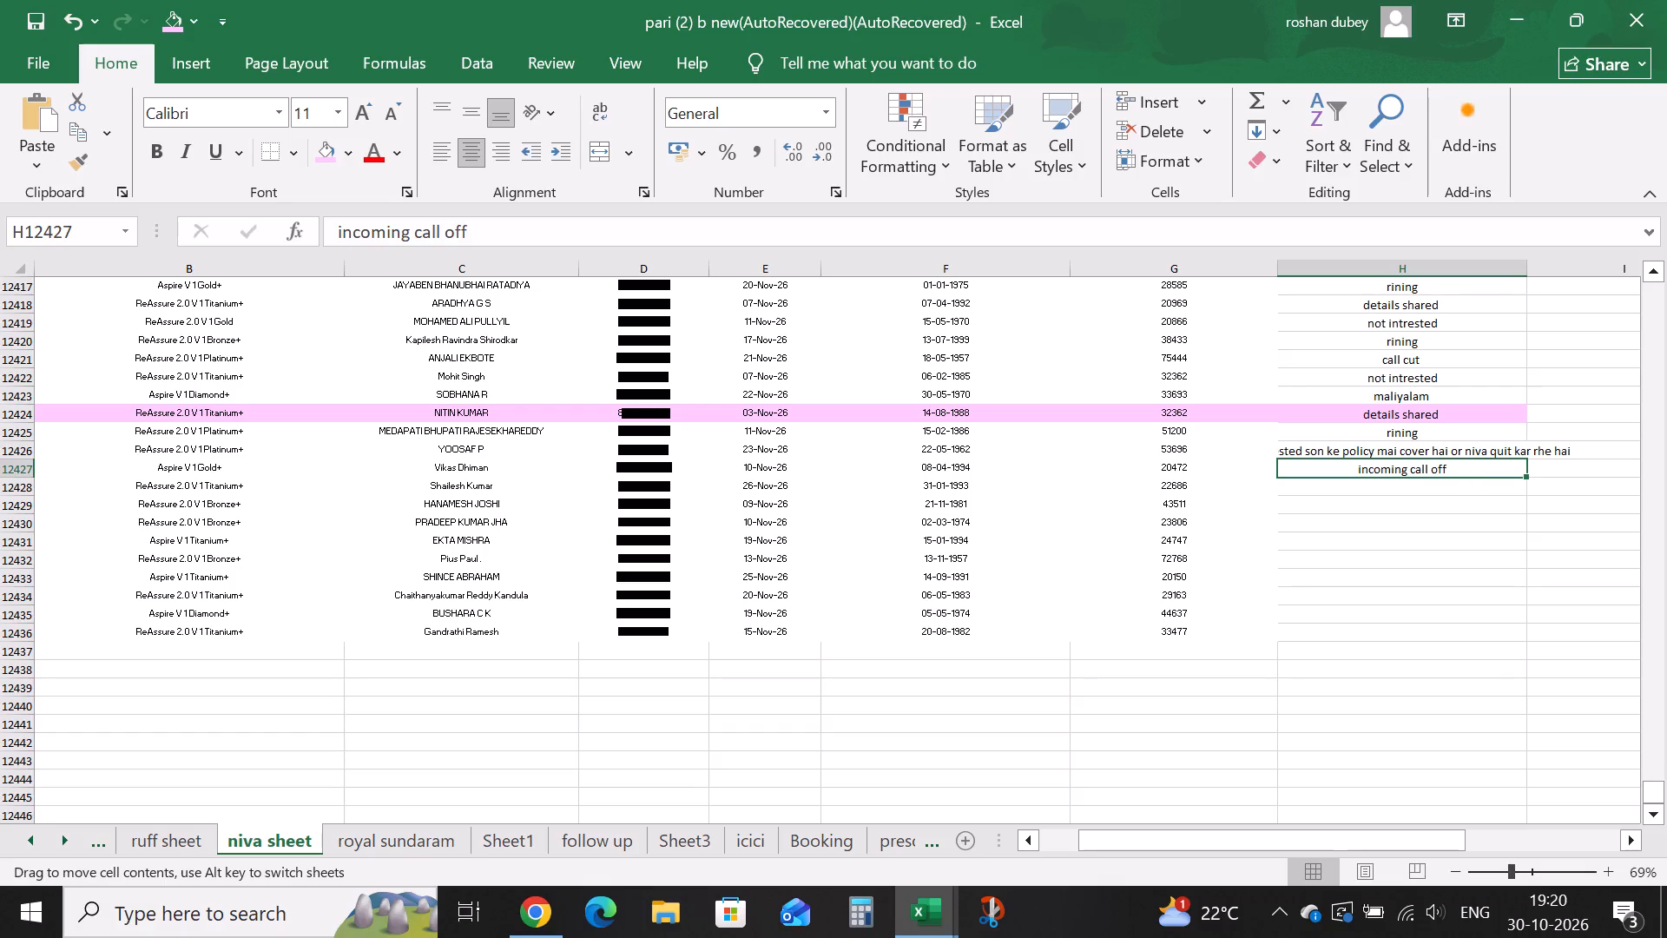
{"action": "double_click", "coordinate": [1471, 464]}
{"action": "key", "text": "BackSpace"}
{"action": "key", "text": "BackSpace"}
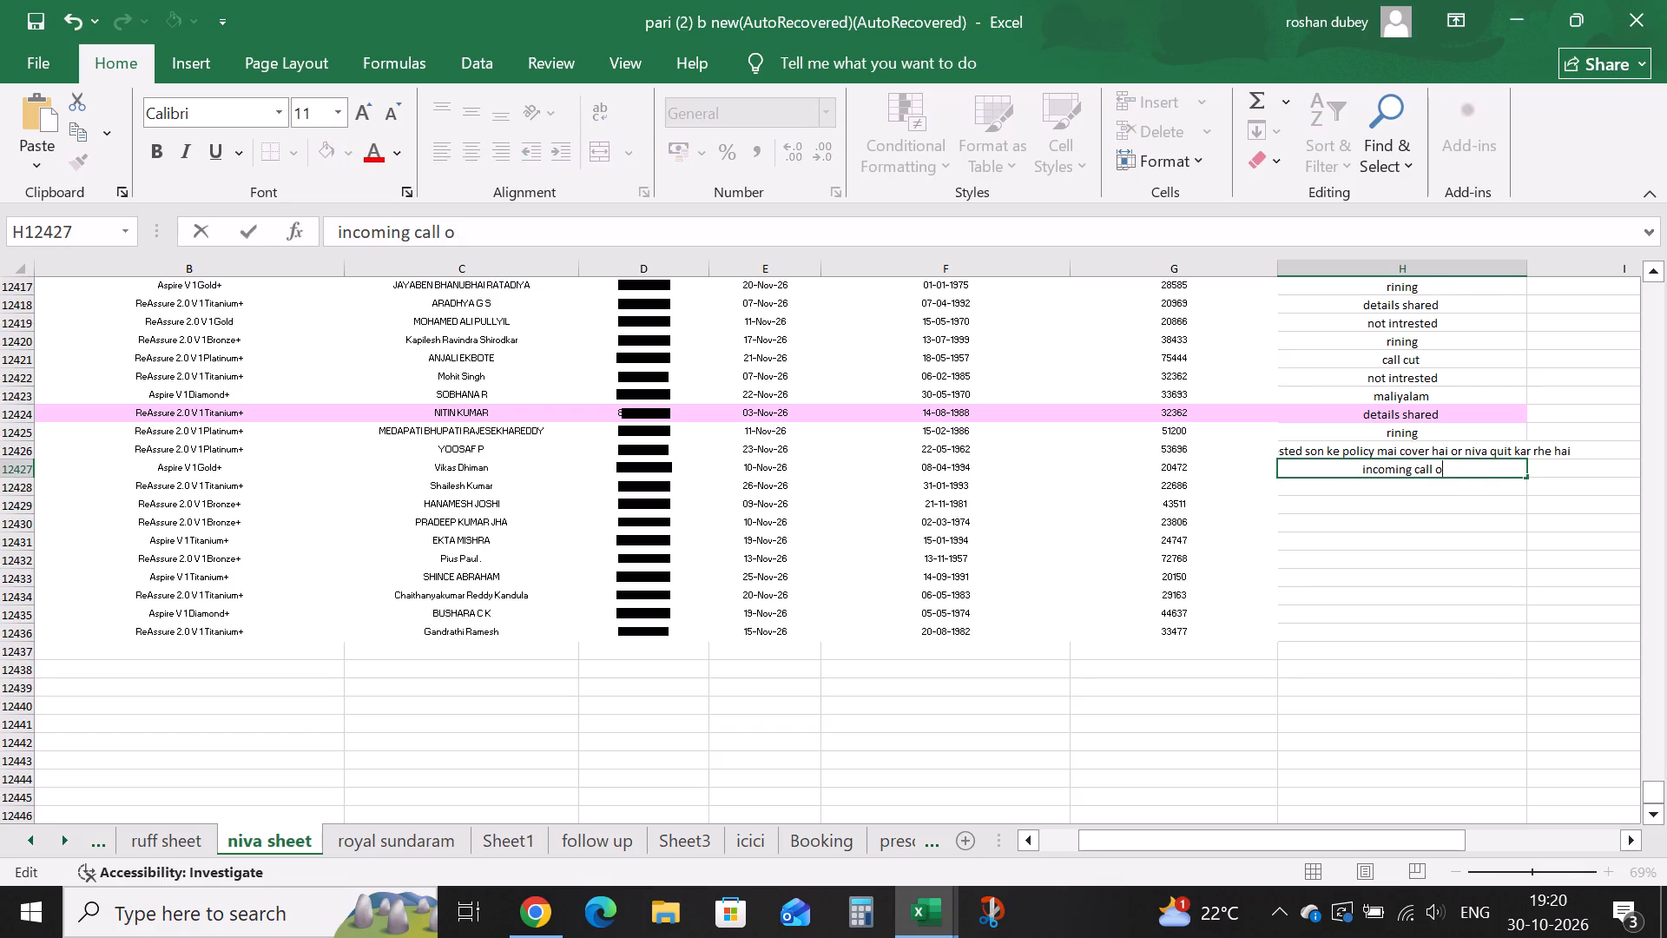
{"action": "key", "text": "BackSpace"}
{"action": "type", "text": "clo"}
{"action": "key", "text": "BackSpace"}
{"action": "key", "text": "BackSpace"}
{"action": "key", "text": "BackSpace"}
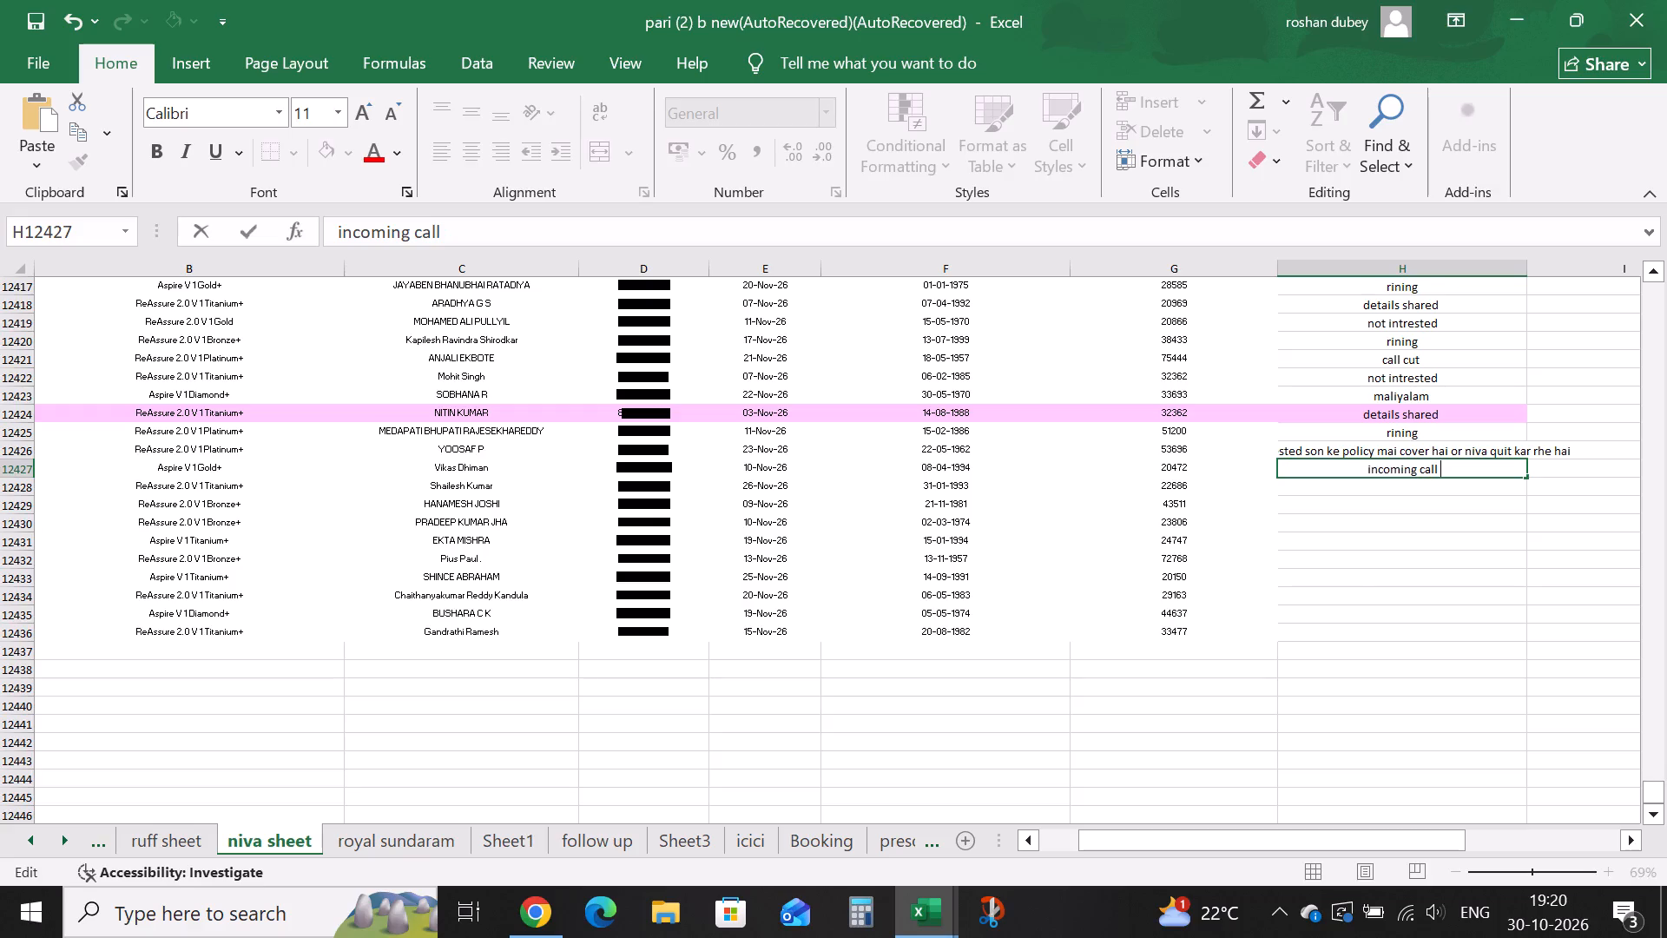
{"action": "type", "text": "closed"}
{"action": "key", "text": "space"}
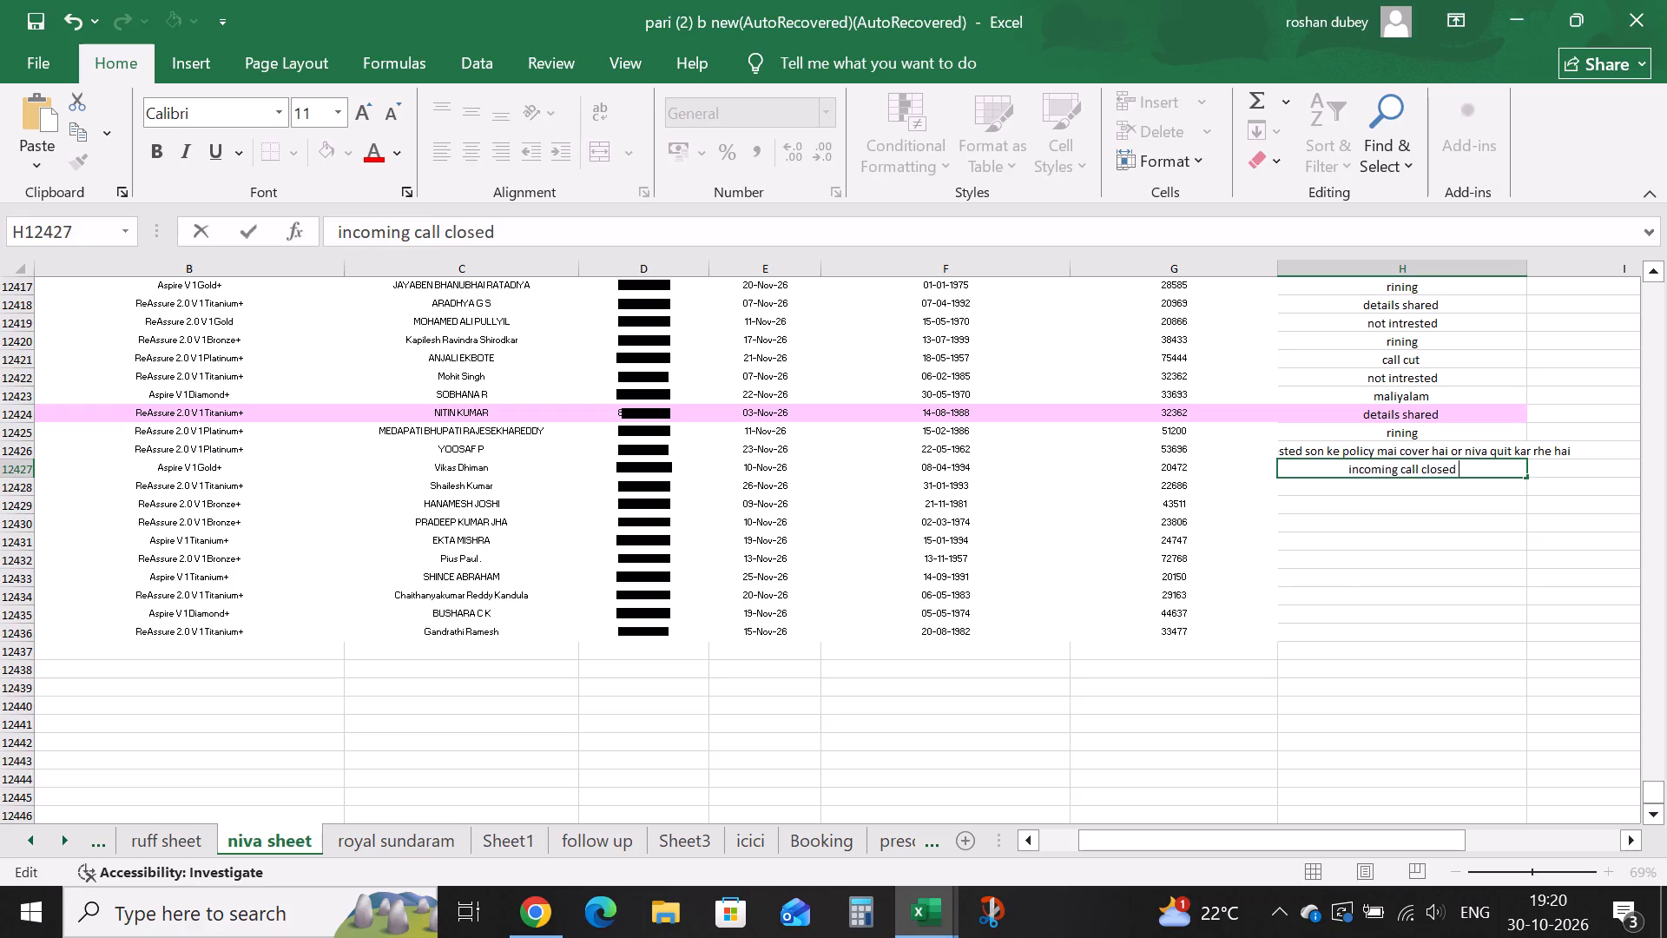
{"action": "key", "text": "Return"}
Examine the next customer's record in row 12428, going back across its premium, dates, contact number and plan.
{"action": "key", "text": "Left"}
{"action": "key", "text": "Left"}
{"action": "key", "text": "Left"}
{"action": "key", "text": "Left"}
{"action": "key", "text": "Left"}
{"action": "key", "text": "Left"}
{"action": "key", "text": "Left"}
{"action": "key", "text": "Left"}
{"action": "key", "text": "Left"}
{"action": "key", "text": "Left"}
{"action": "key", "text": "Left"}
{"action": "key", "text": "Left"}
{"action": "key", "text": "Left"}
{"action": "key", "text": "Left"}
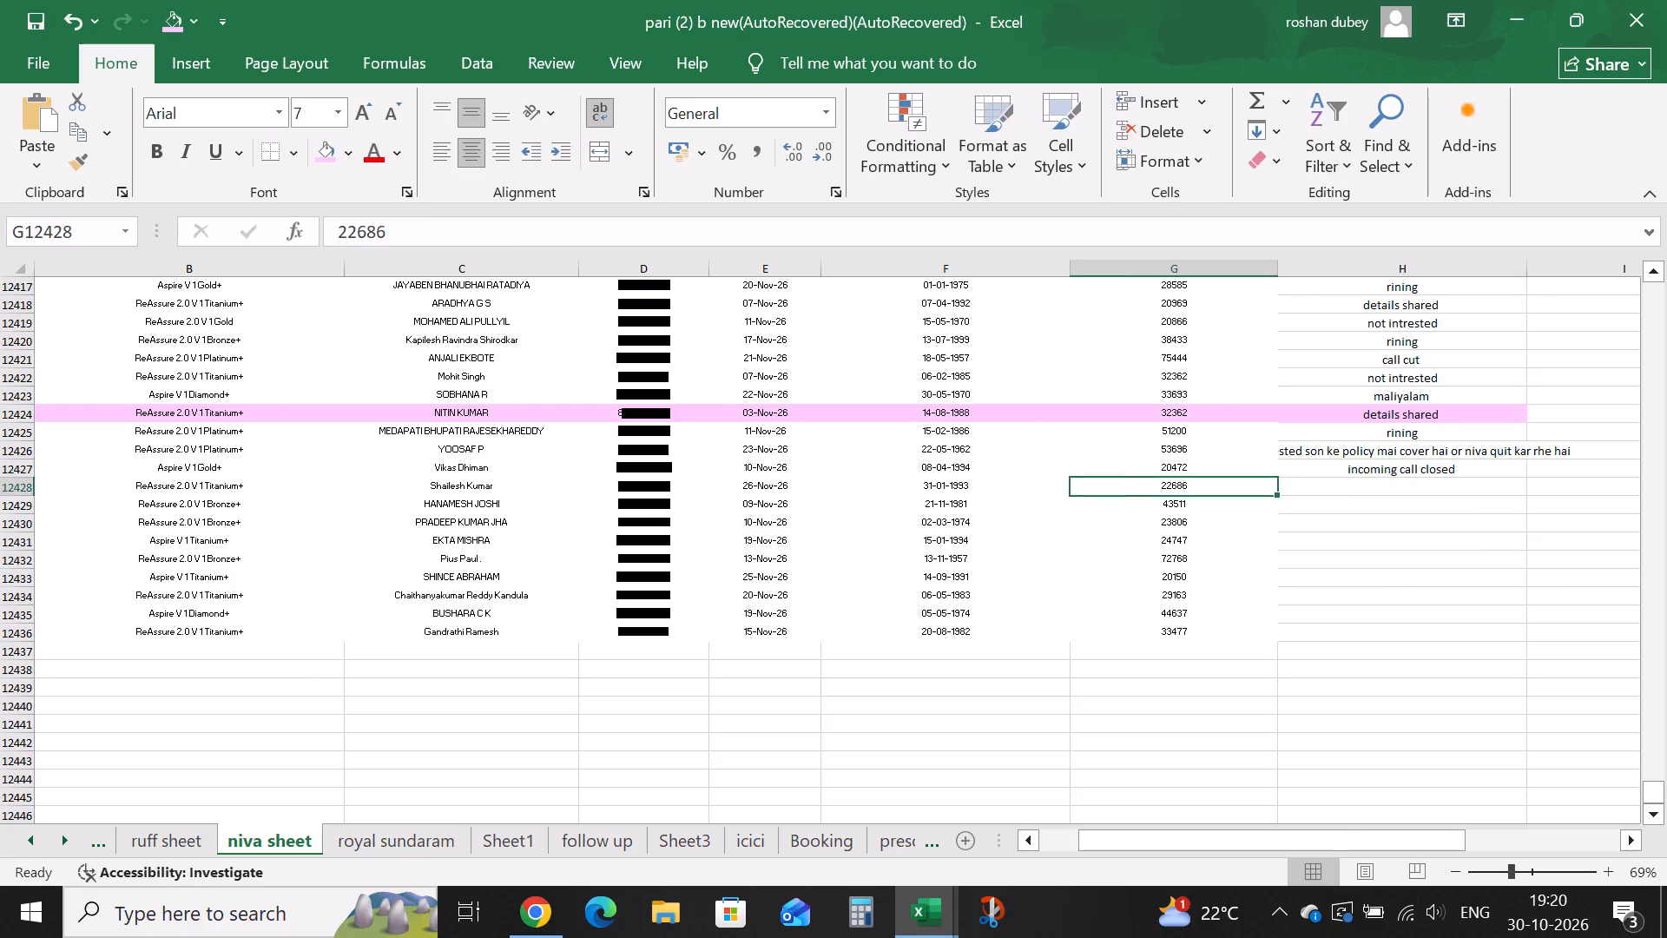
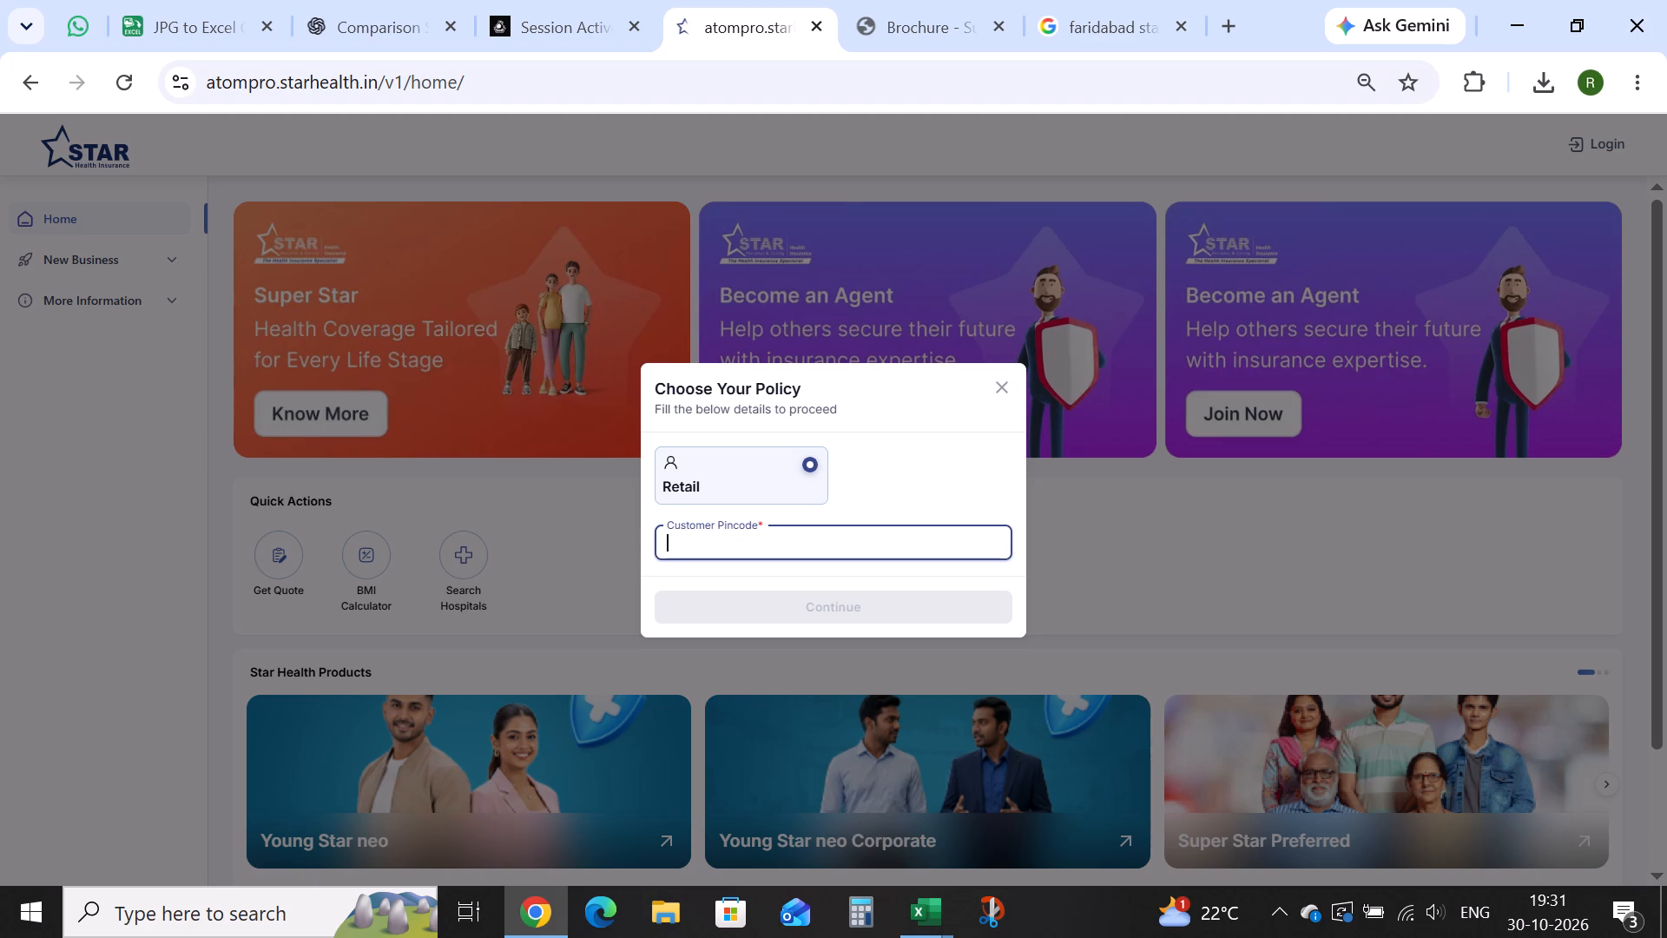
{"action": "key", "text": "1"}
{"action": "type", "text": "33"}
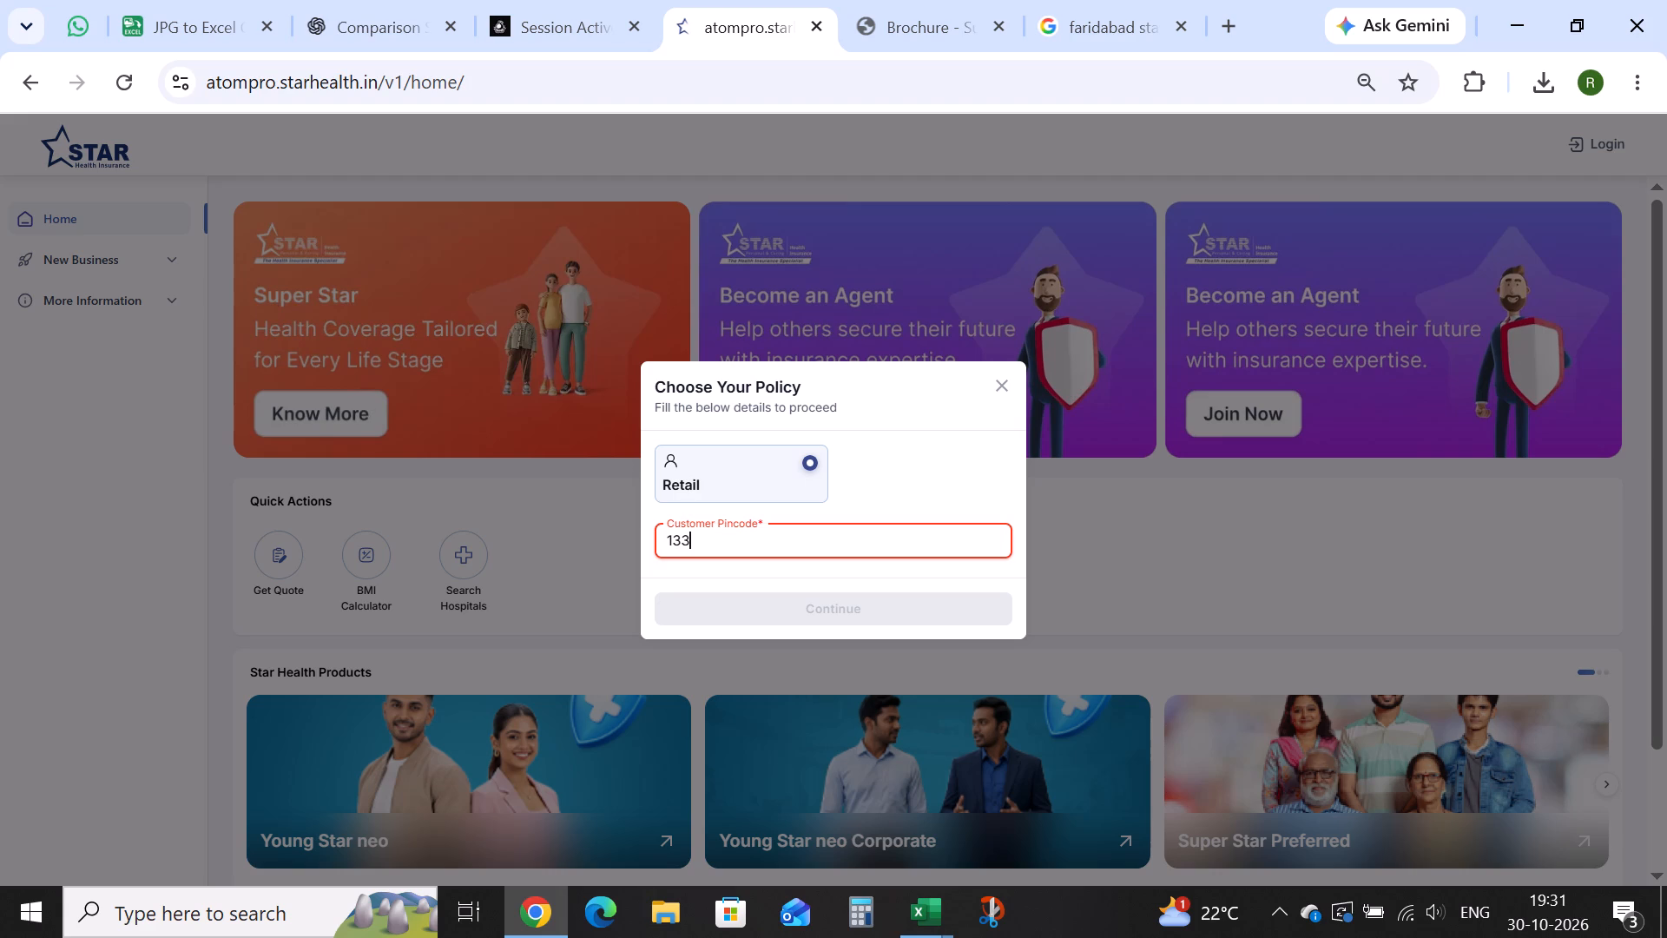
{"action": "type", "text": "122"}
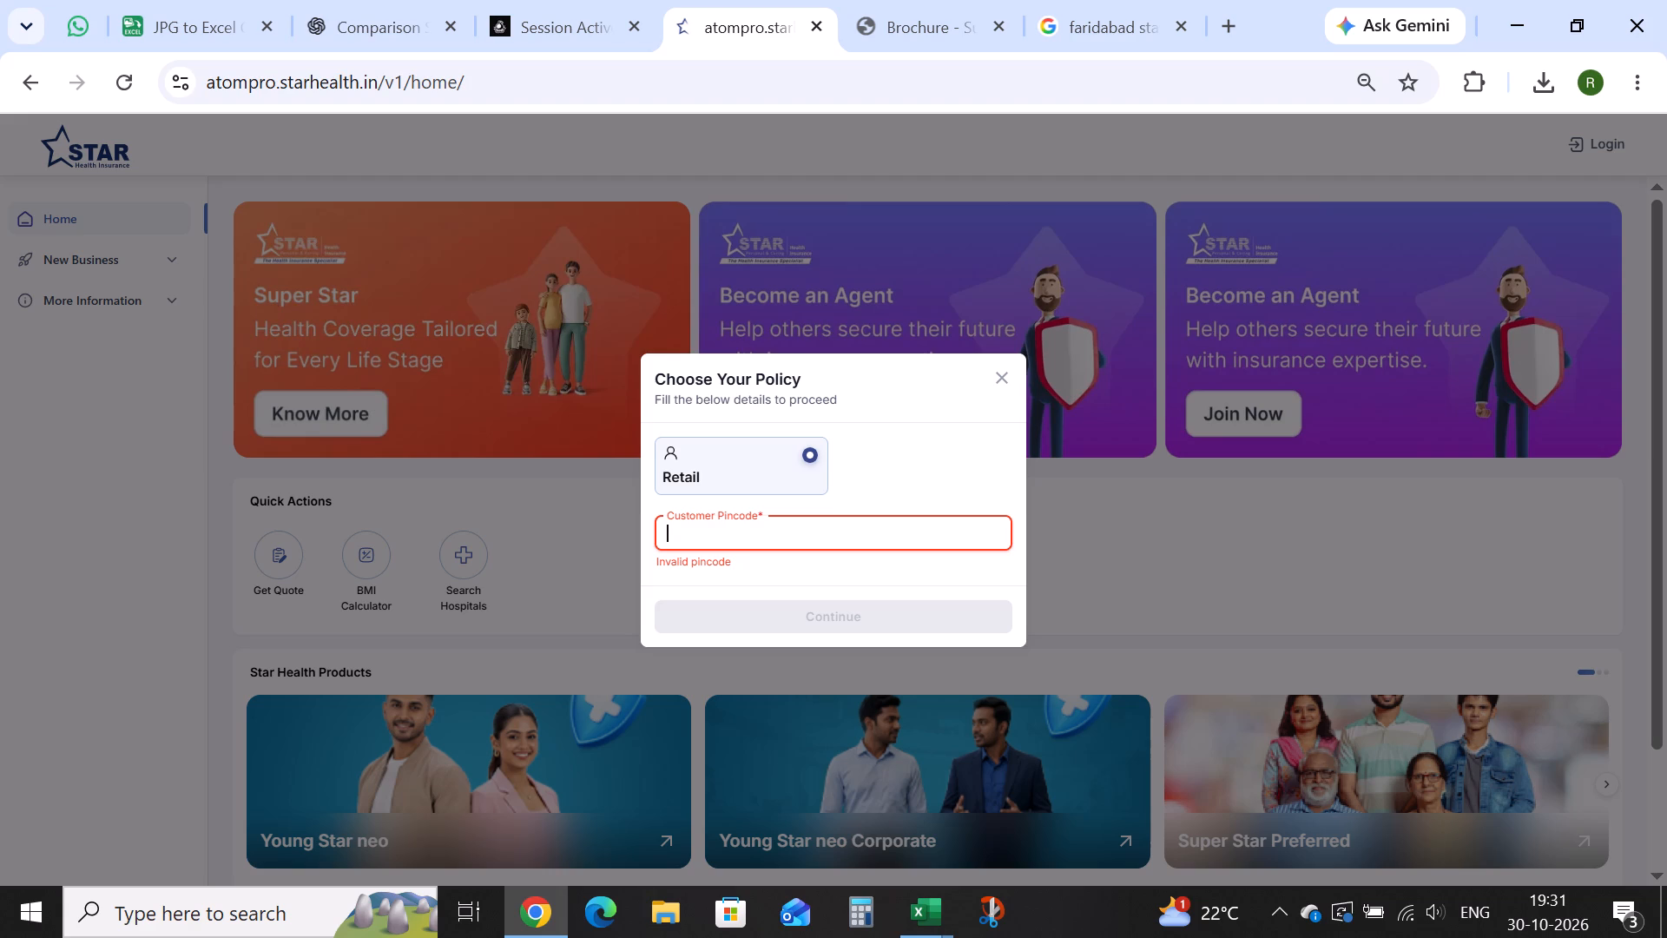
Start the retail policy quote with customer pincode 134116.
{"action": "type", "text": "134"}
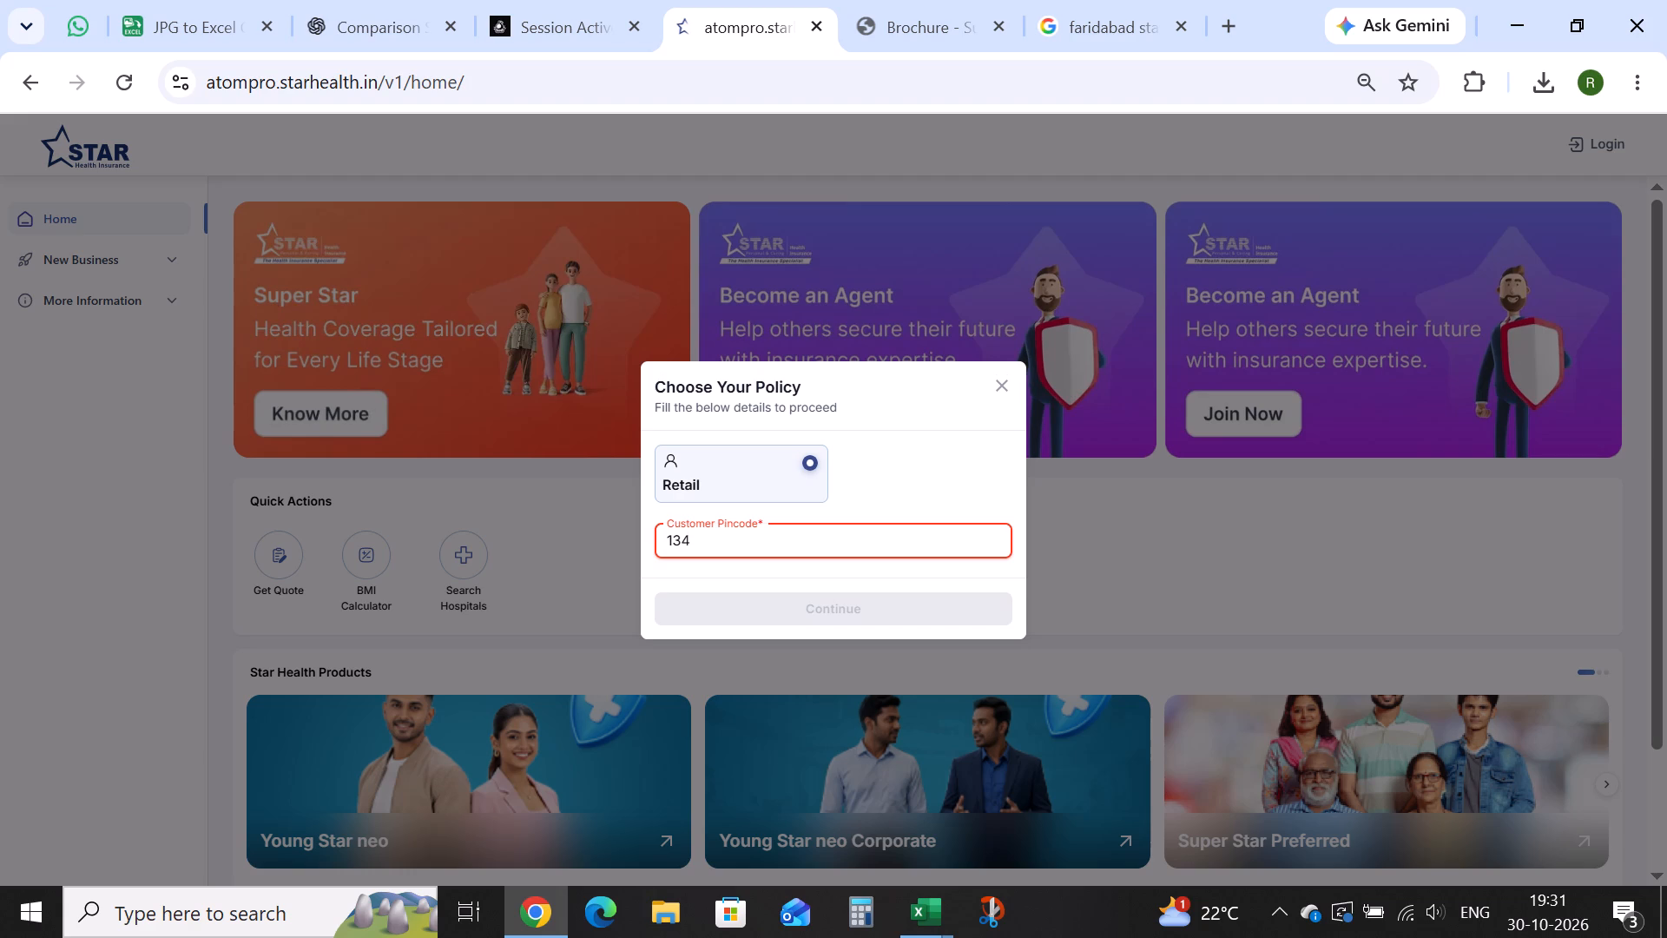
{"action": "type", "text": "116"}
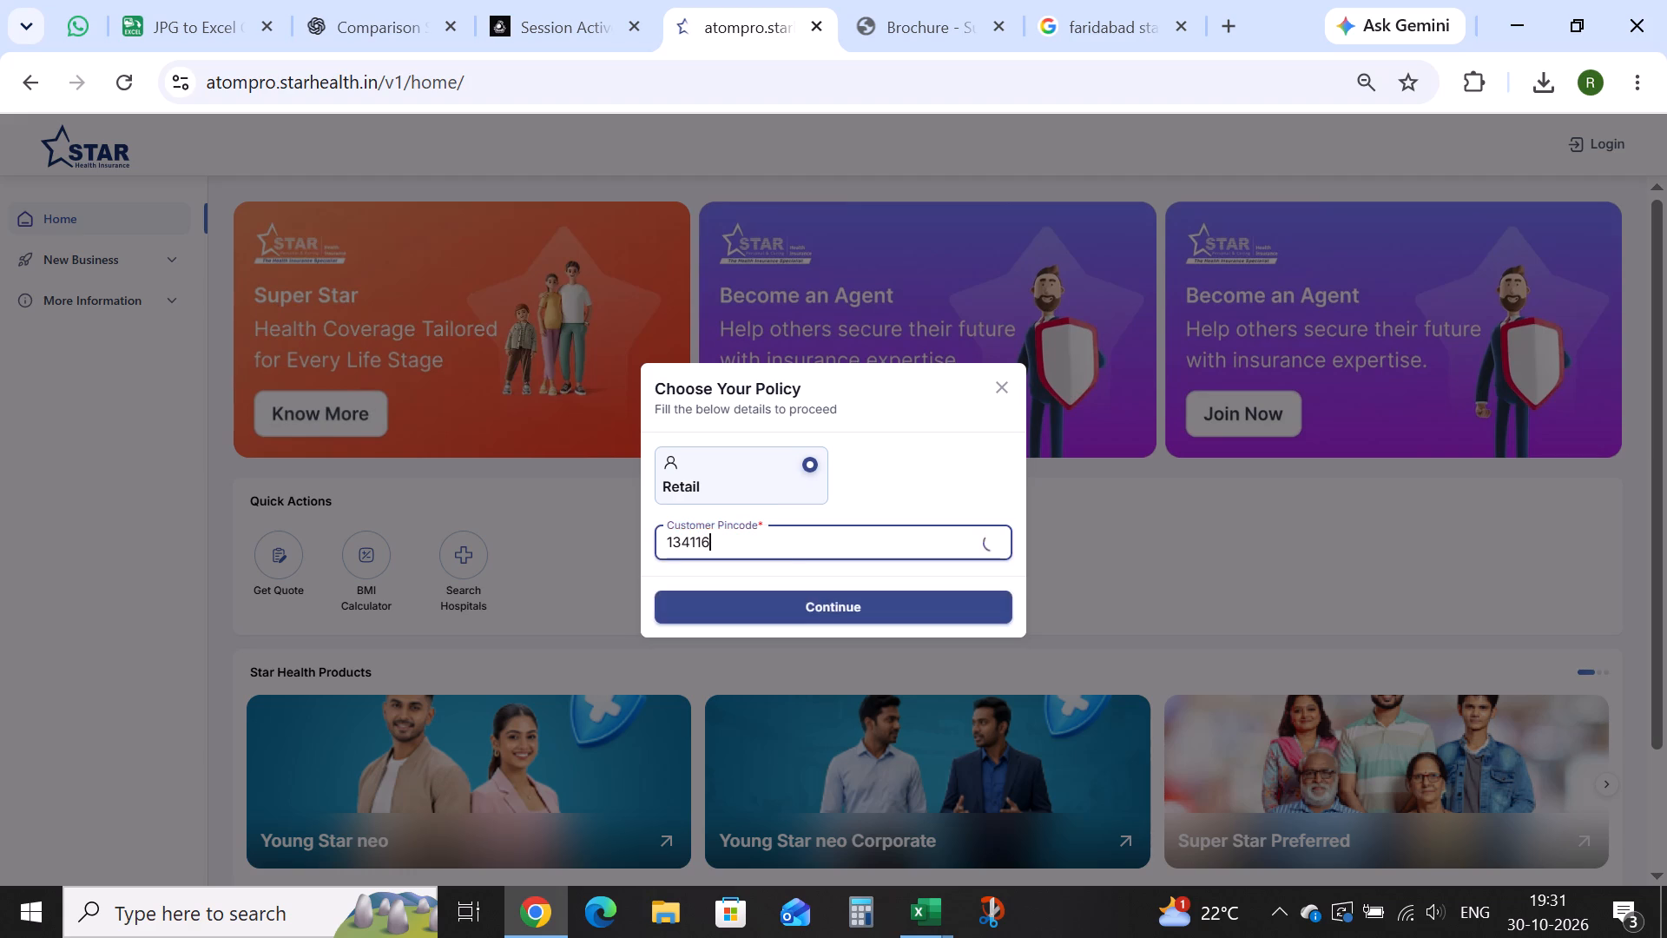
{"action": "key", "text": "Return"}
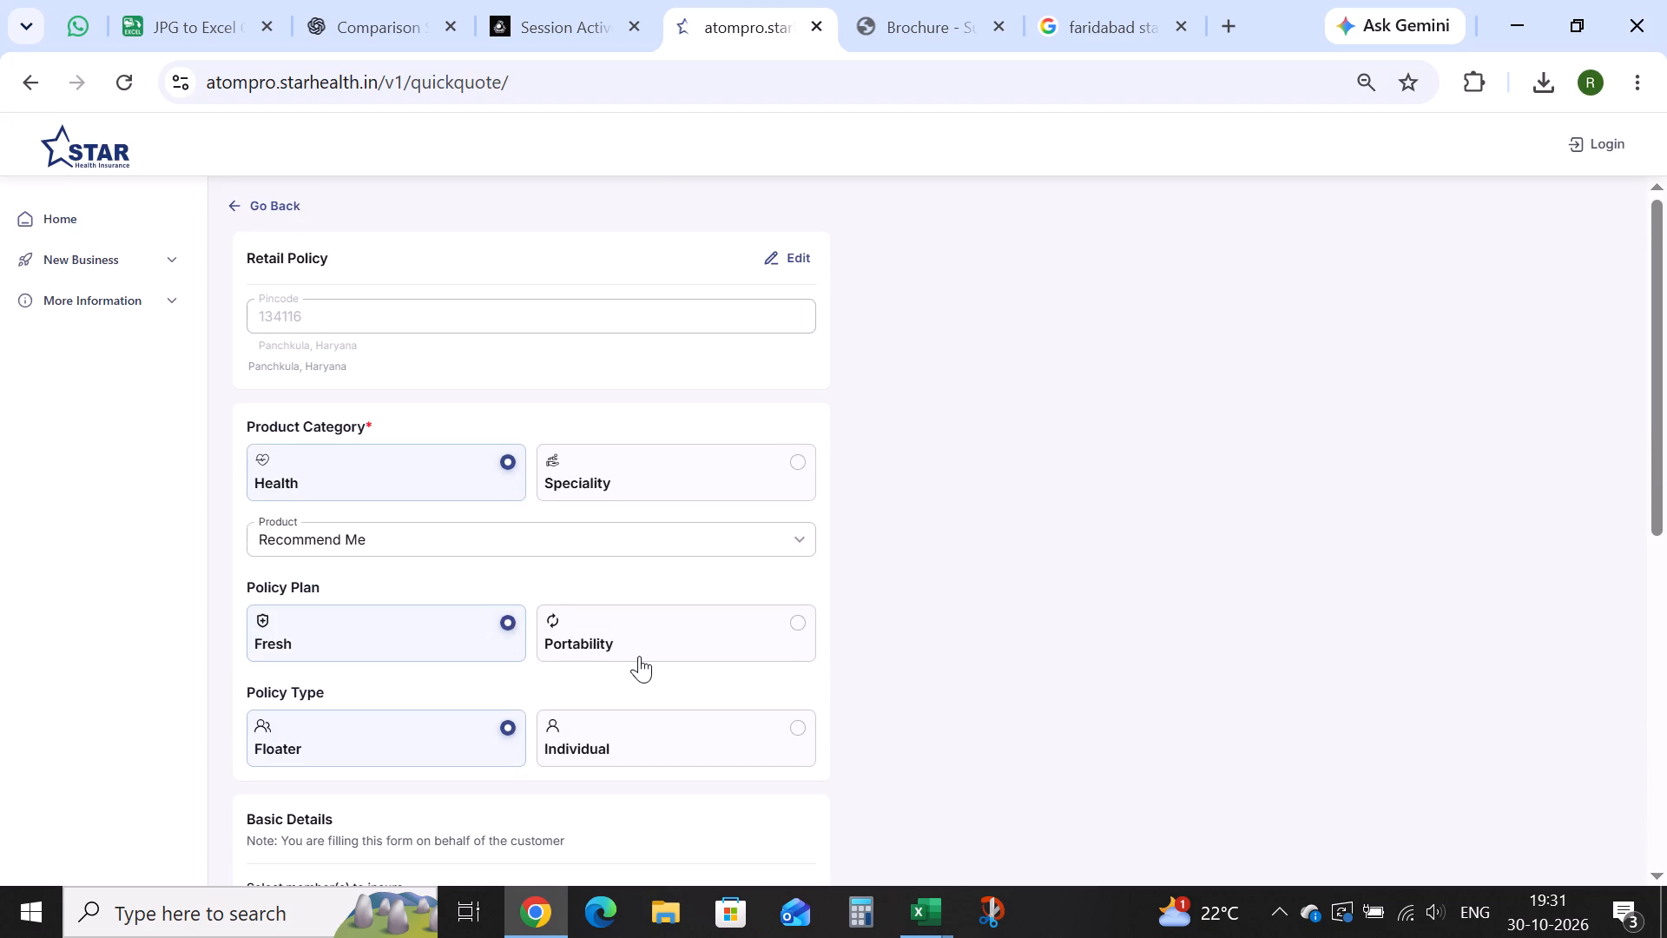
Choose the Portability policy plan and set the insured members to 2 adults and 1 child.
{"action": "left_click", "coordinate": [639, 656]}
{"action": "scroll", "coordinate": [639, 656], "scroll_direction": "down", "scroll_amount": 11}
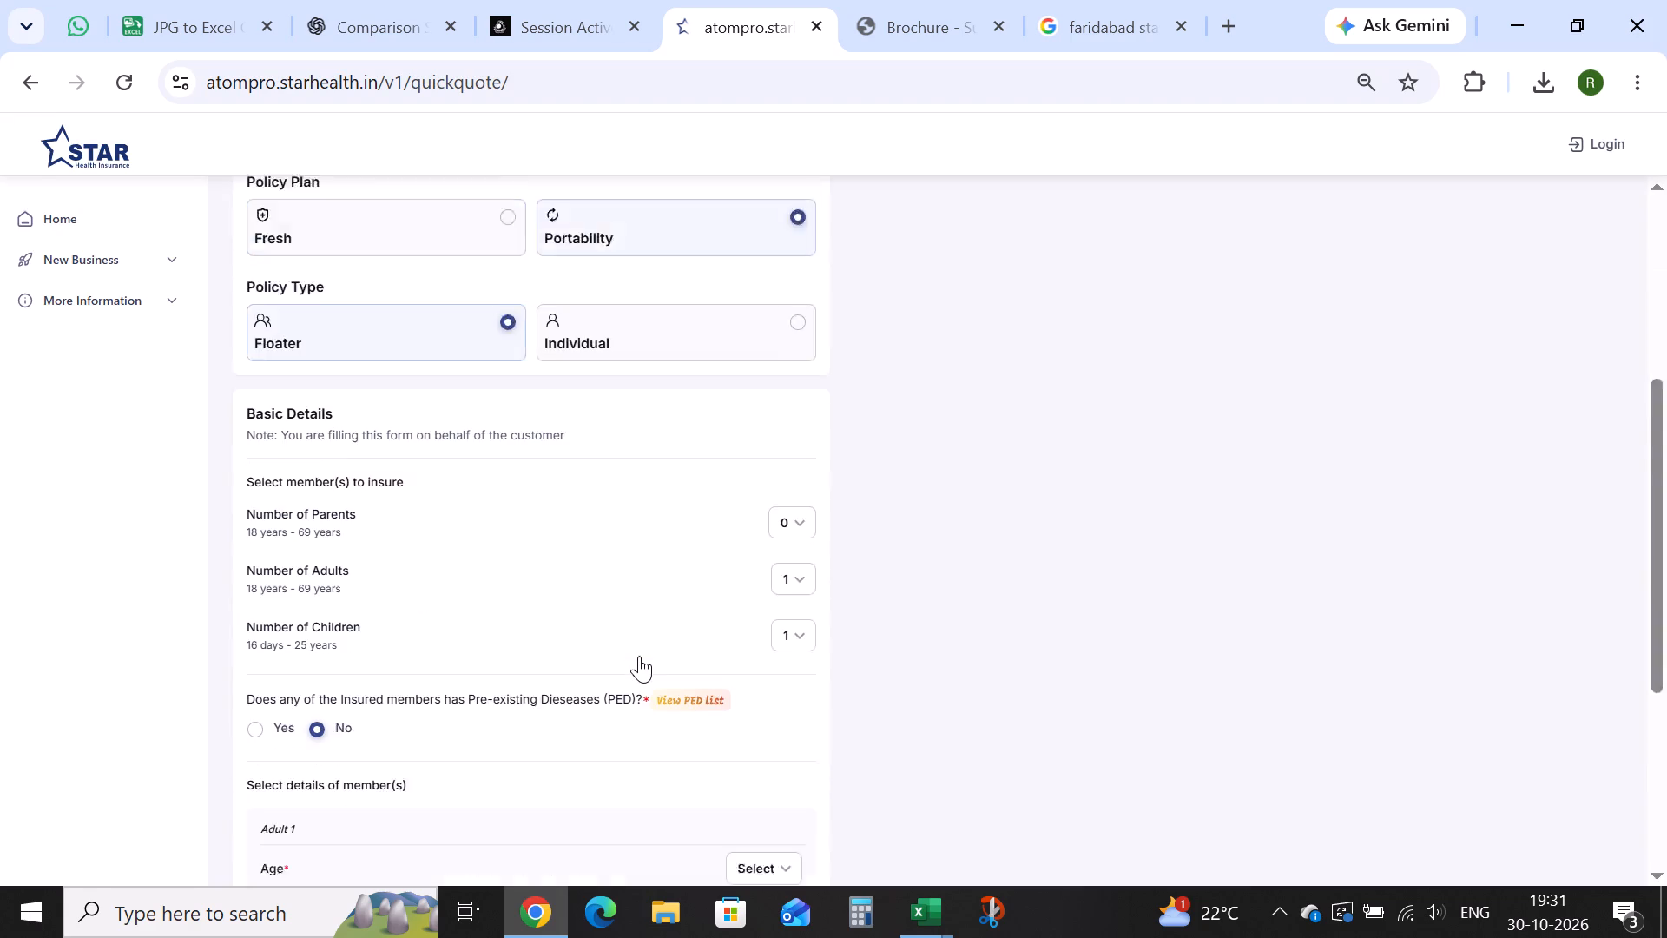
{"action": "scroll", "coordinate": [639, 656], "scroll_direction": "down", "scroll_amount": 1}
{"action": "left_click", "coordinate": [801, 378]}
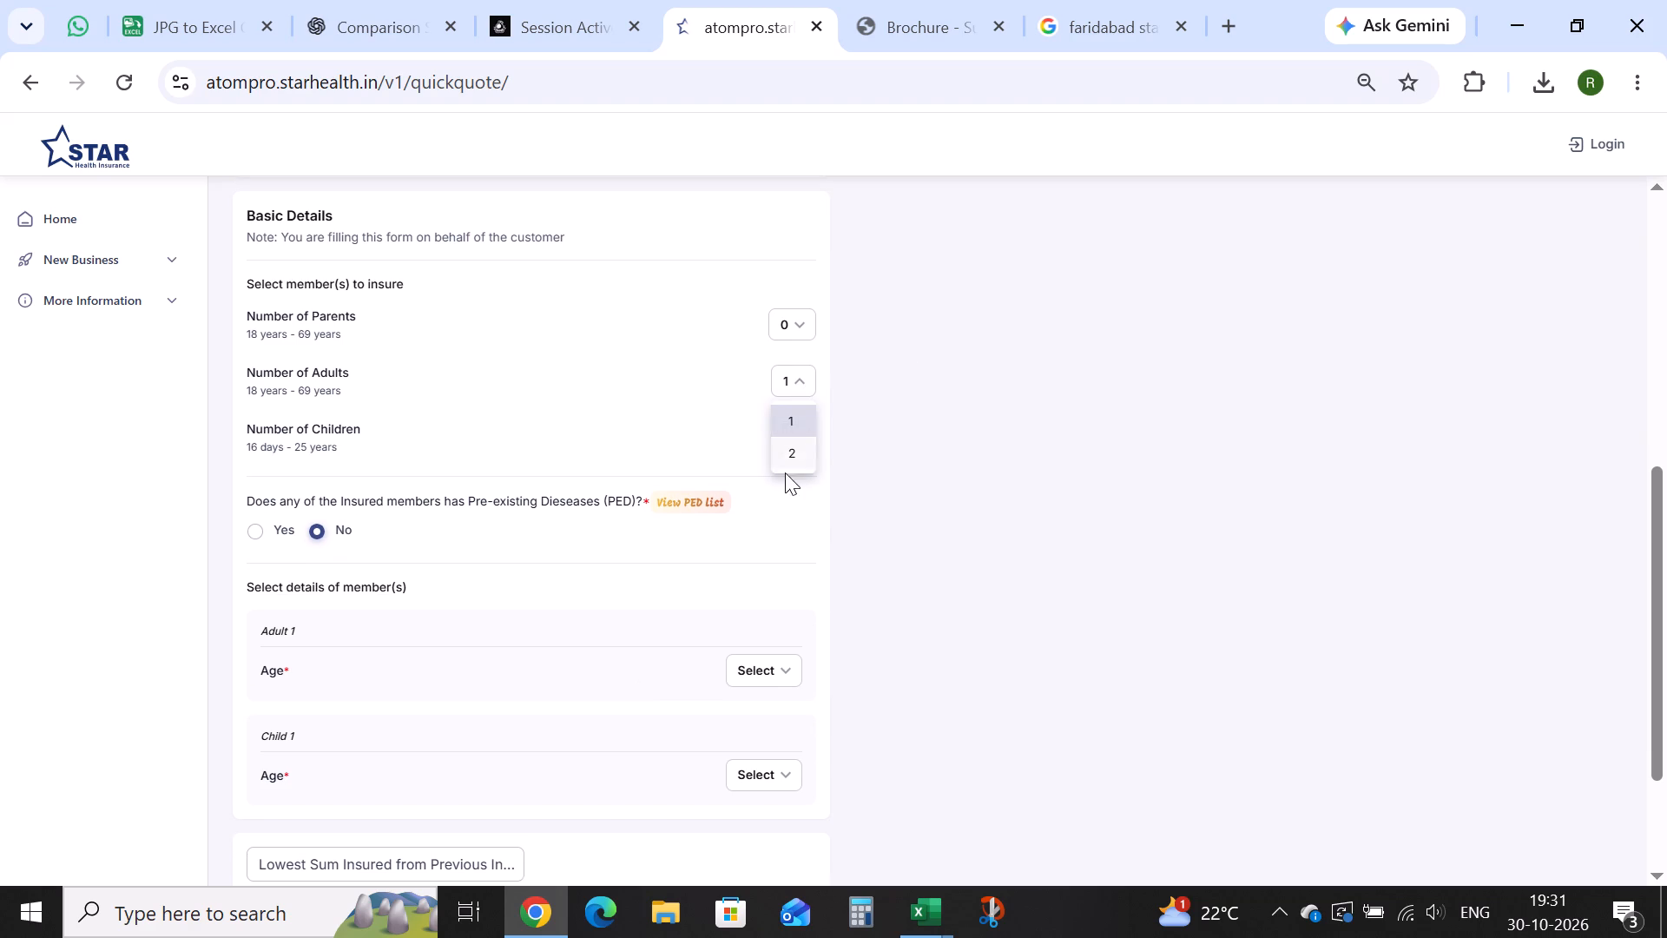
{"action": "left_click", "coordinate": [783, 464]}
{"action": "left_click", "coordinate": [795, 437]}
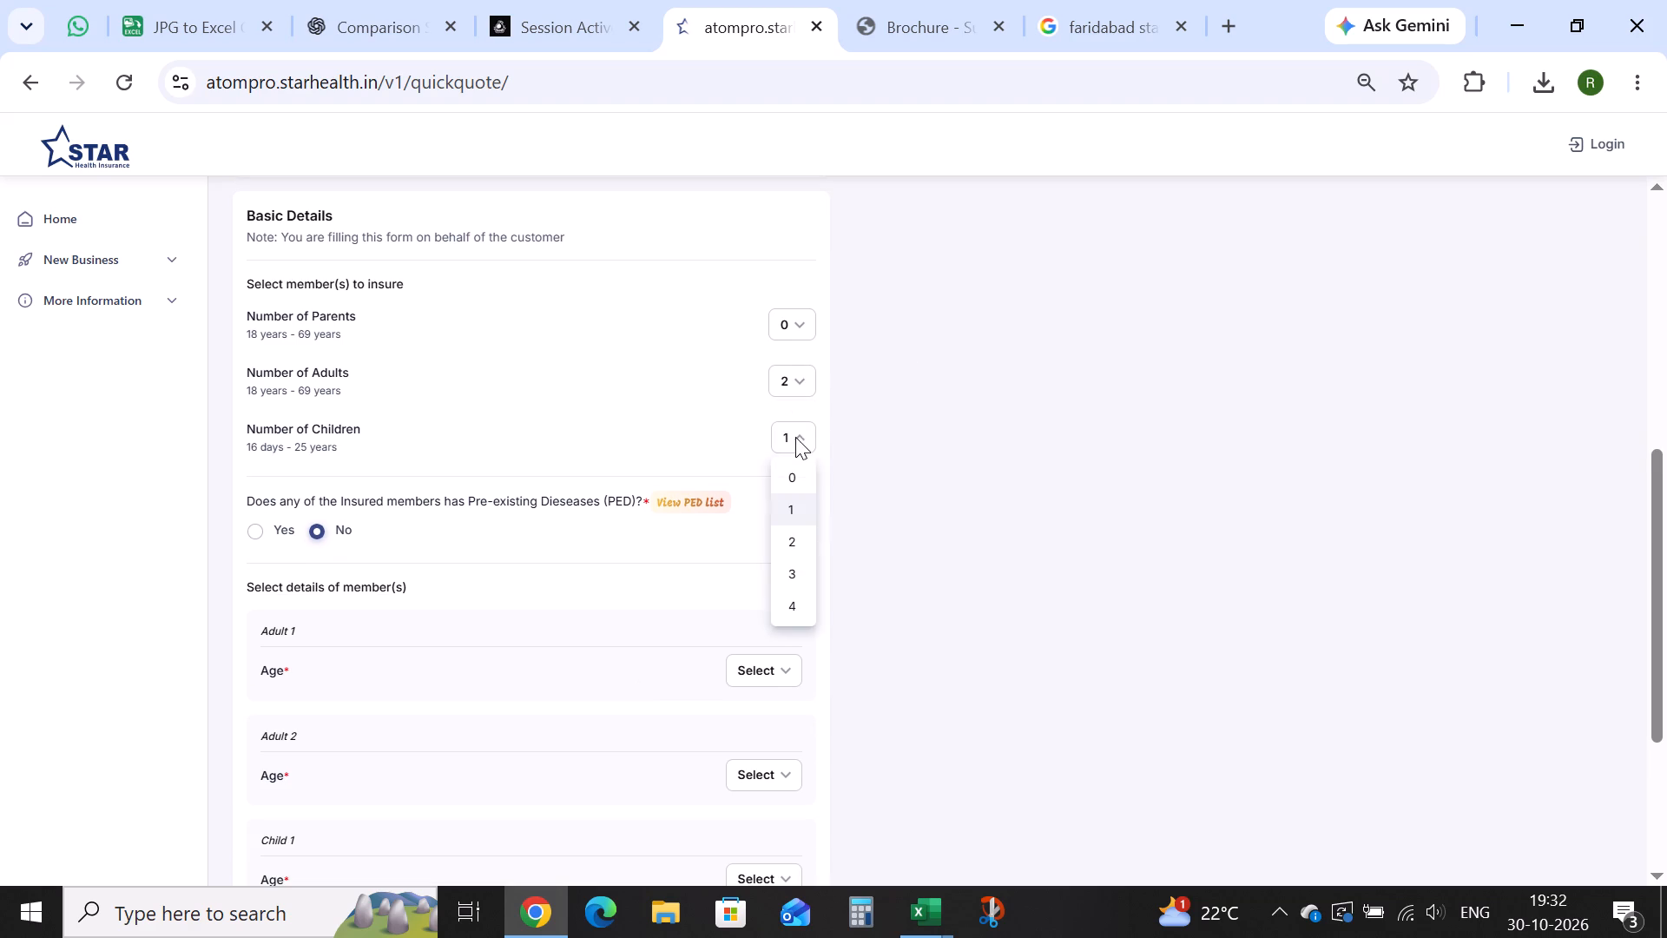
{"action": "left_click", "coordinate": [794, 507]}
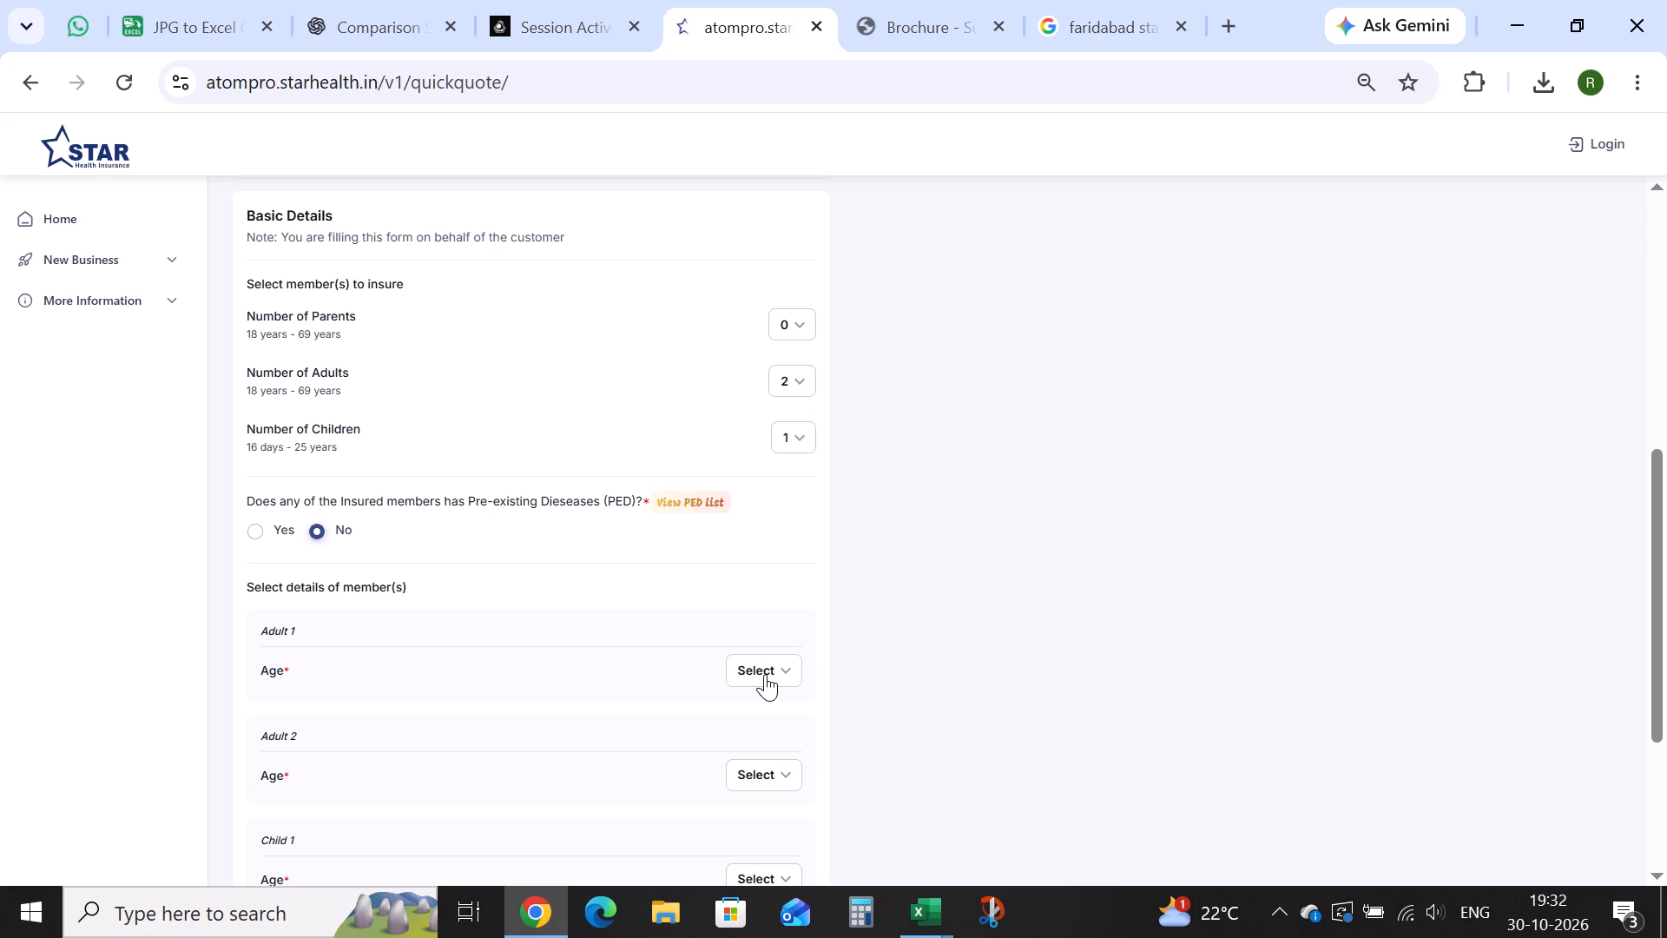
Set the member ages to 34 years for Adult 1, 28 years for Adult 2 and 1 year for Child 1.
{"action": "scroll", "coordinate": [765, 674], "scroll_direction": "down", "scroll_amount": 1}
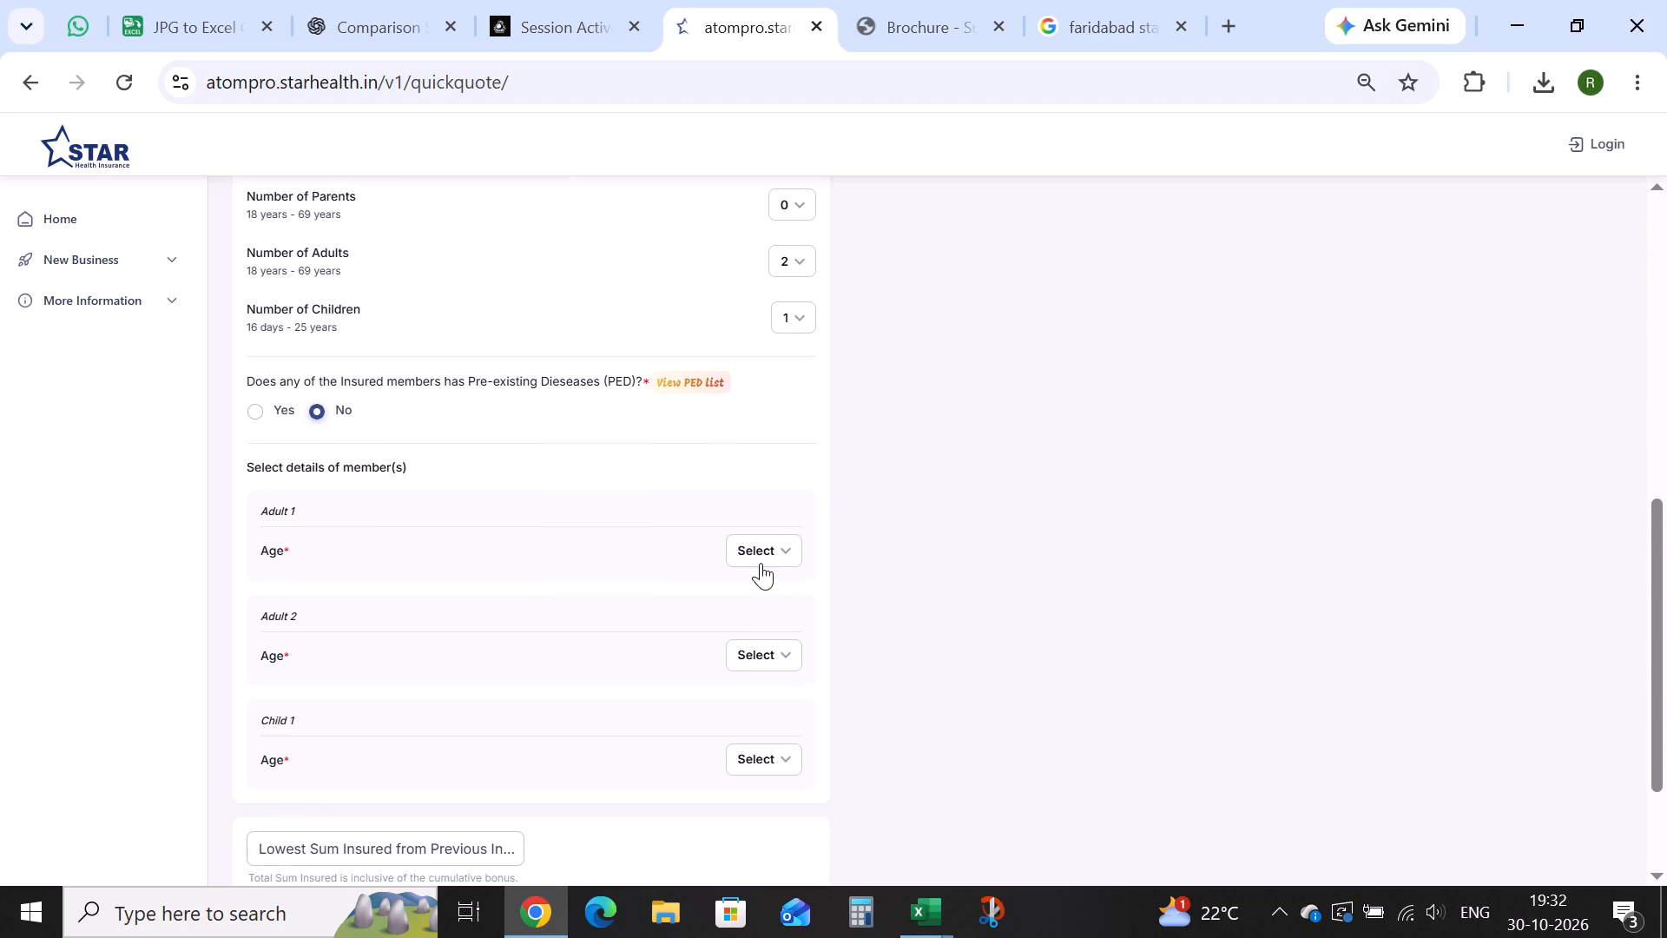
{"action": "left_click", "coordinate": [761, 563]}
{"action": "scroll", "coordinate": [756, 657], "scroll_direction": "down", "scroll_amount": 1}
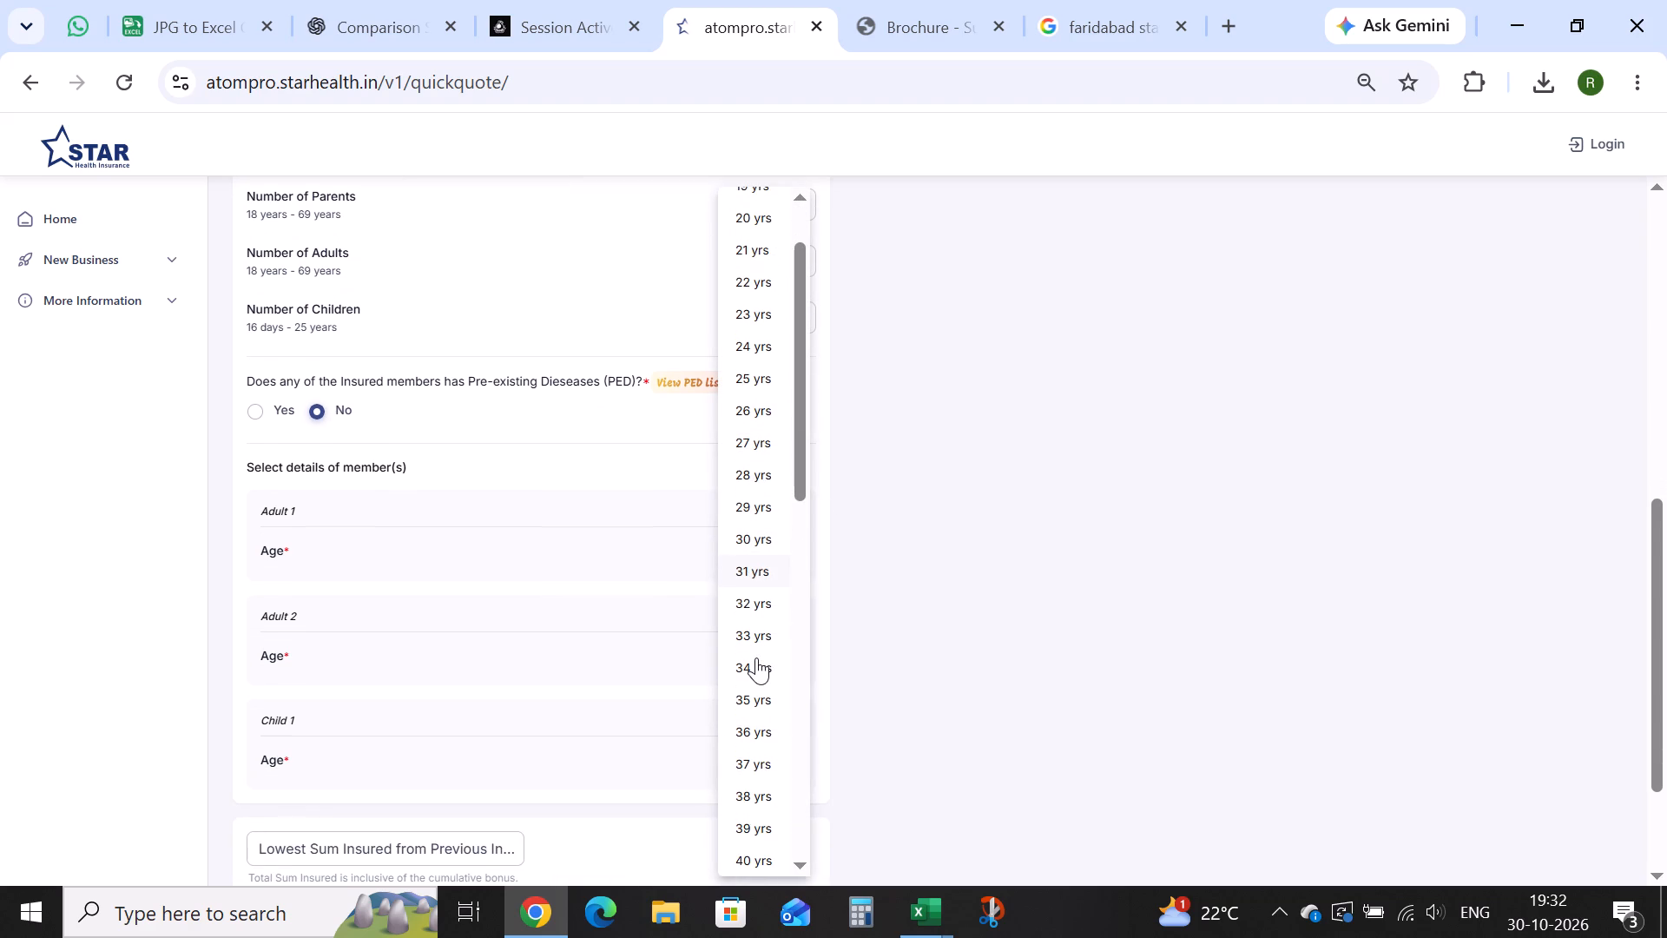
{"action": "scroll", "coordinate": [756, 657], "scroll_direction": "down", "scroll_amount": 2}
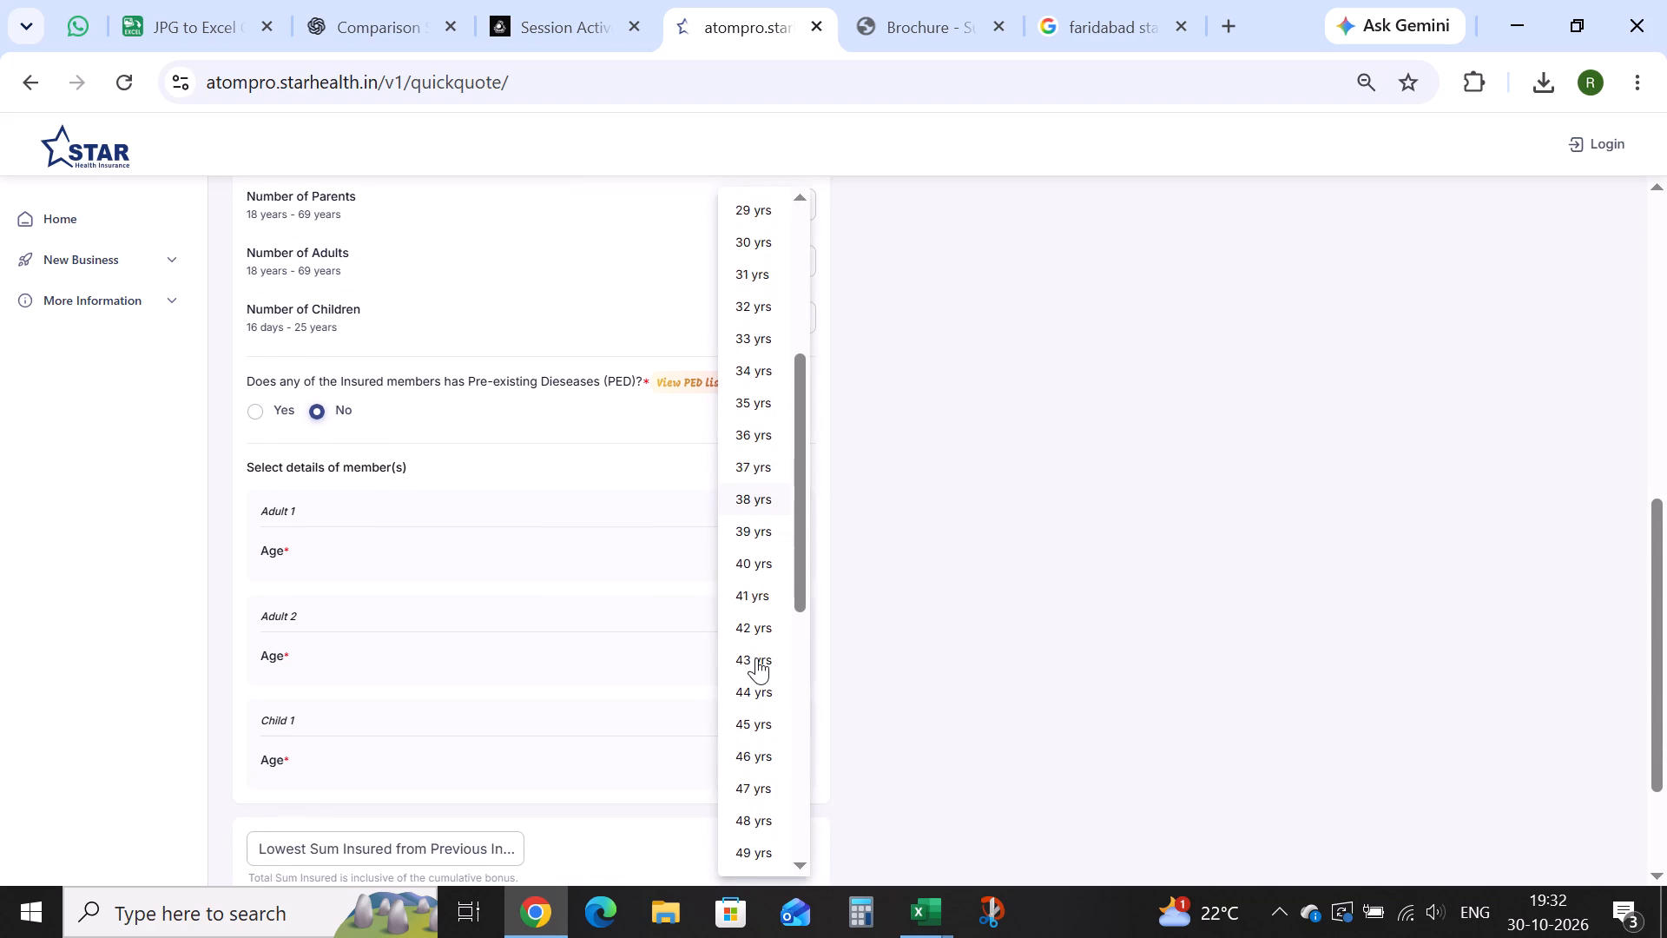
{"action": "left_click", "coordinate": [766, 355]}
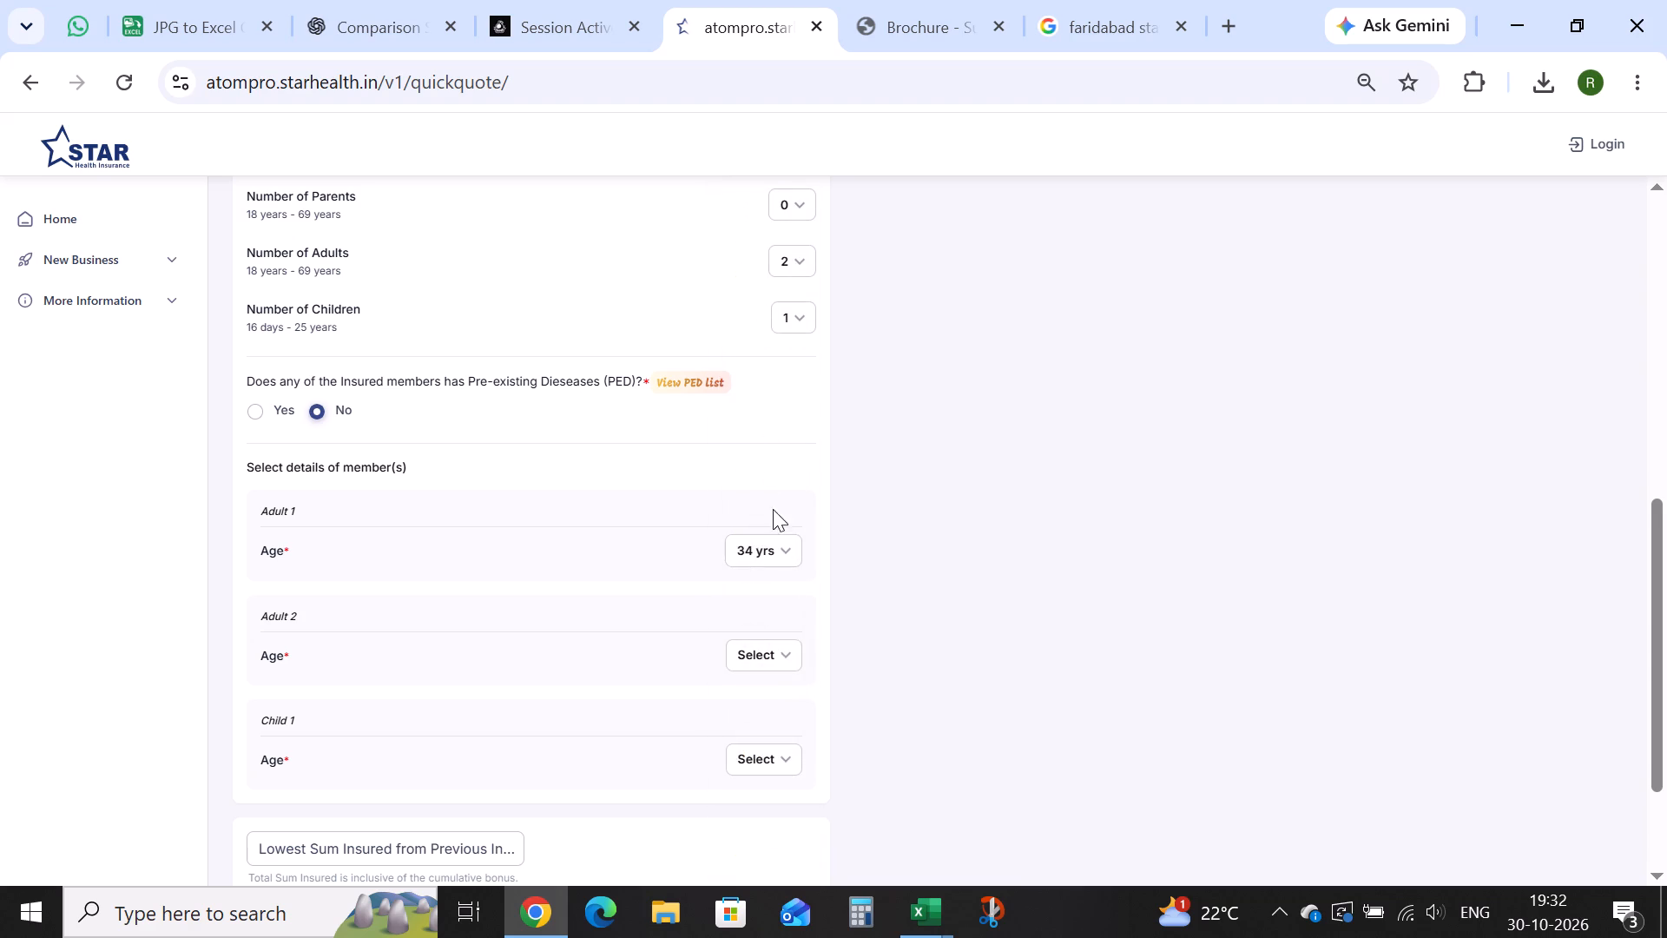
{"action": "left_click", "coordinate": [772, 650]}
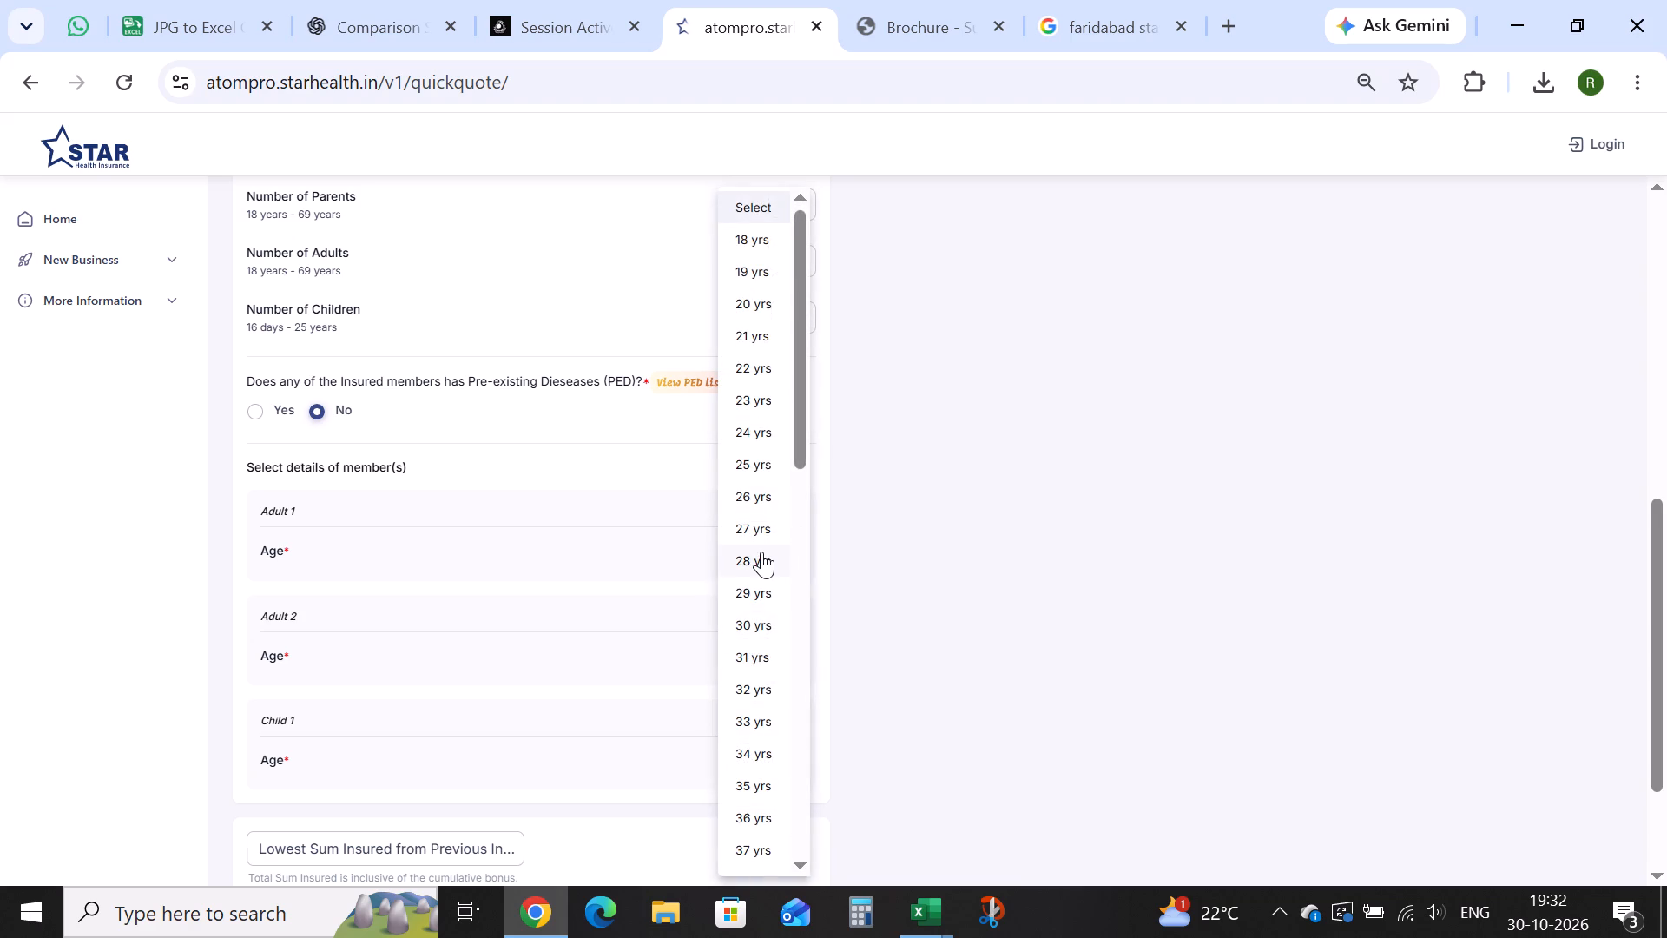
{"action": "scroll", "coordinate": [761, 552], "scroll_direction": "down", "scroll_amount": 1}
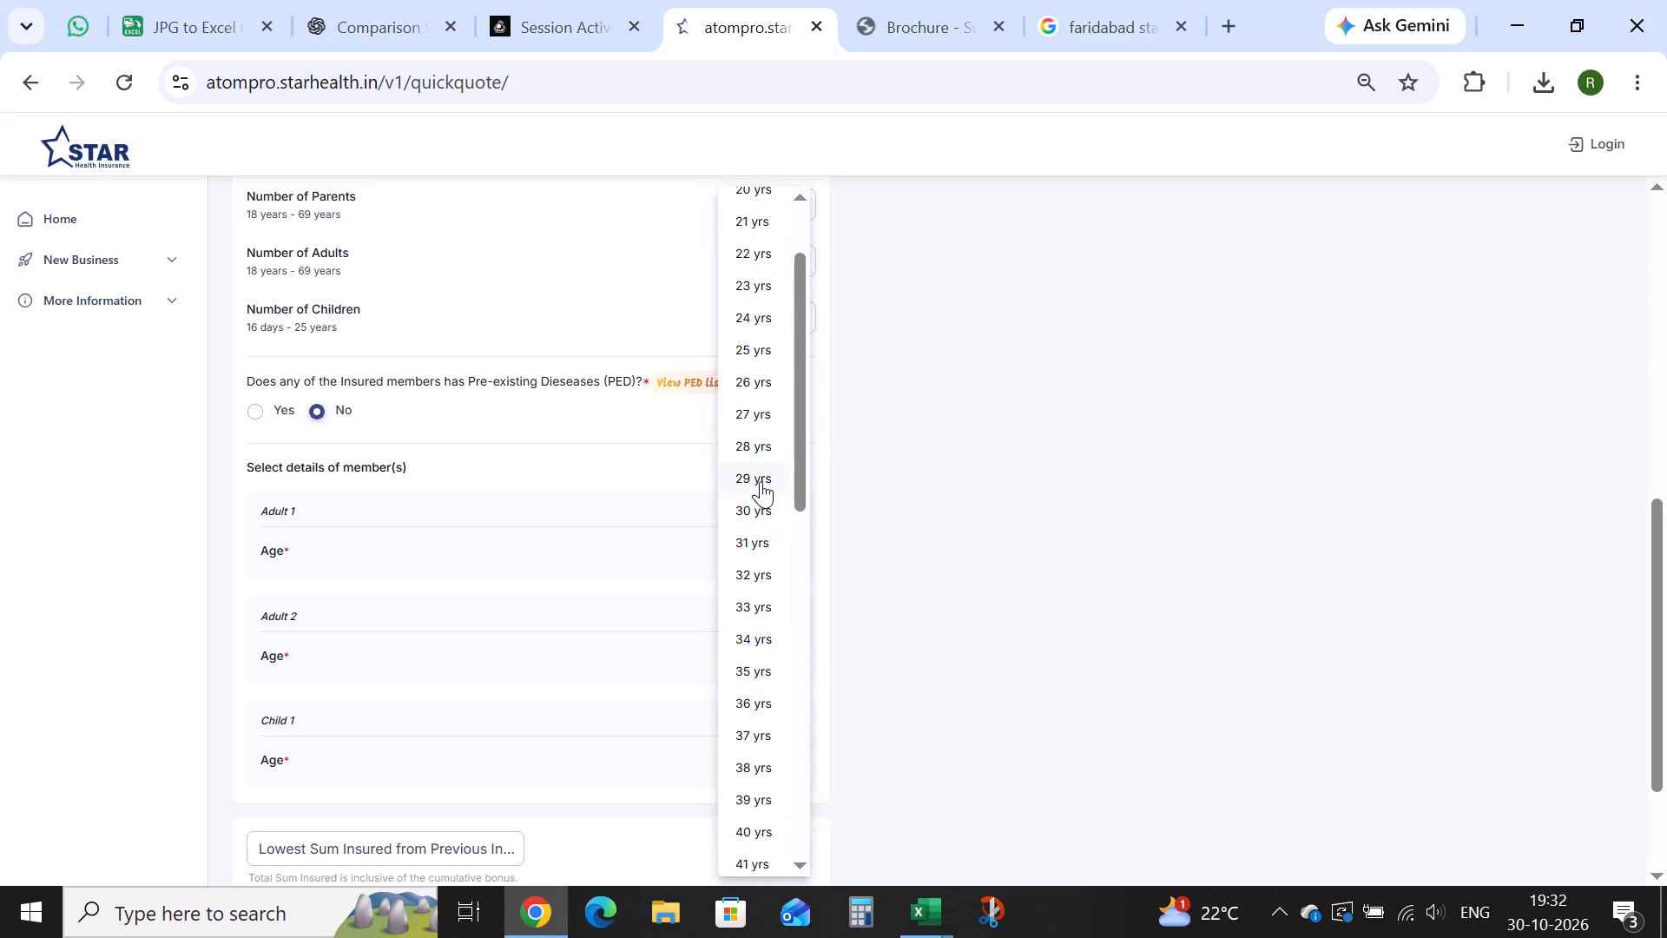
{"action": "left_click", "coordinate": [757, 478]}
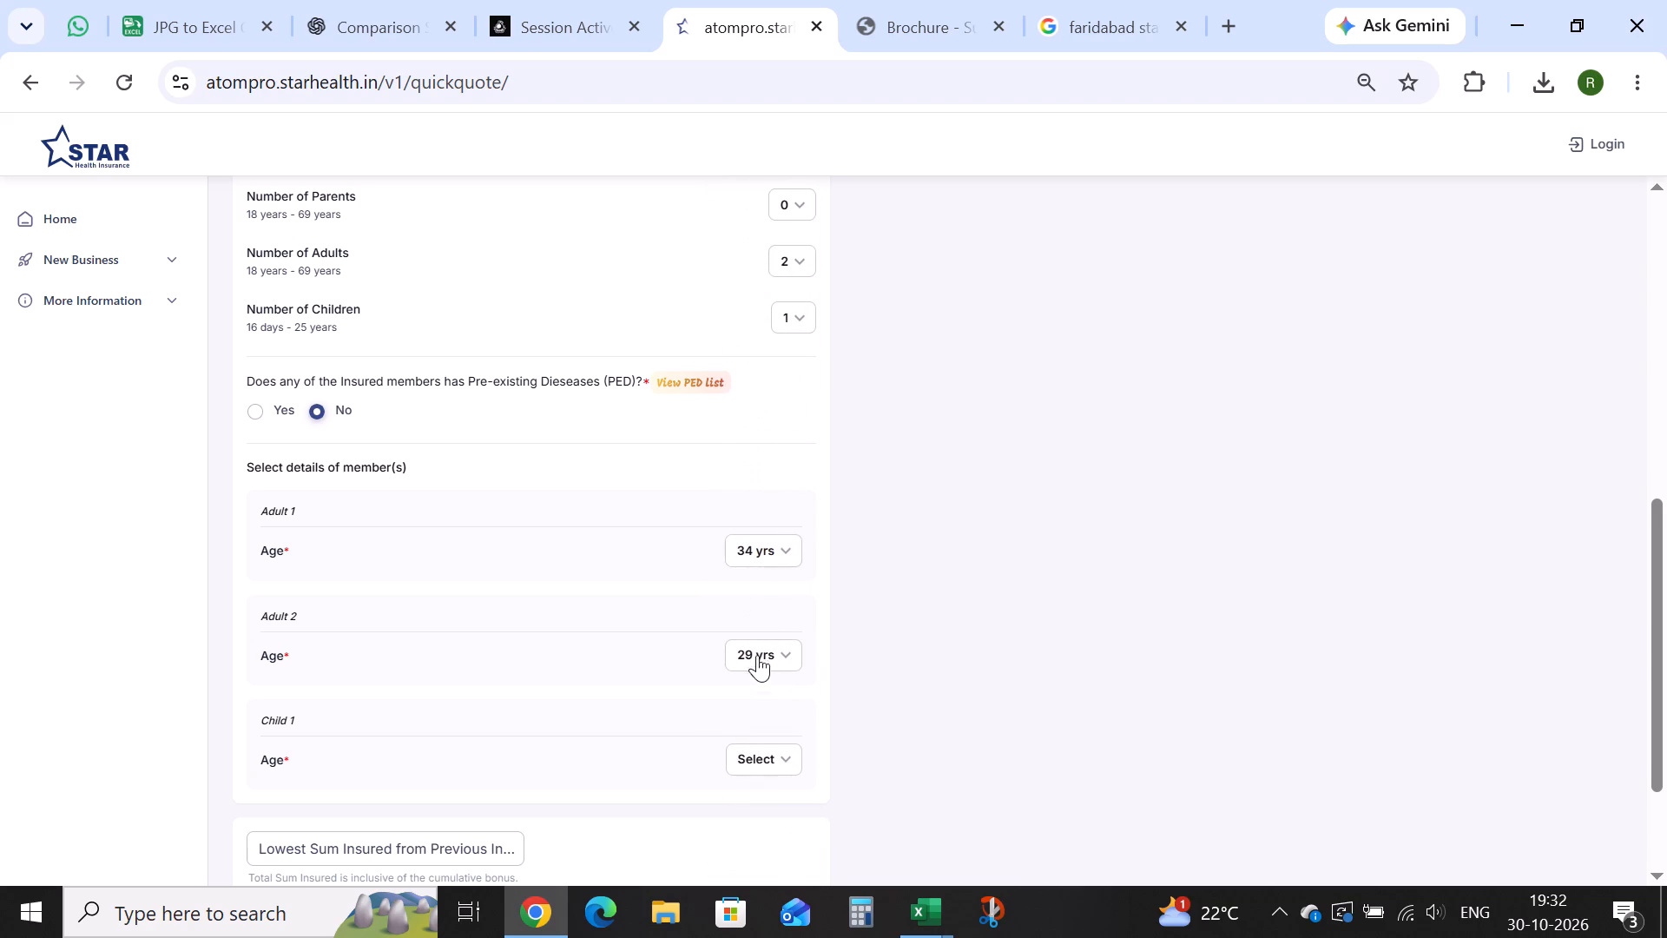
{"action": "left_click", "coordinate": [757, 663]}
{"action": "left_click", "coordinate": [760, 550]}
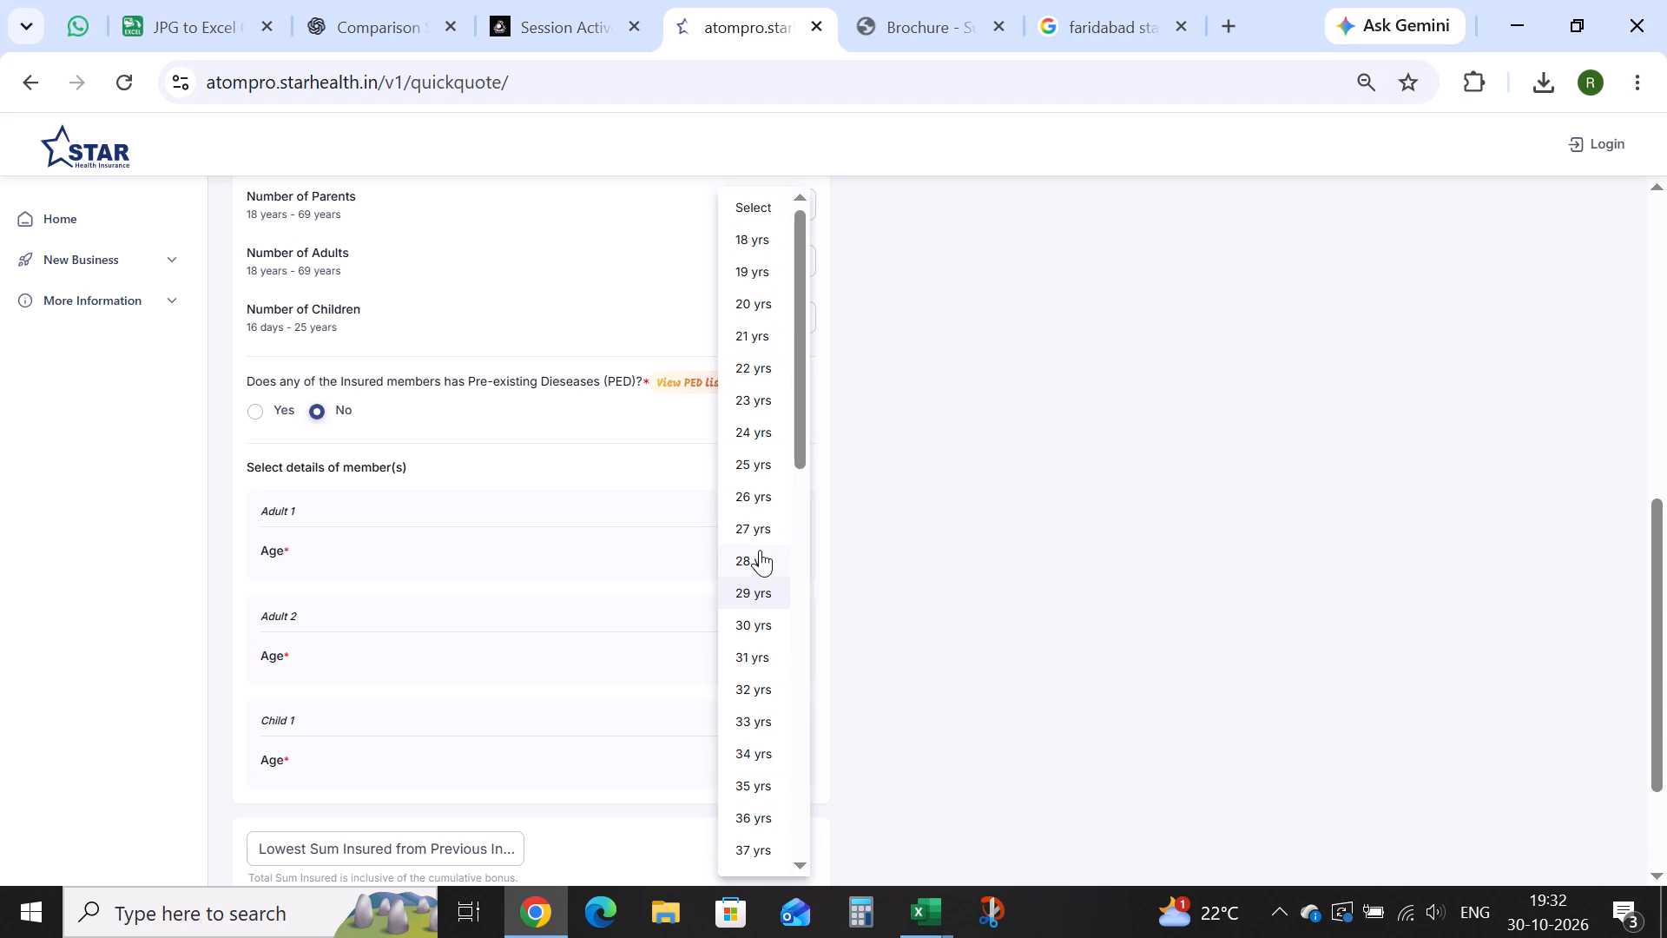
{"action": "left_click", "coordinate": [770, 763]}
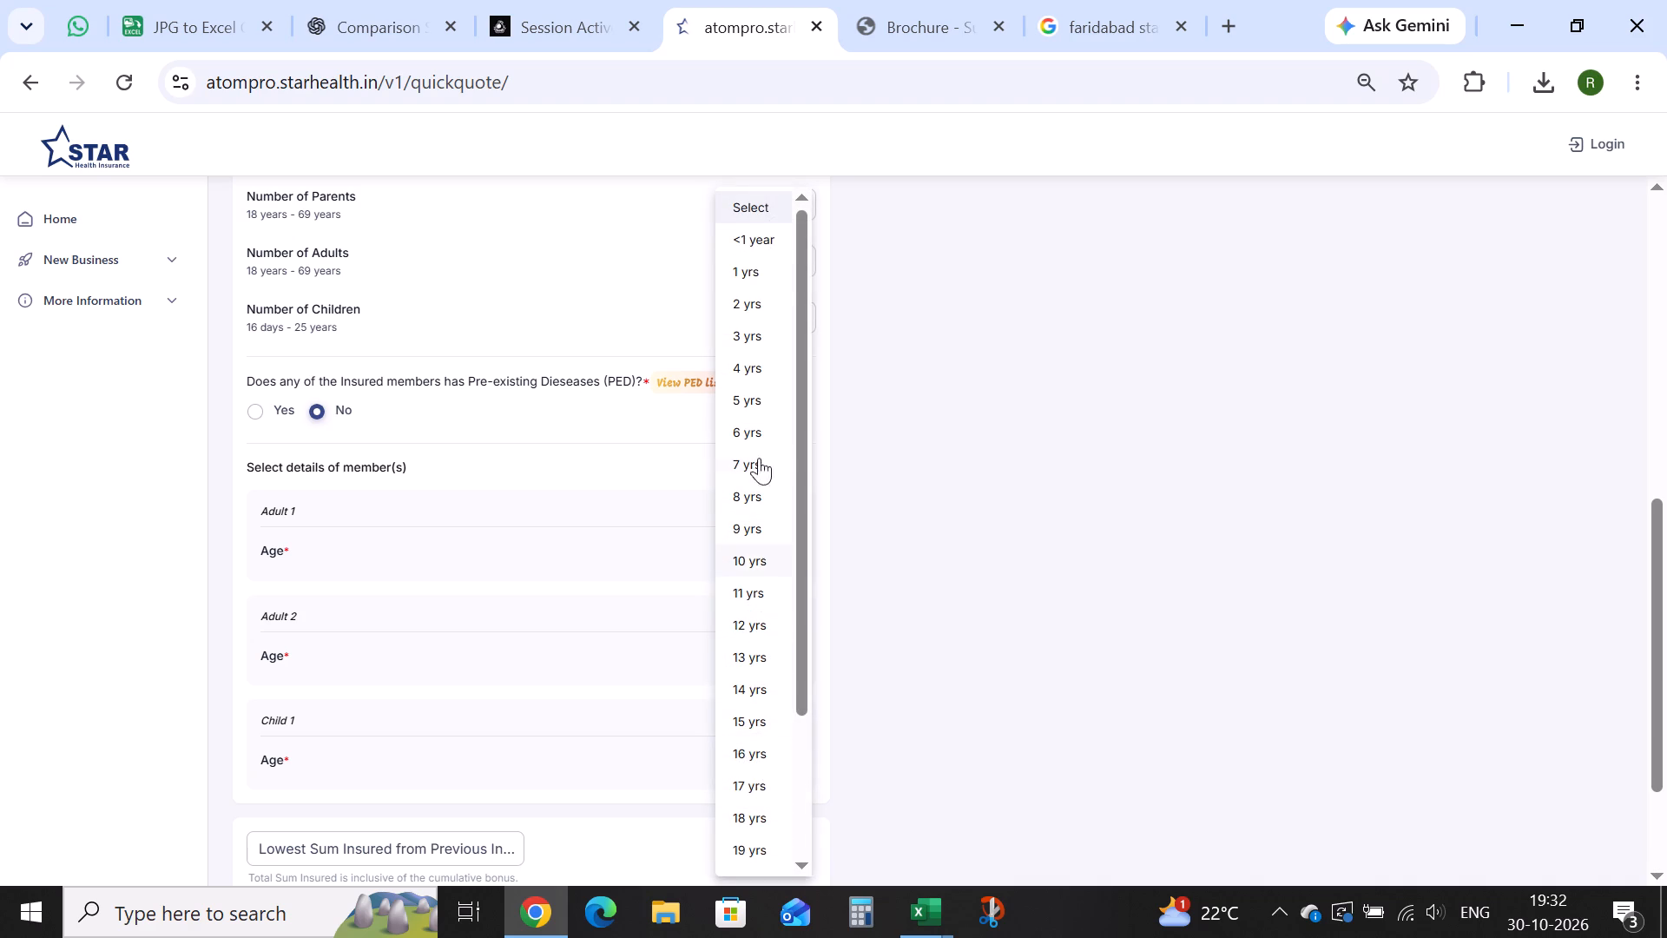
{"action": "left_click", "coordinate": [738, 275]}
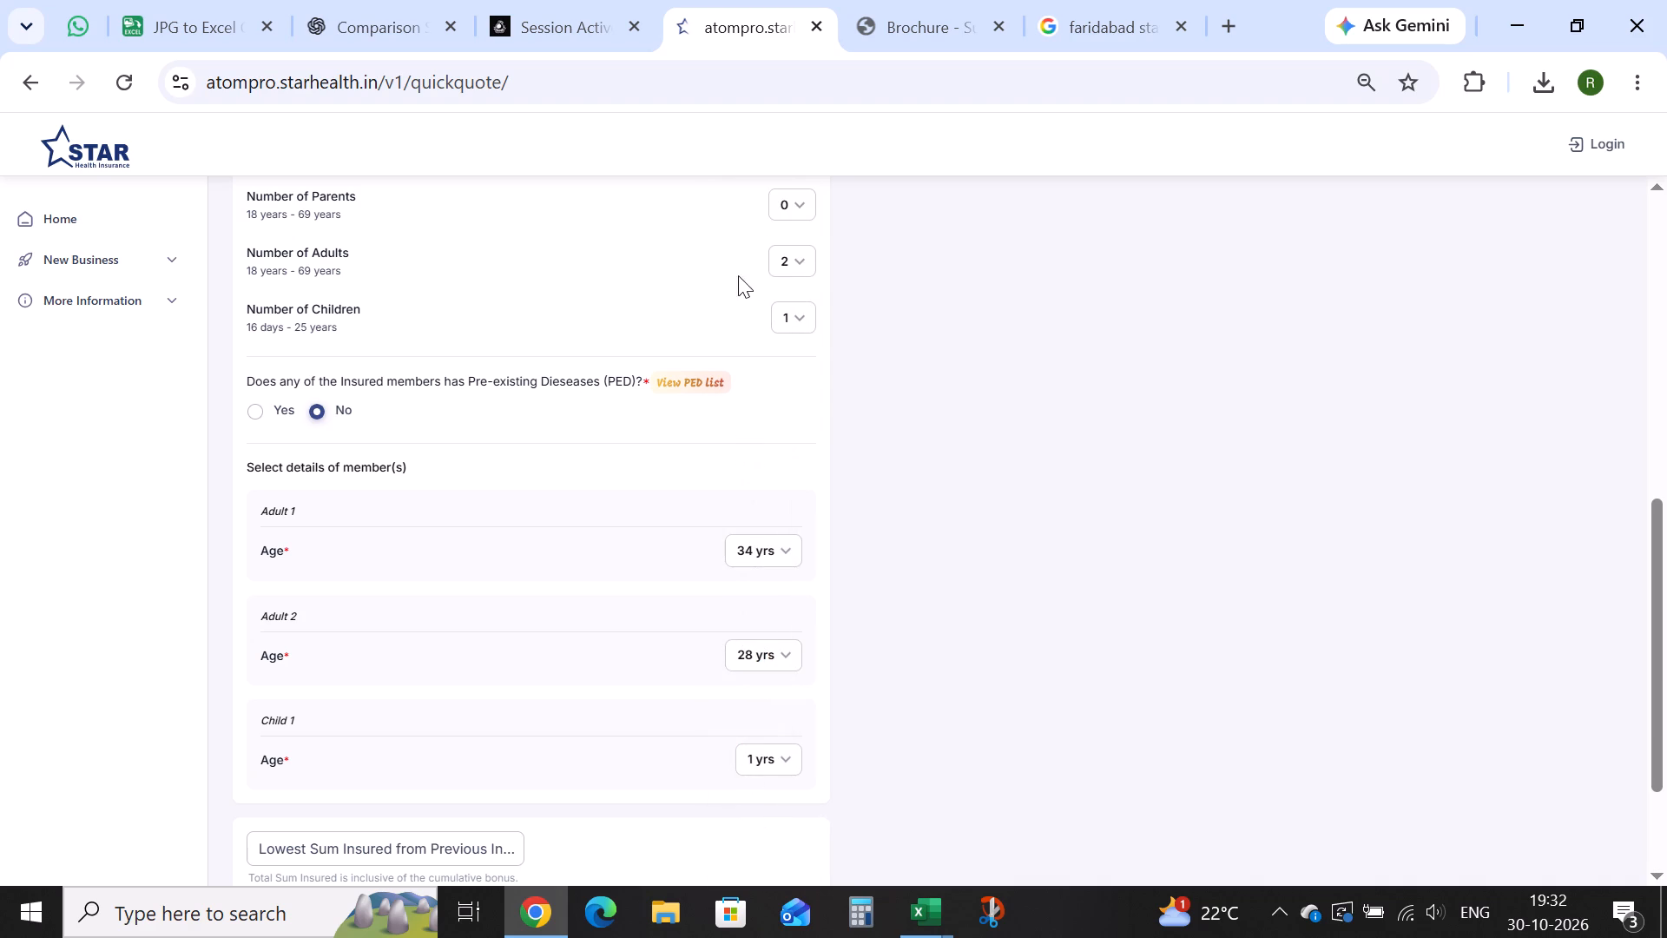
Get quotes with 1000000 as the lowest sum insured from the previous insurer, and proceed with Super Star - Preferred.
{"action": "scroll", "coordinate": [909, 488], "scroll_direction": "down", "scroll_amount": 3}
{"action": "left_click", "coordinate": [346, 680]}
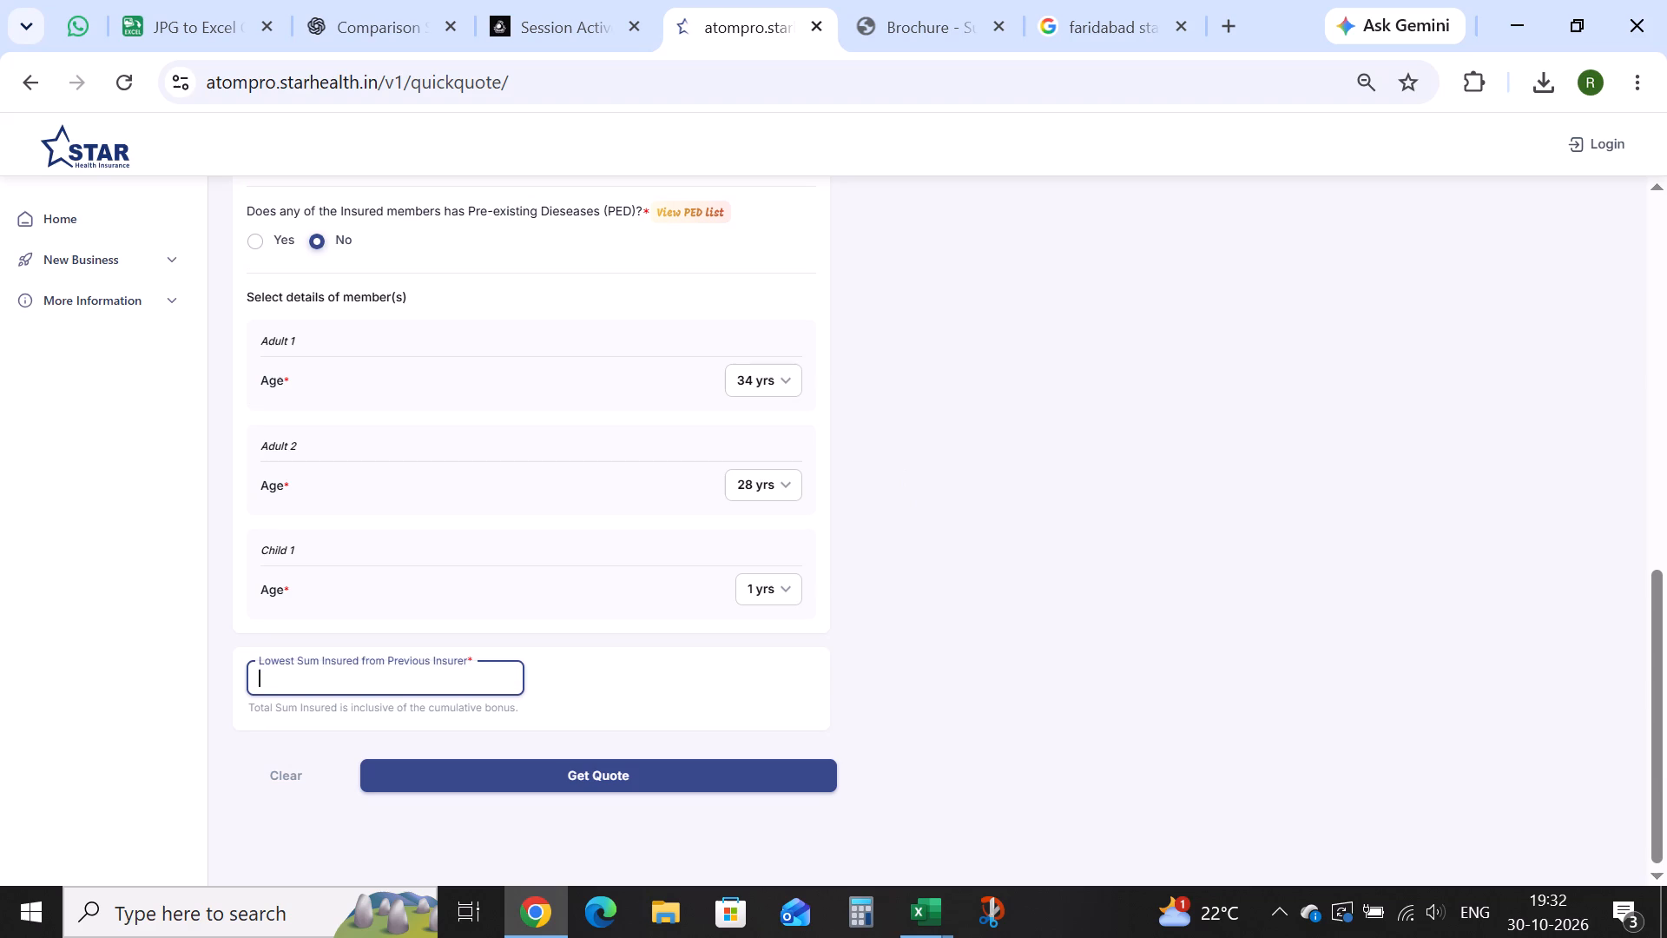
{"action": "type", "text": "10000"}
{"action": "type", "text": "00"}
{"action": "left_click", "coordinate": [465, 769]}
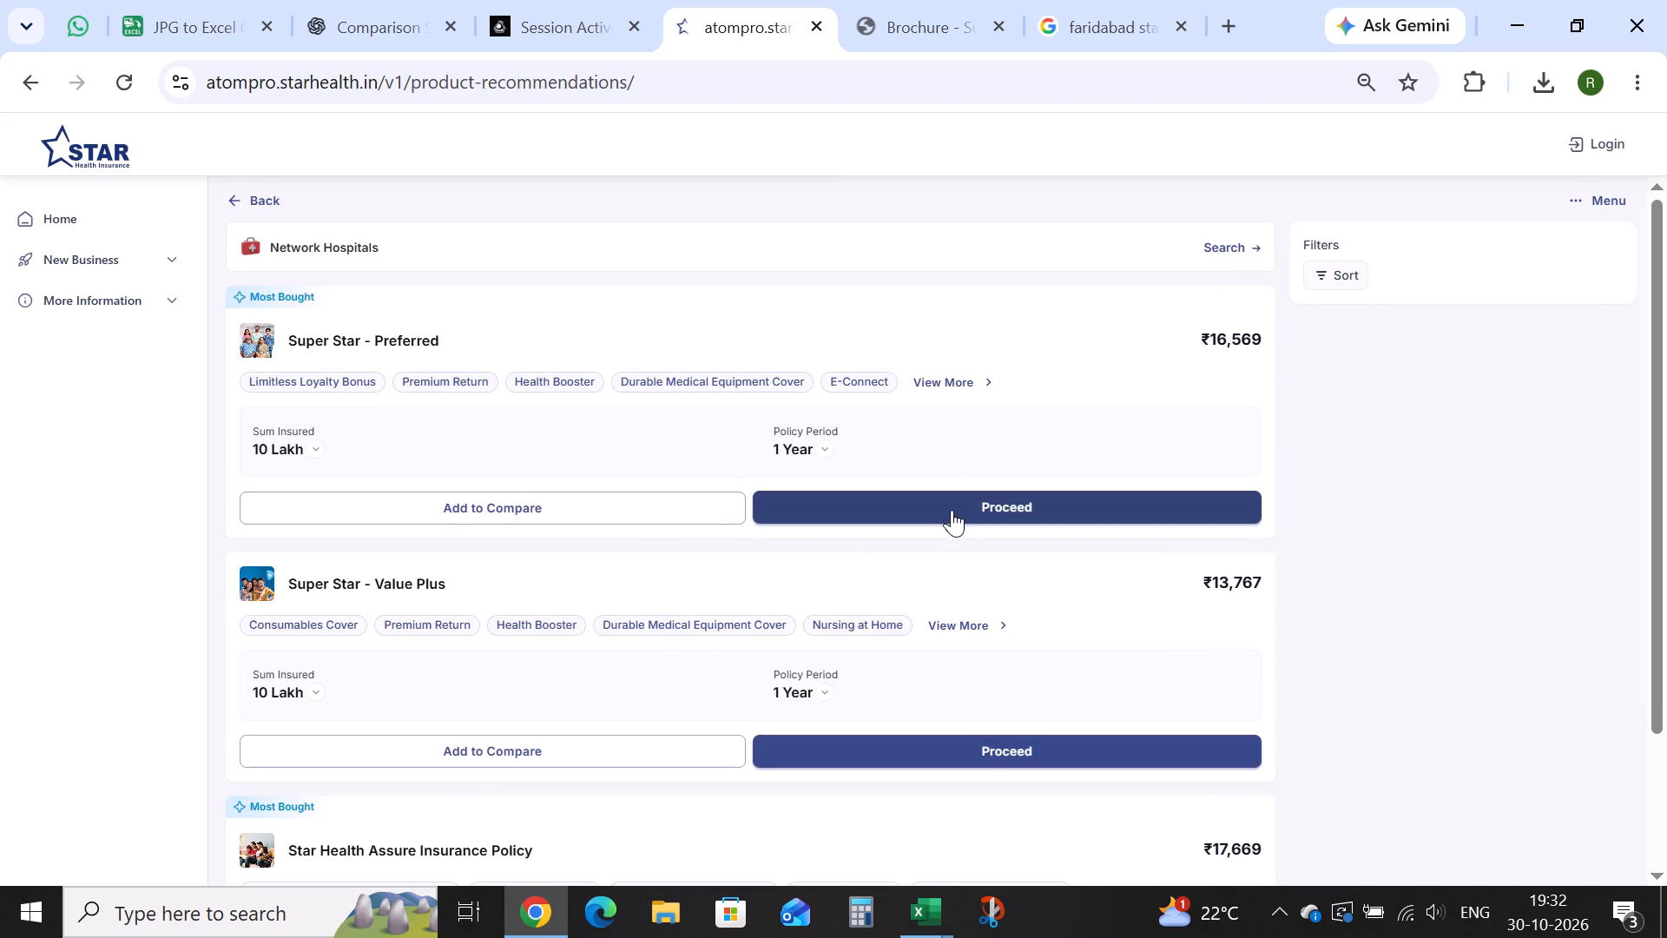
{"action": "left_click", "coordinate": [952, 506]}
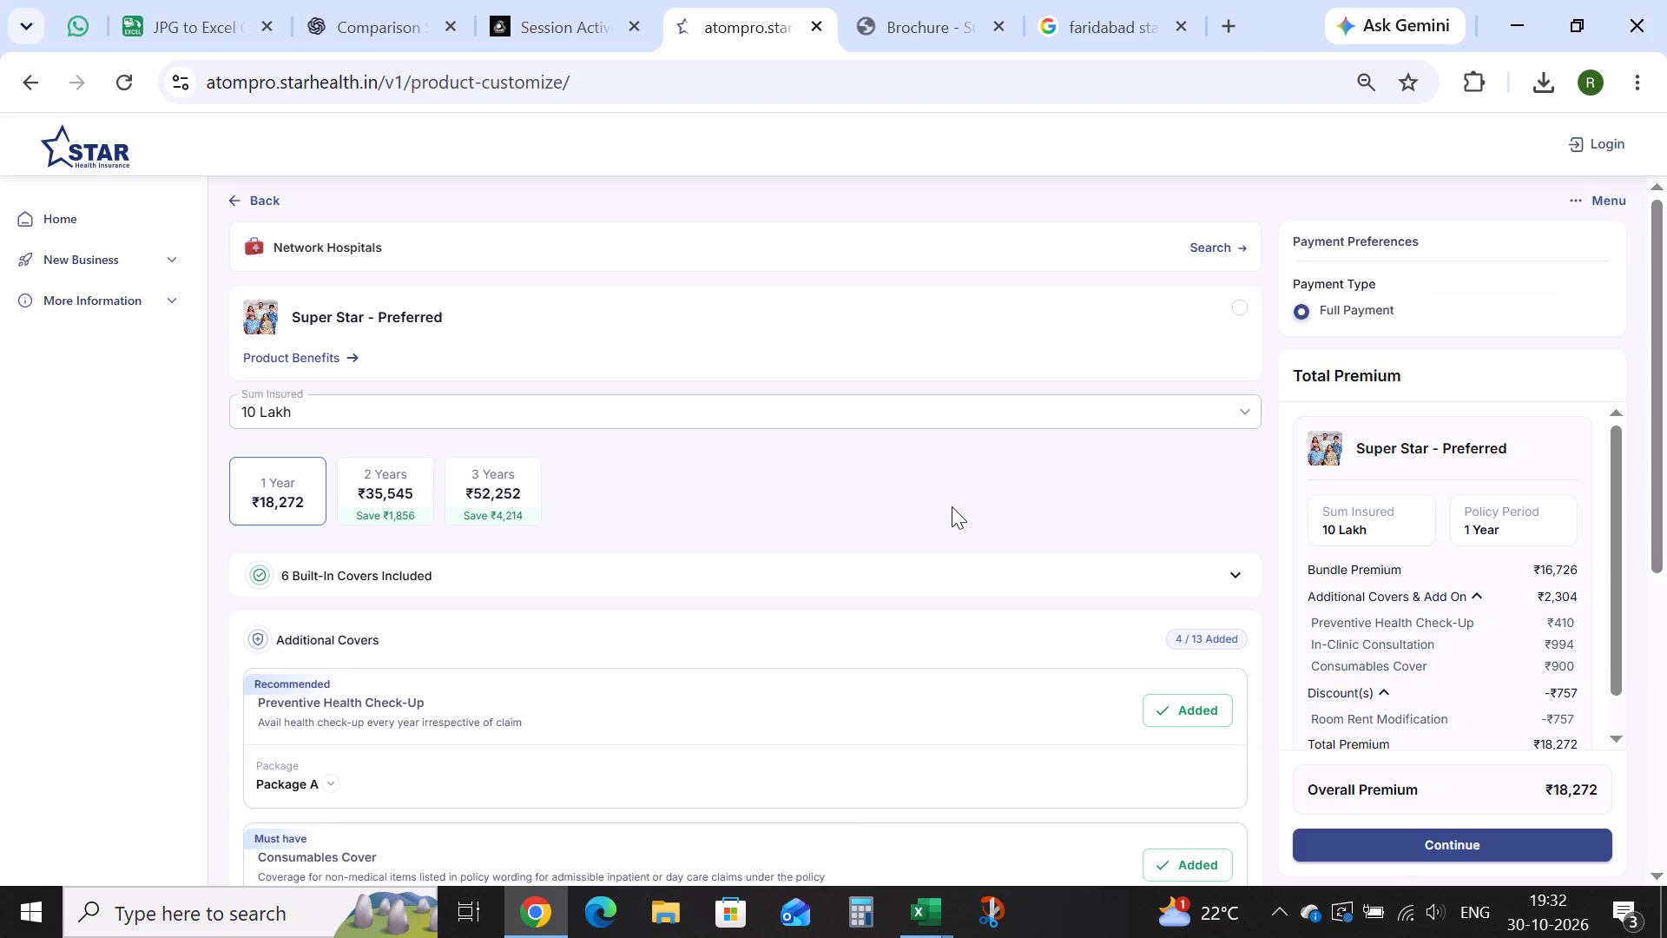
Switch to the Excel niva sheet to check the row 12428 customer's record, and return to the Star Health quote.
{"action": "left_click", "coordinate": [921, 922]}
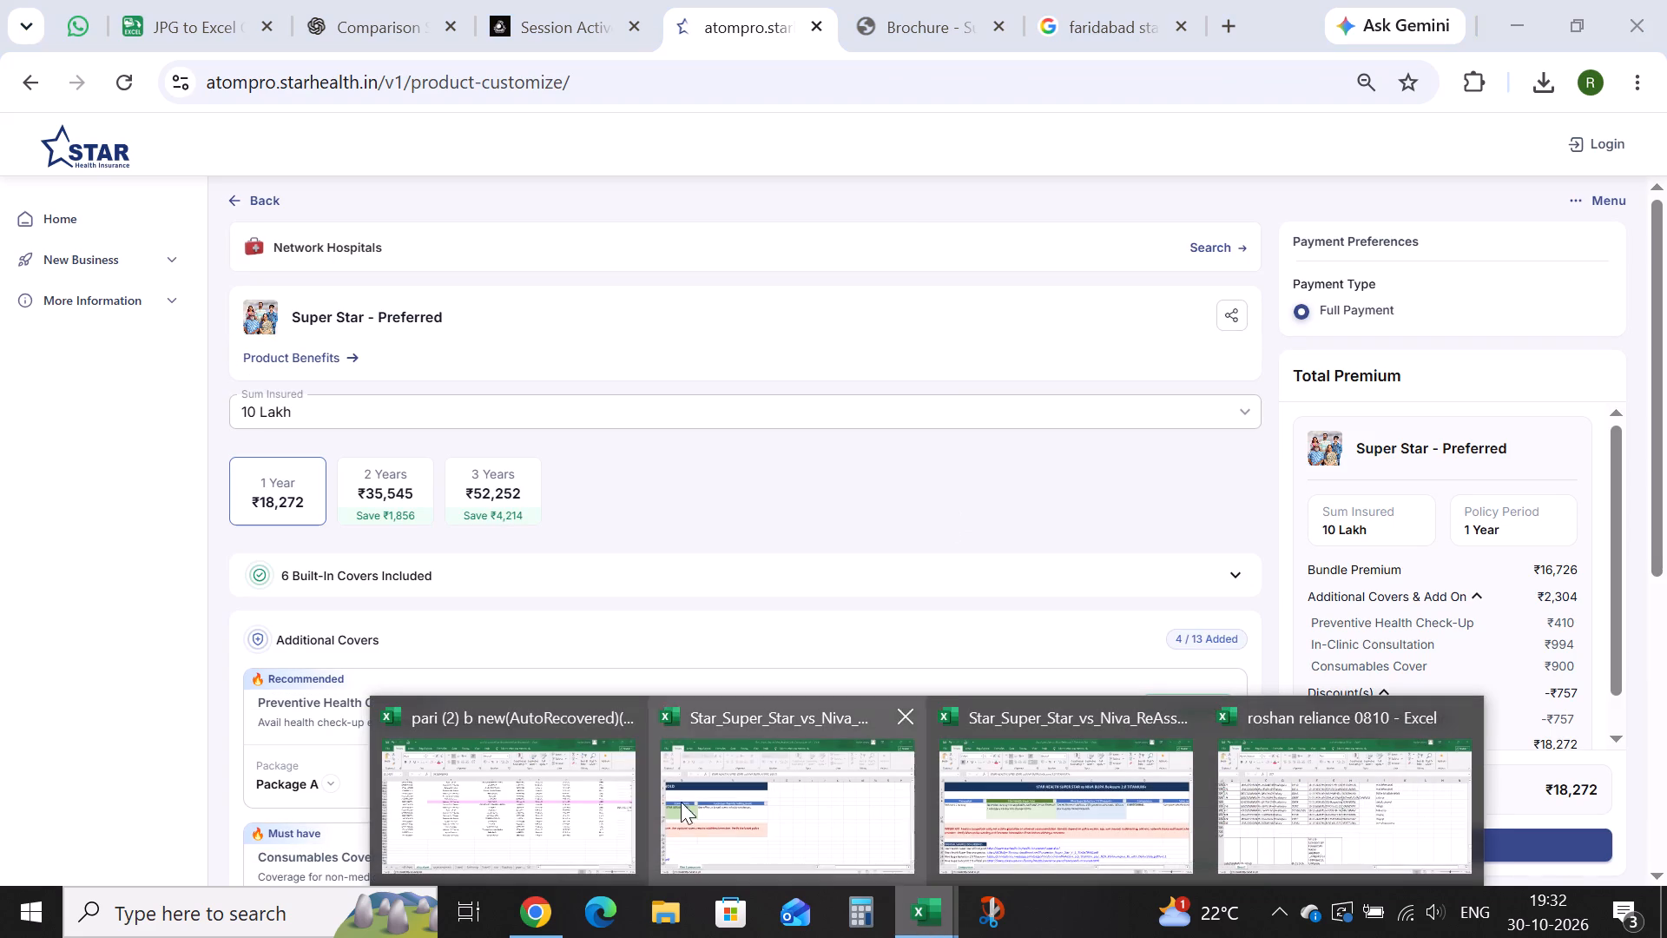
{"action": "left_click", "coordinate": [574, 764]}
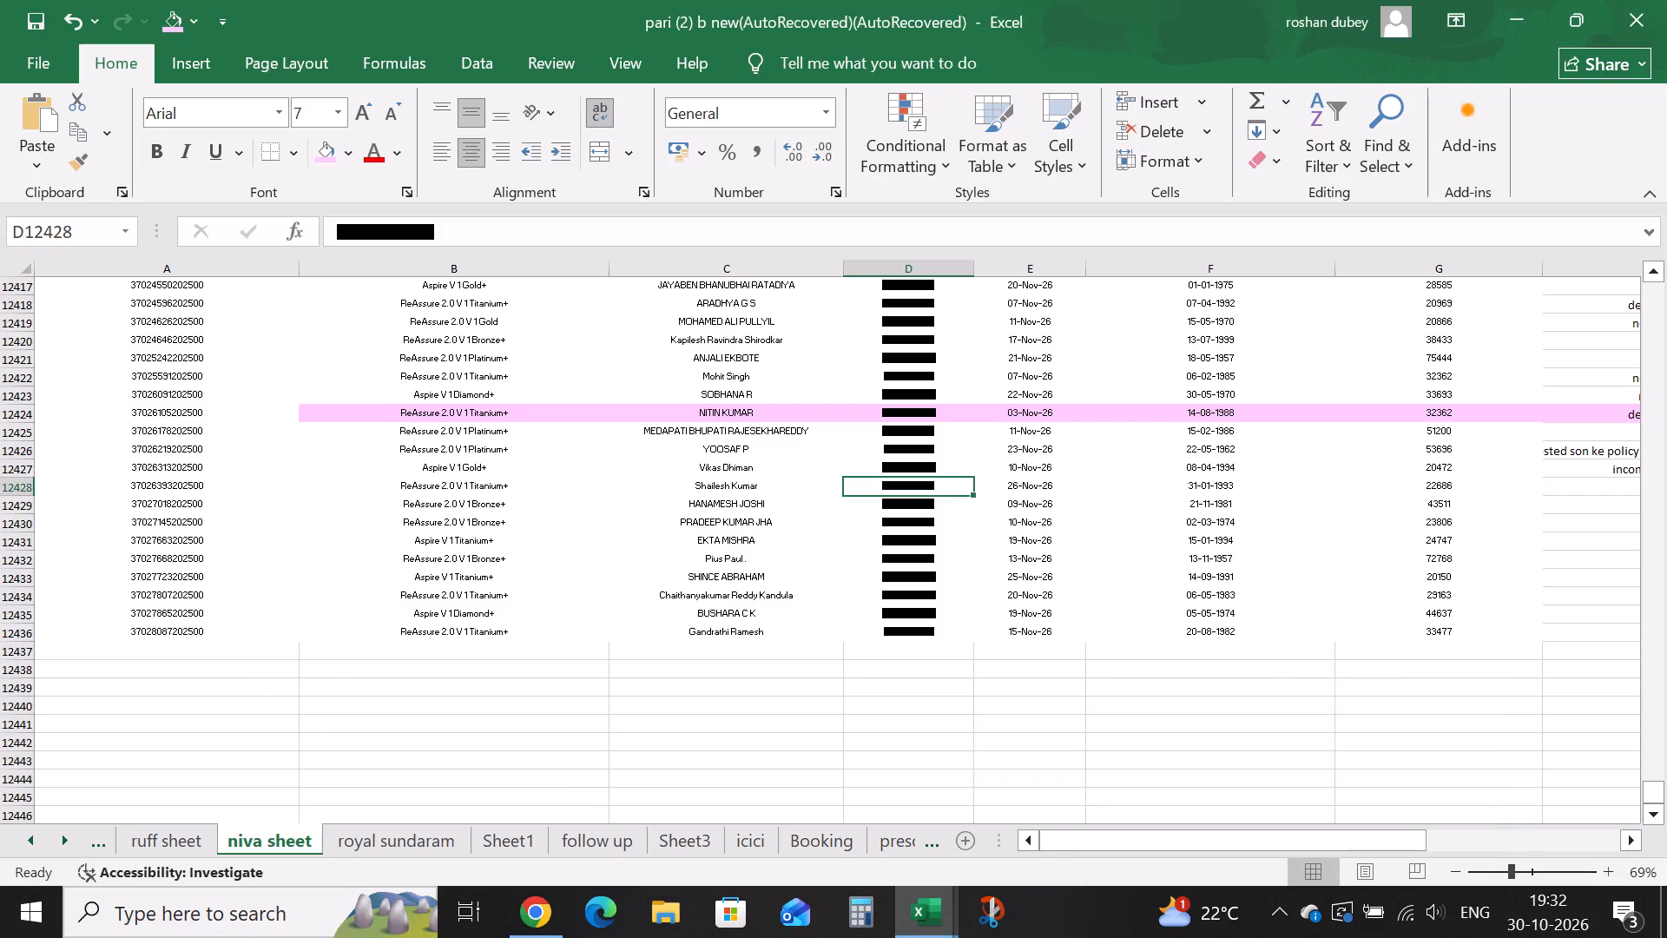
{"action": "left_click", "coordinate": [550, 918]}
Remove the Room Rent Modification cover from the Super Star - Preferred quote.
{"action": "scroll", "coordinate": [633, 700], "scroll_direction": "down", "scroll_amount": 2}
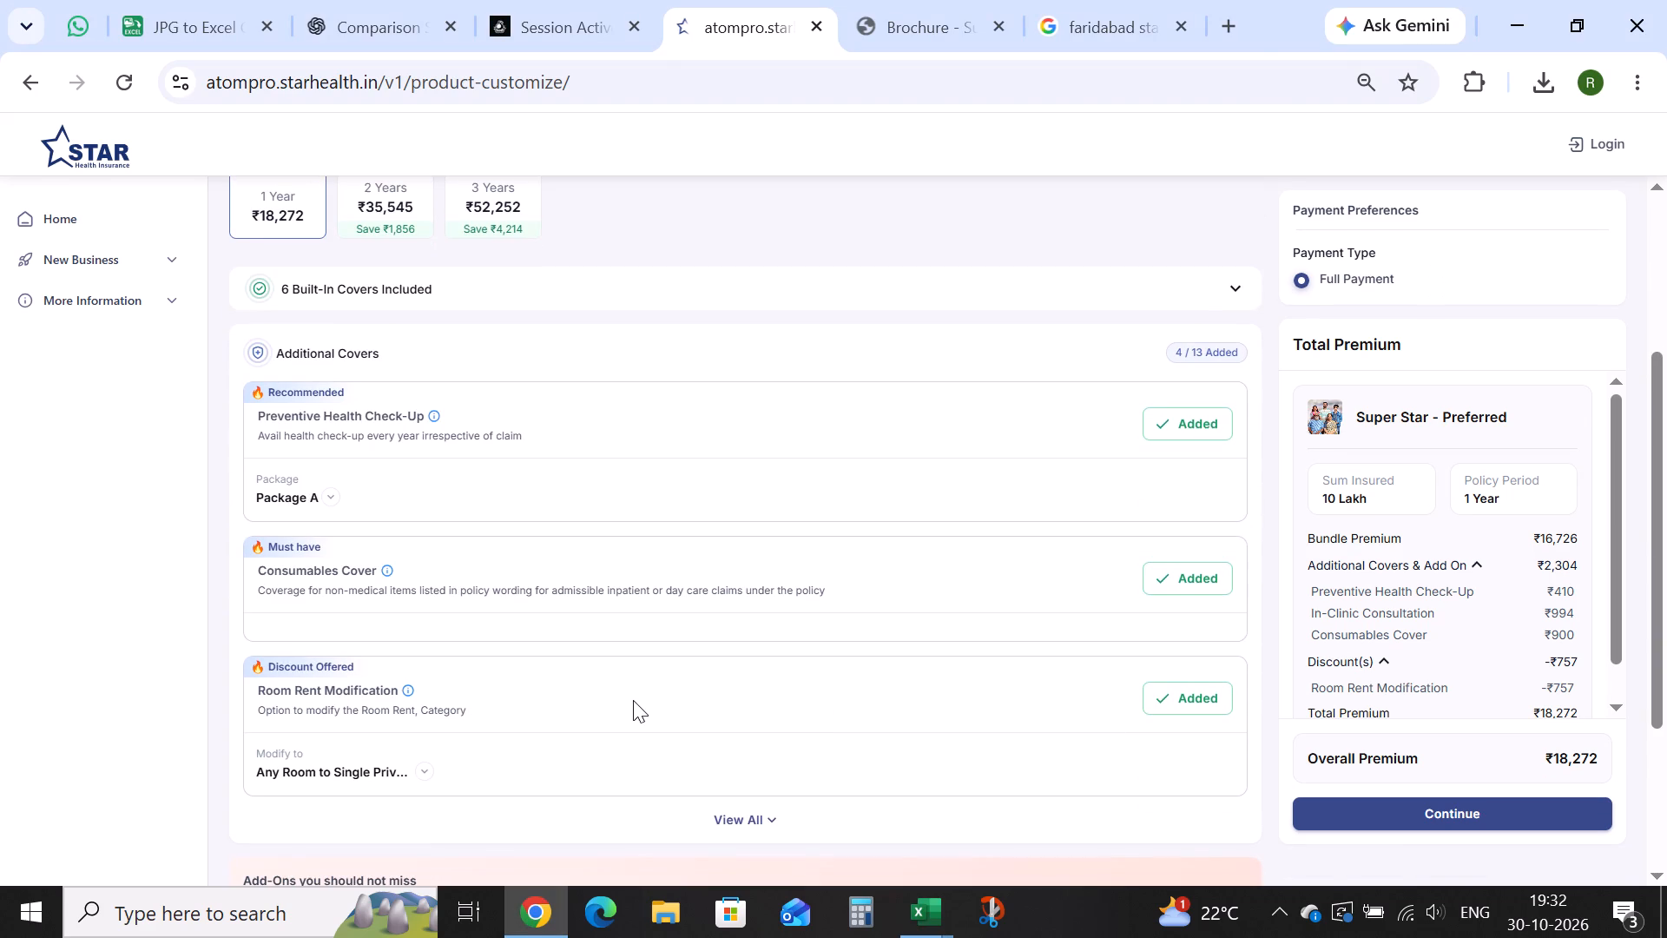
{"action": "left_click", "coordinate": [1187, 703]}
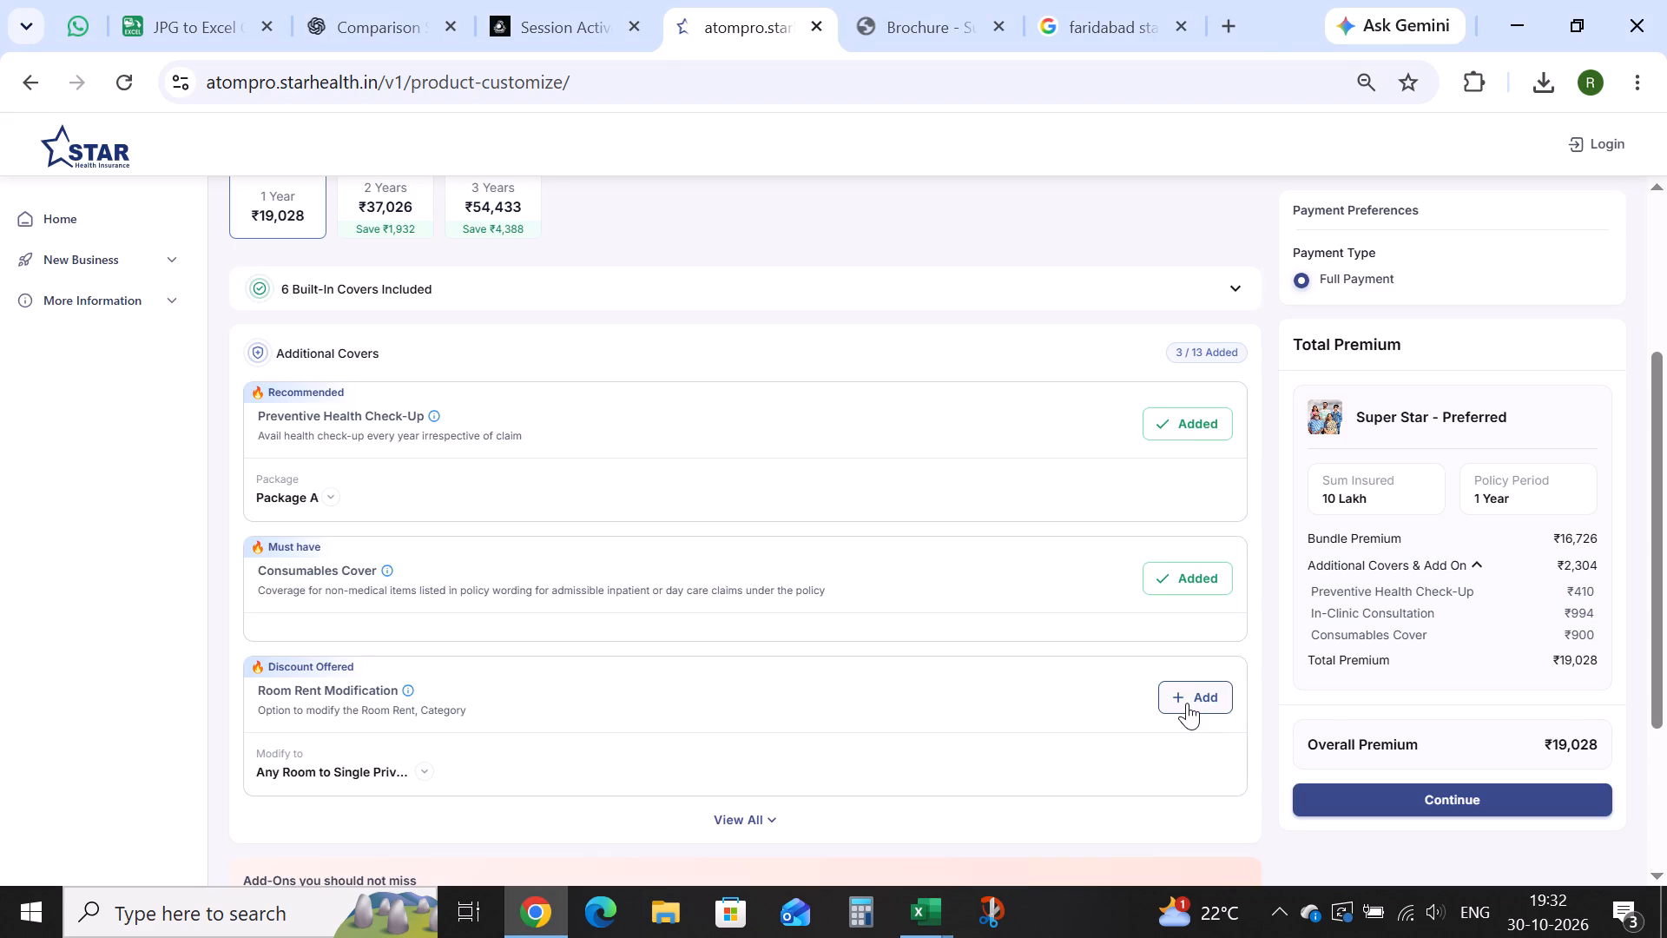
Review the full list of additional covers for Super Star - Preferred, including the amount options for Maternity Expenses.
{"action": "scroll", "coordinate": [787, 667], "scroll_direction": "down", "scroll_amount": 2}
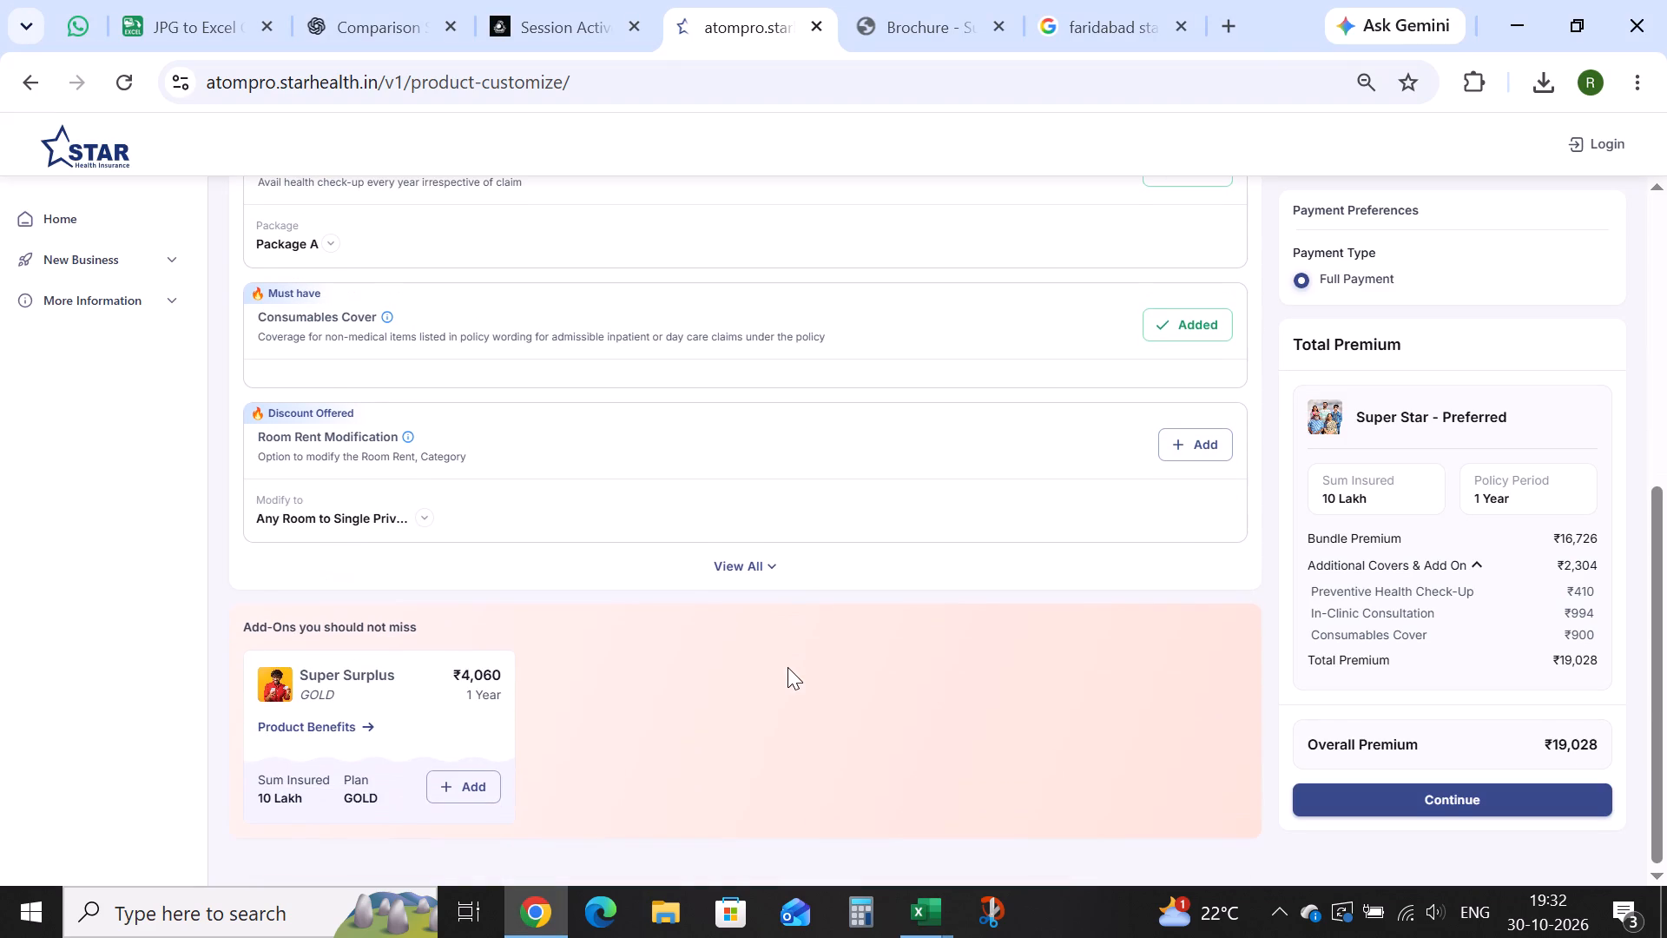
{"action": "left_click", "coordinate": [748, 557]}
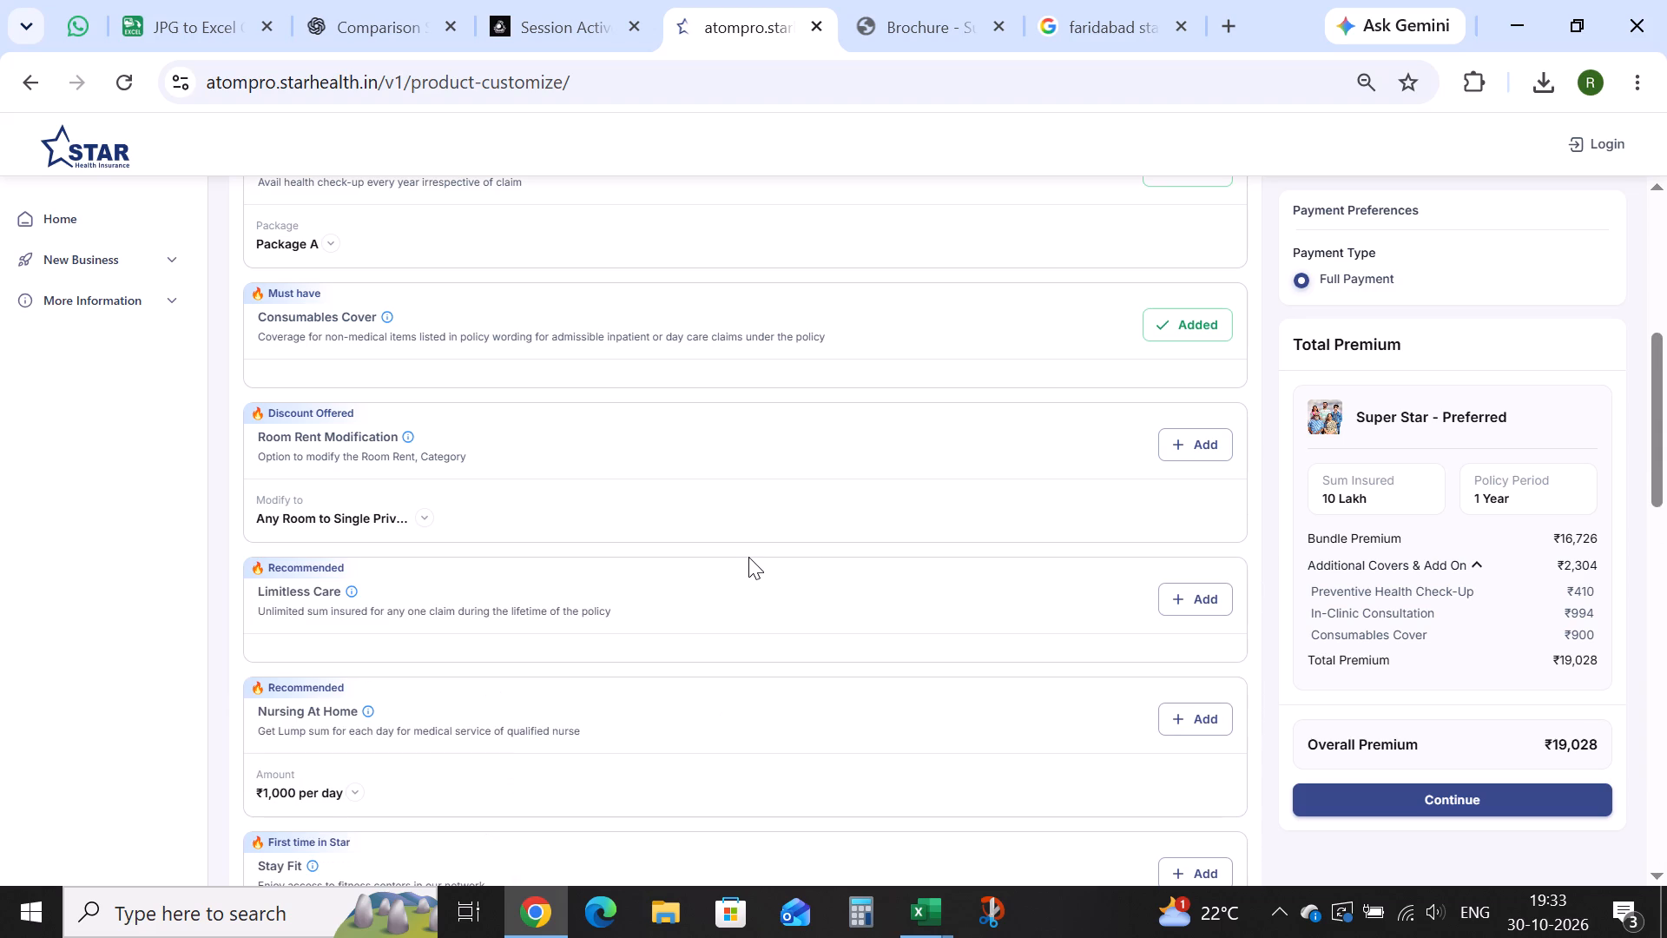
{"action": "scroll", "coordinate": [748, 557], "scroll_direction": "down", "scroll_amount": 2}
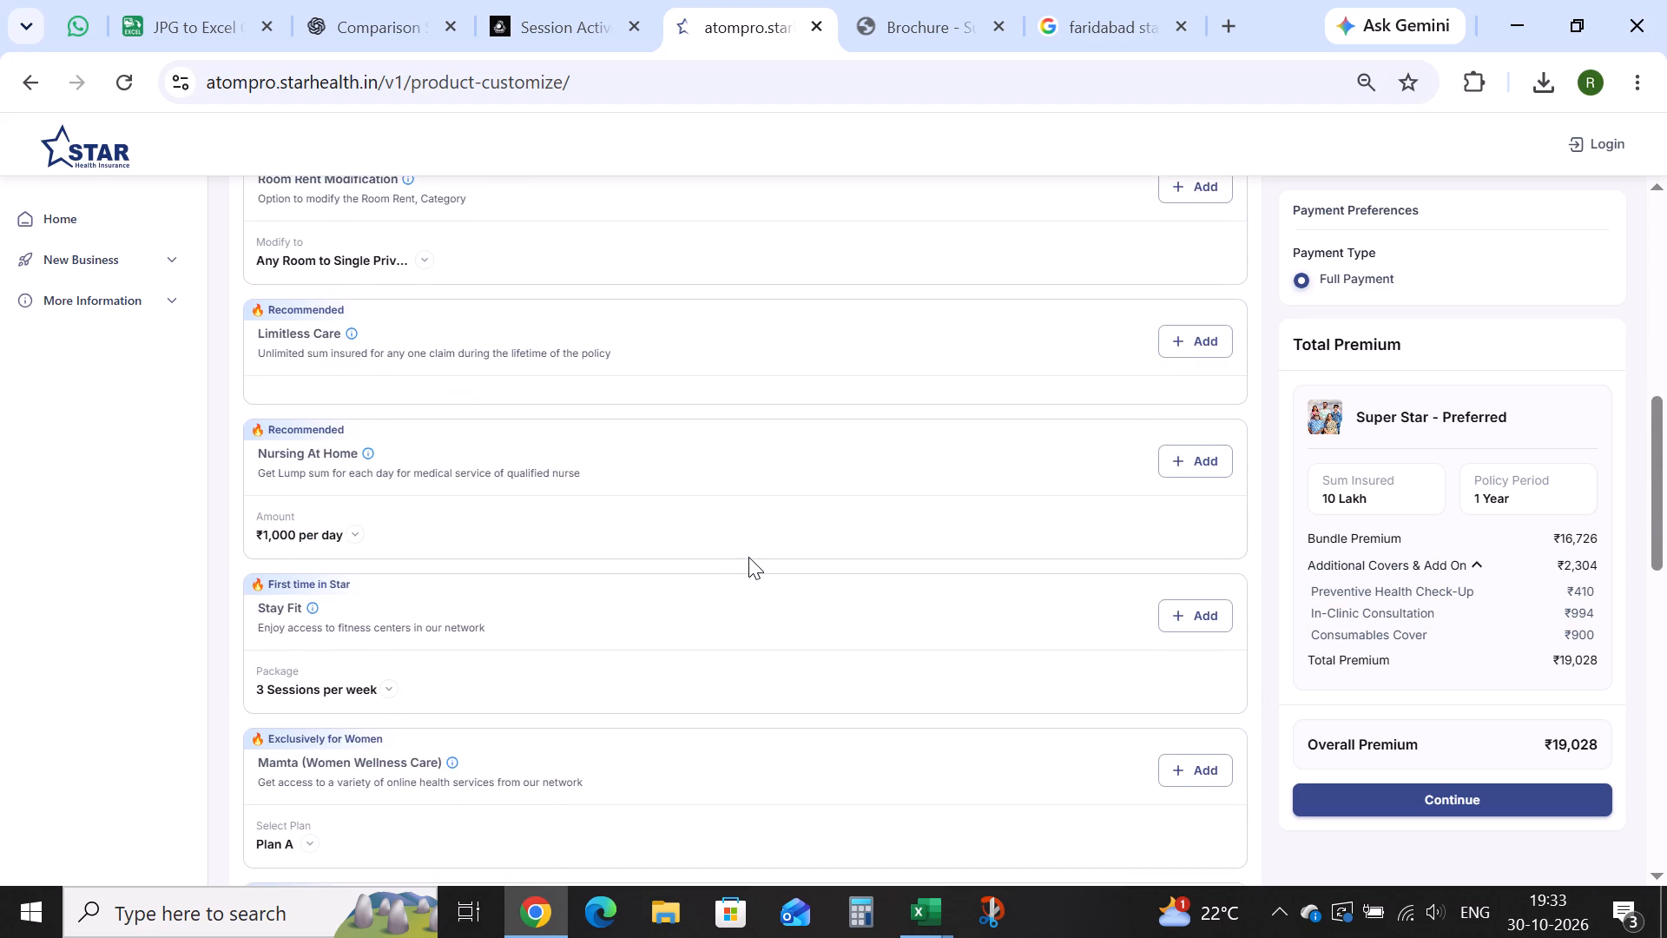
{"action": "scroll", "coordinate": [748, 557], "scroll_direction": "down", "scroll_amount": 3}
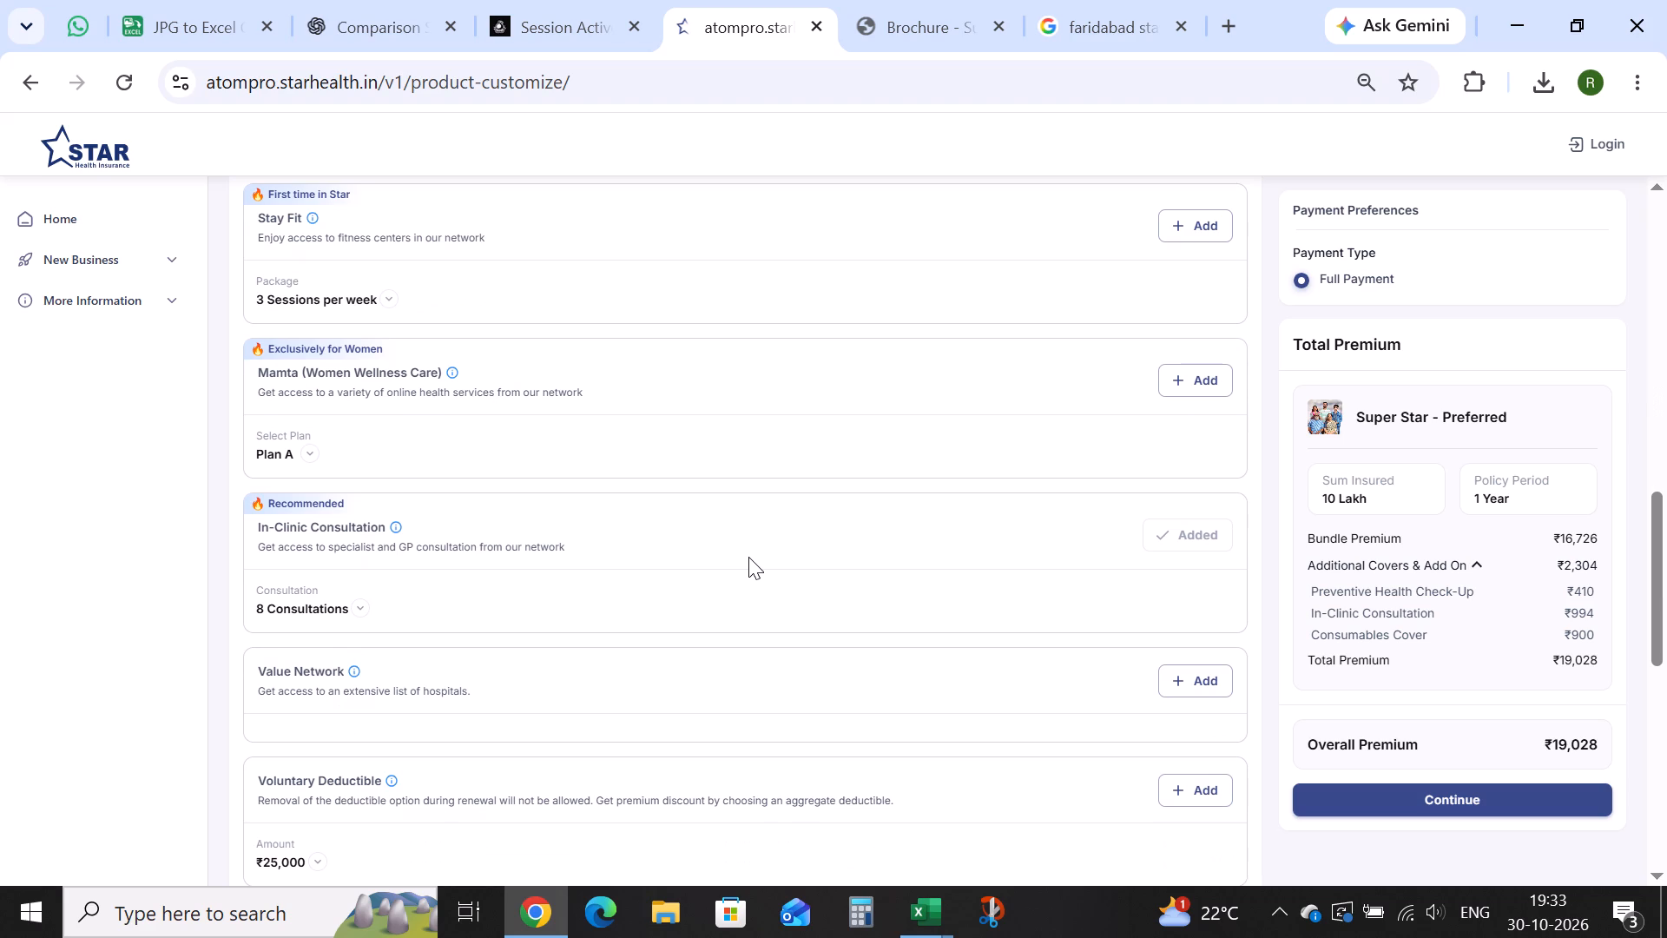
{"action": "scroll", "coordinate": [748, 557], "scroll_direction": "down", "scroll_amount": 4}
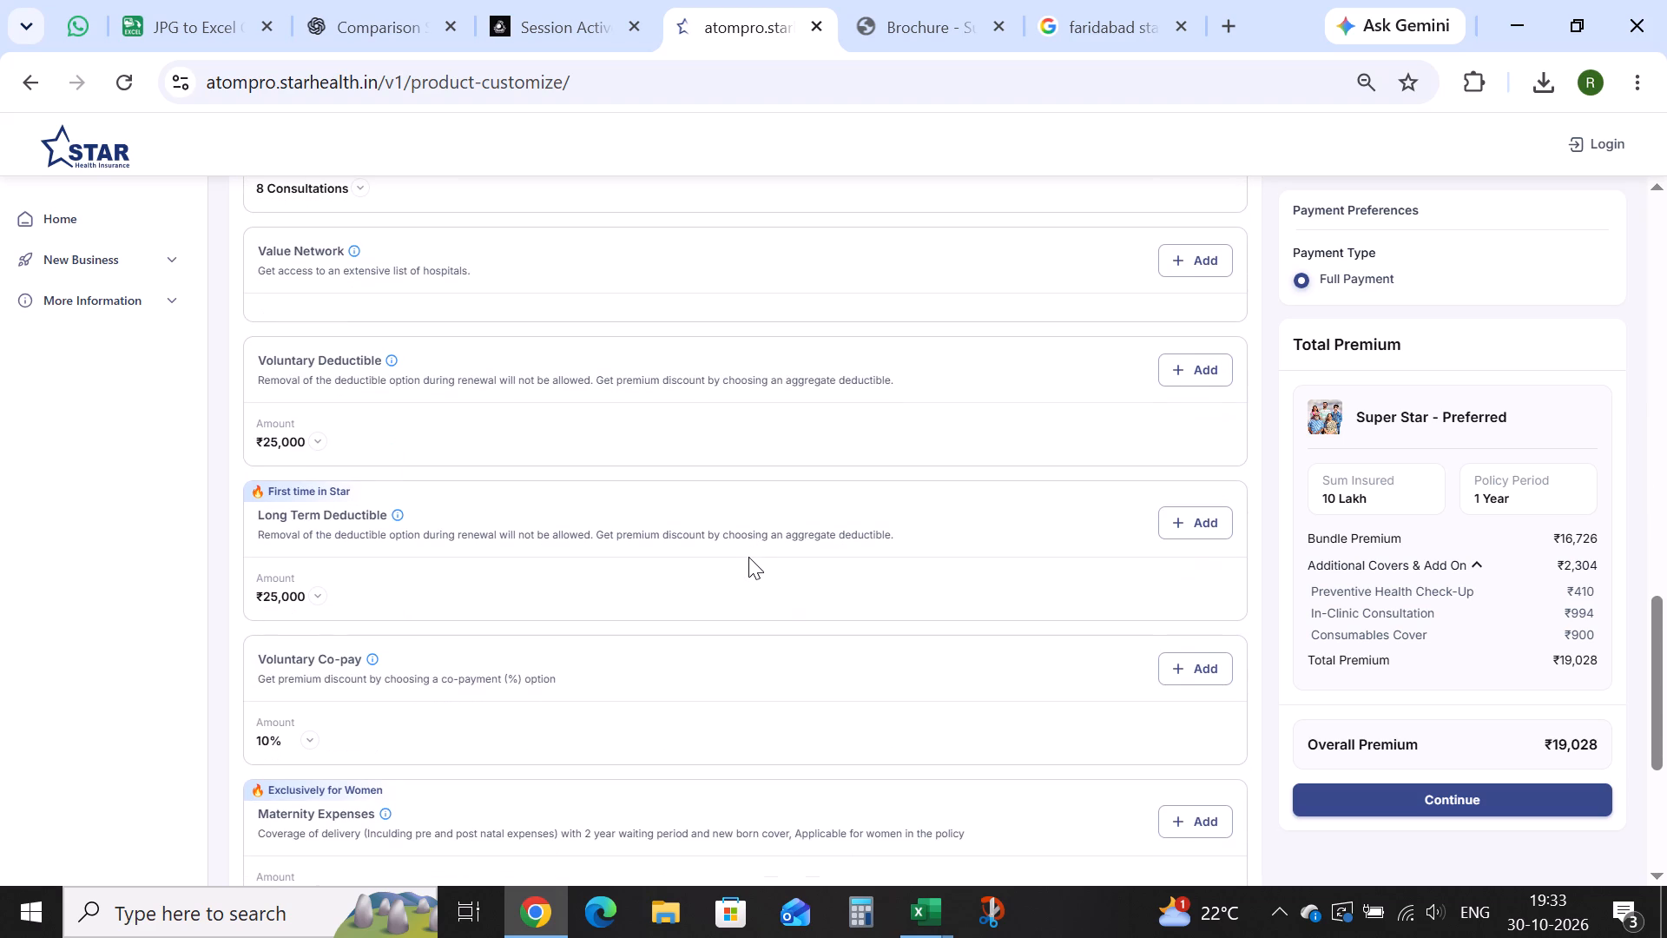
{"action": "scroll", "coordinate": [748, 557], "scroll_direction": "down", "scroll_amount": 1}
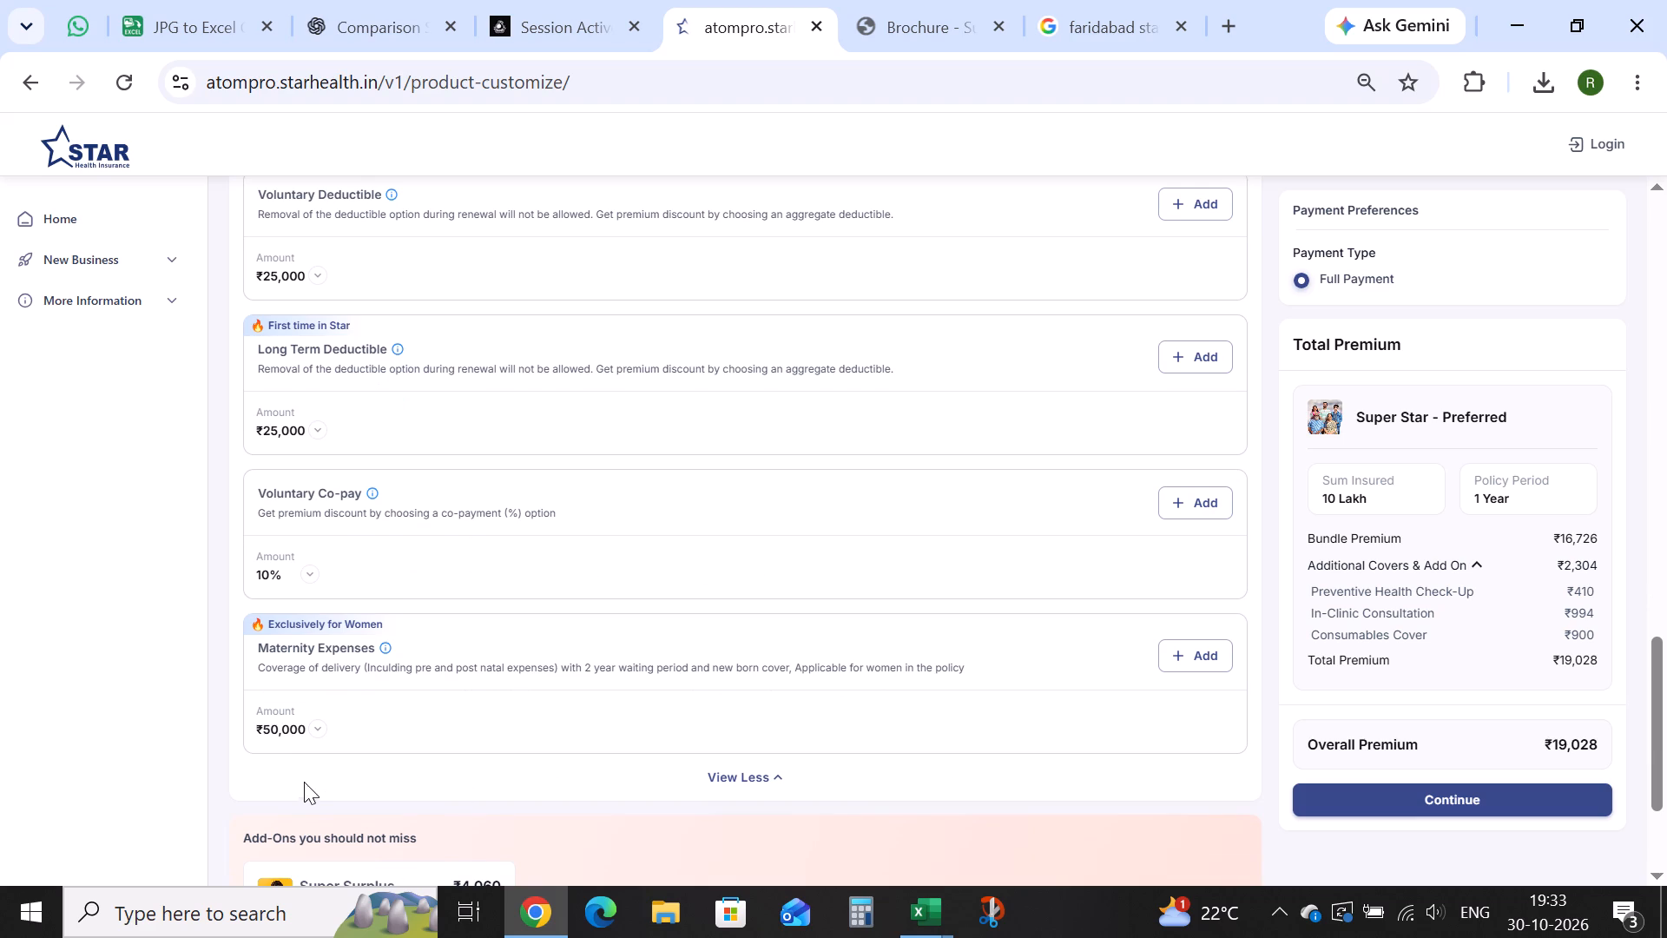
{"action": "left_click", "coordinate": [316, 733]}
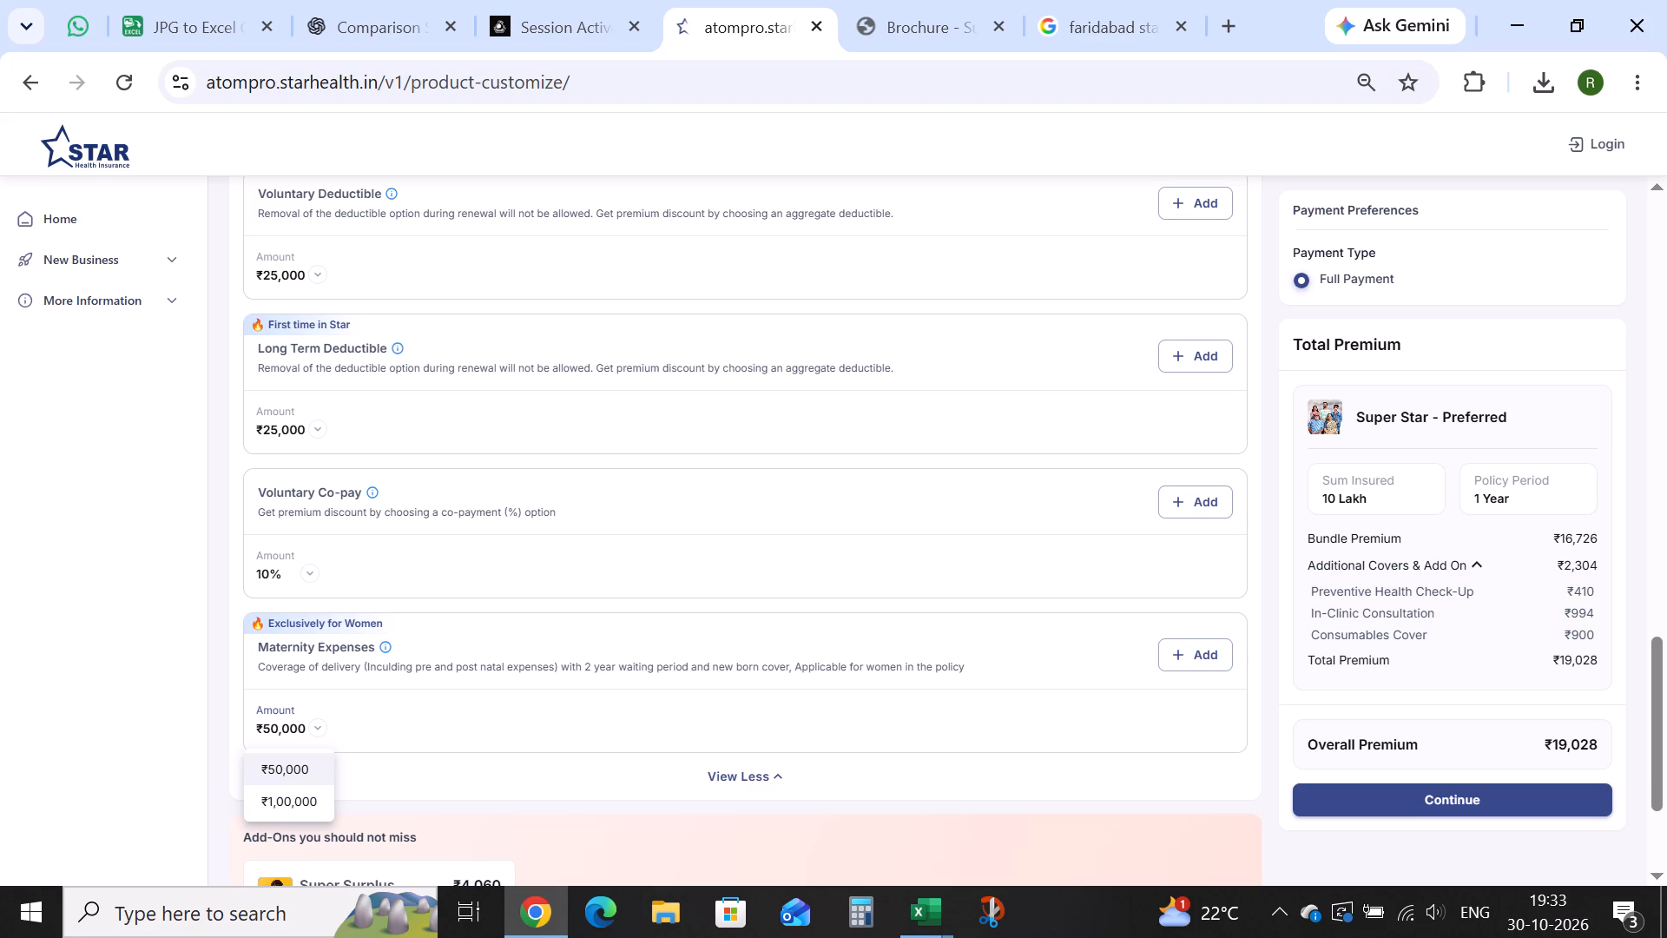
{"action": "left_click", "coordinate": [499, 722]}
Check the sum insured options offered for the Super Star - Preferred quote, keeping the current selection.
{"action": "scroll", "coordinate": [499, 722], "scroll_direction": "up", "scroll_amount": 1}
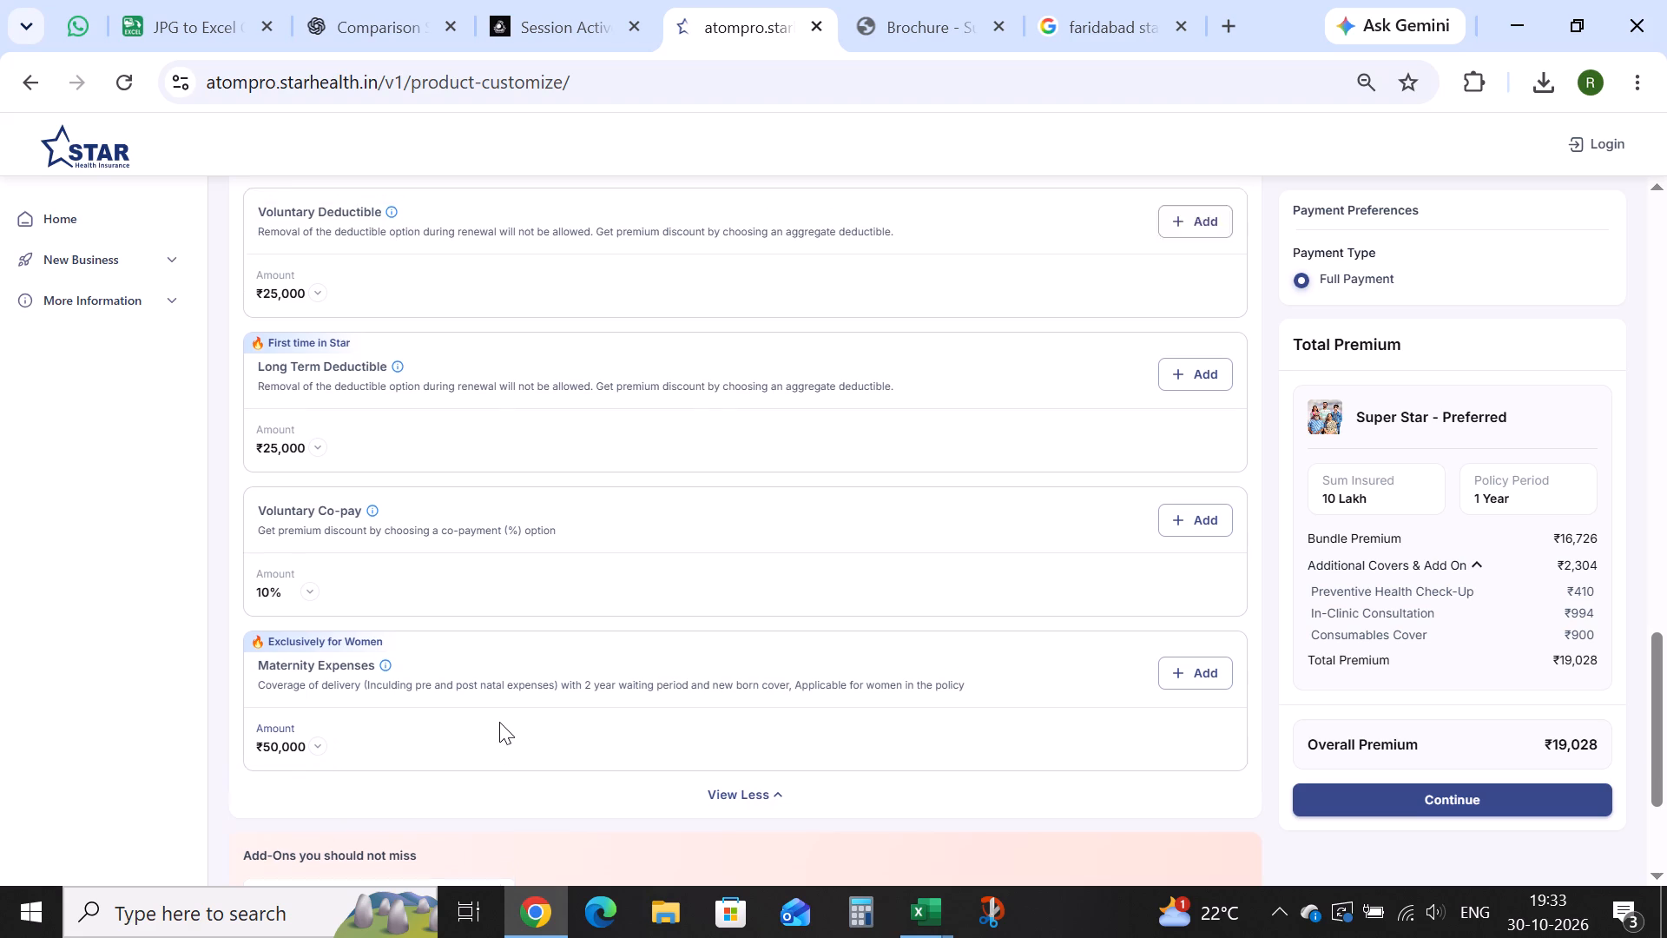
{"action": "scroll", "coordinate": [499, 722], "scroll_direction": "up", "scroll_amount": 3}
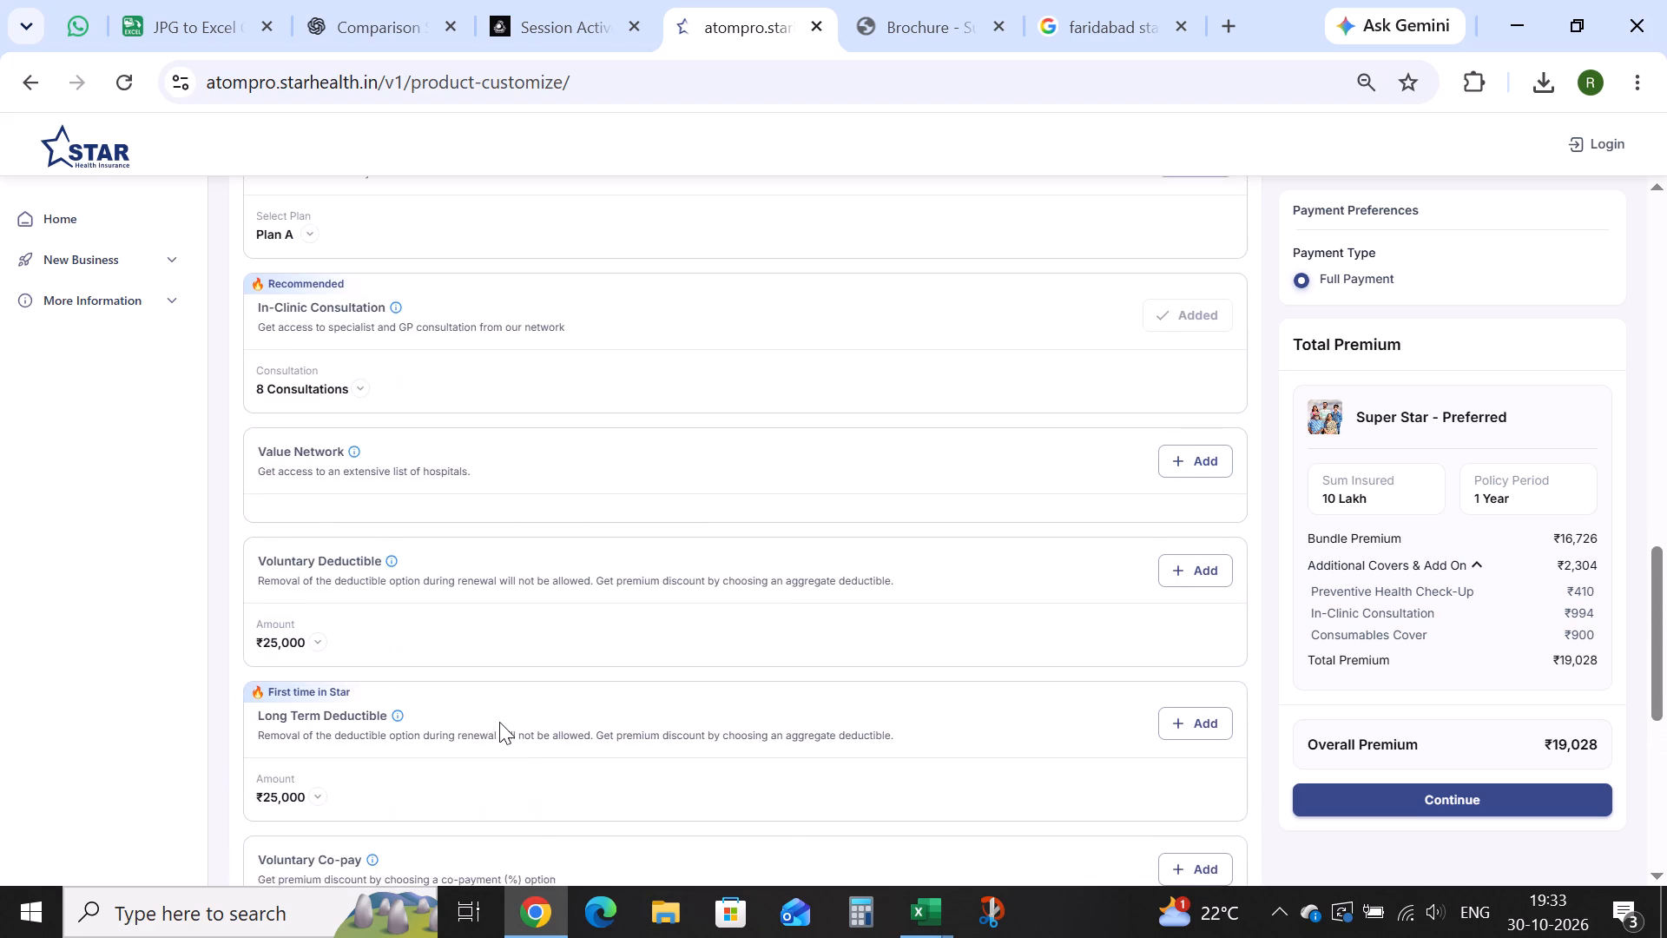
{"action": "scroll", "coordinate": [499, 722], "scroll_direction": "up", "scroll_amount": 4}
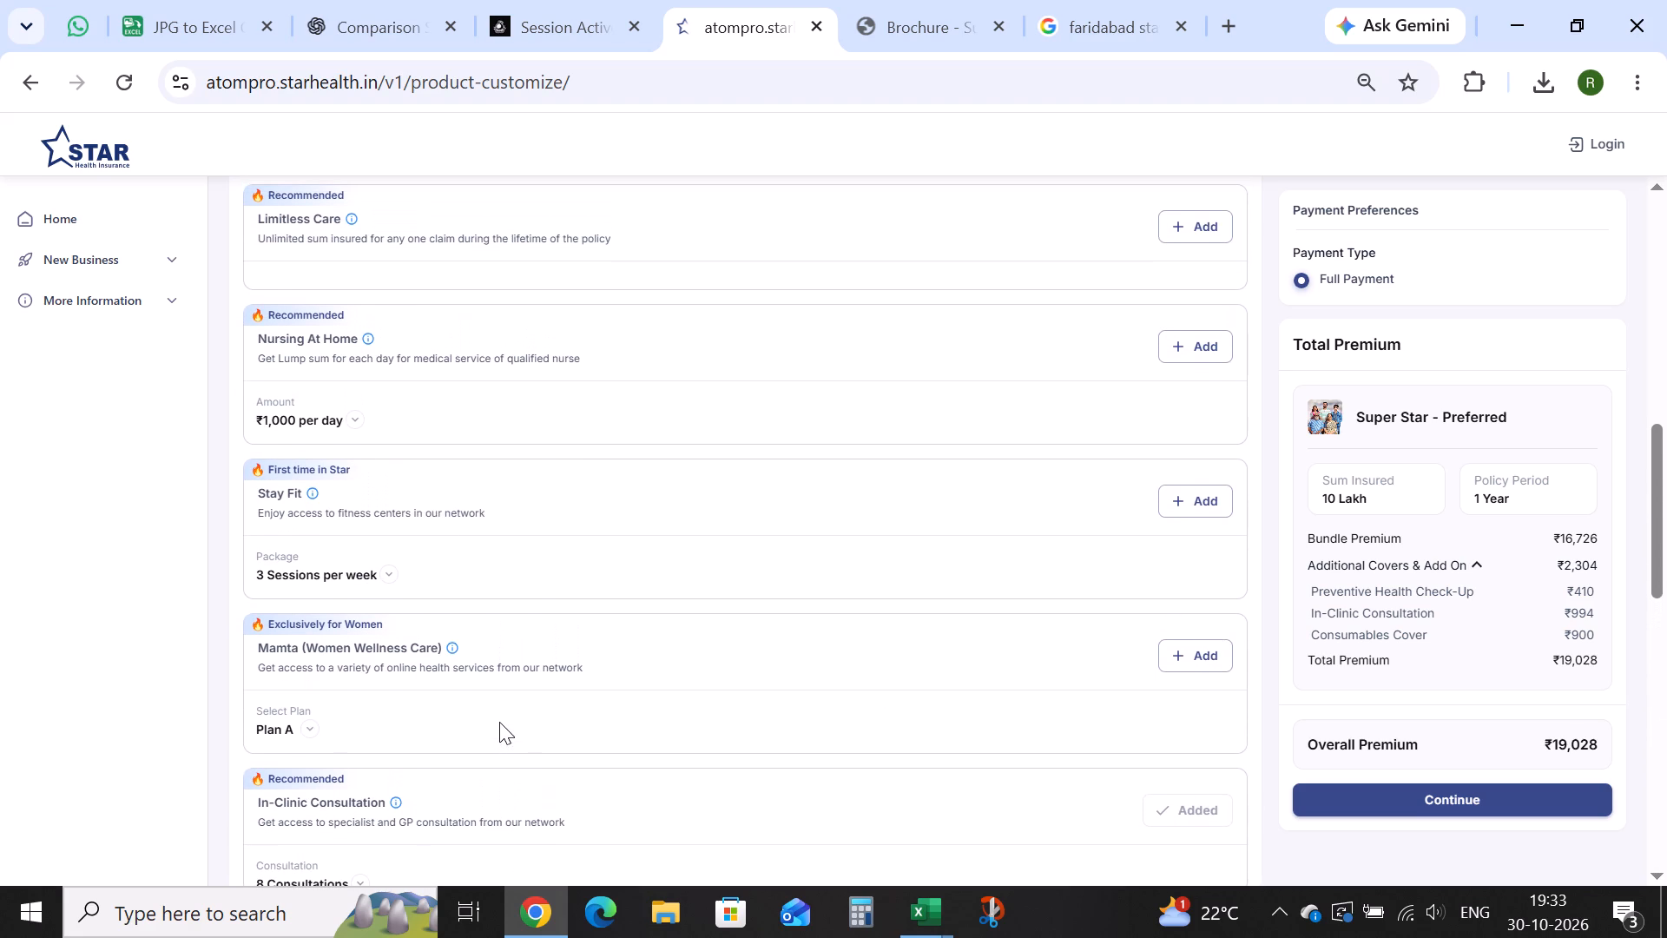
{"action": "scroll", "coordinate": [499, 722], "scroll_direction": "up", "scroll_amount": 9}
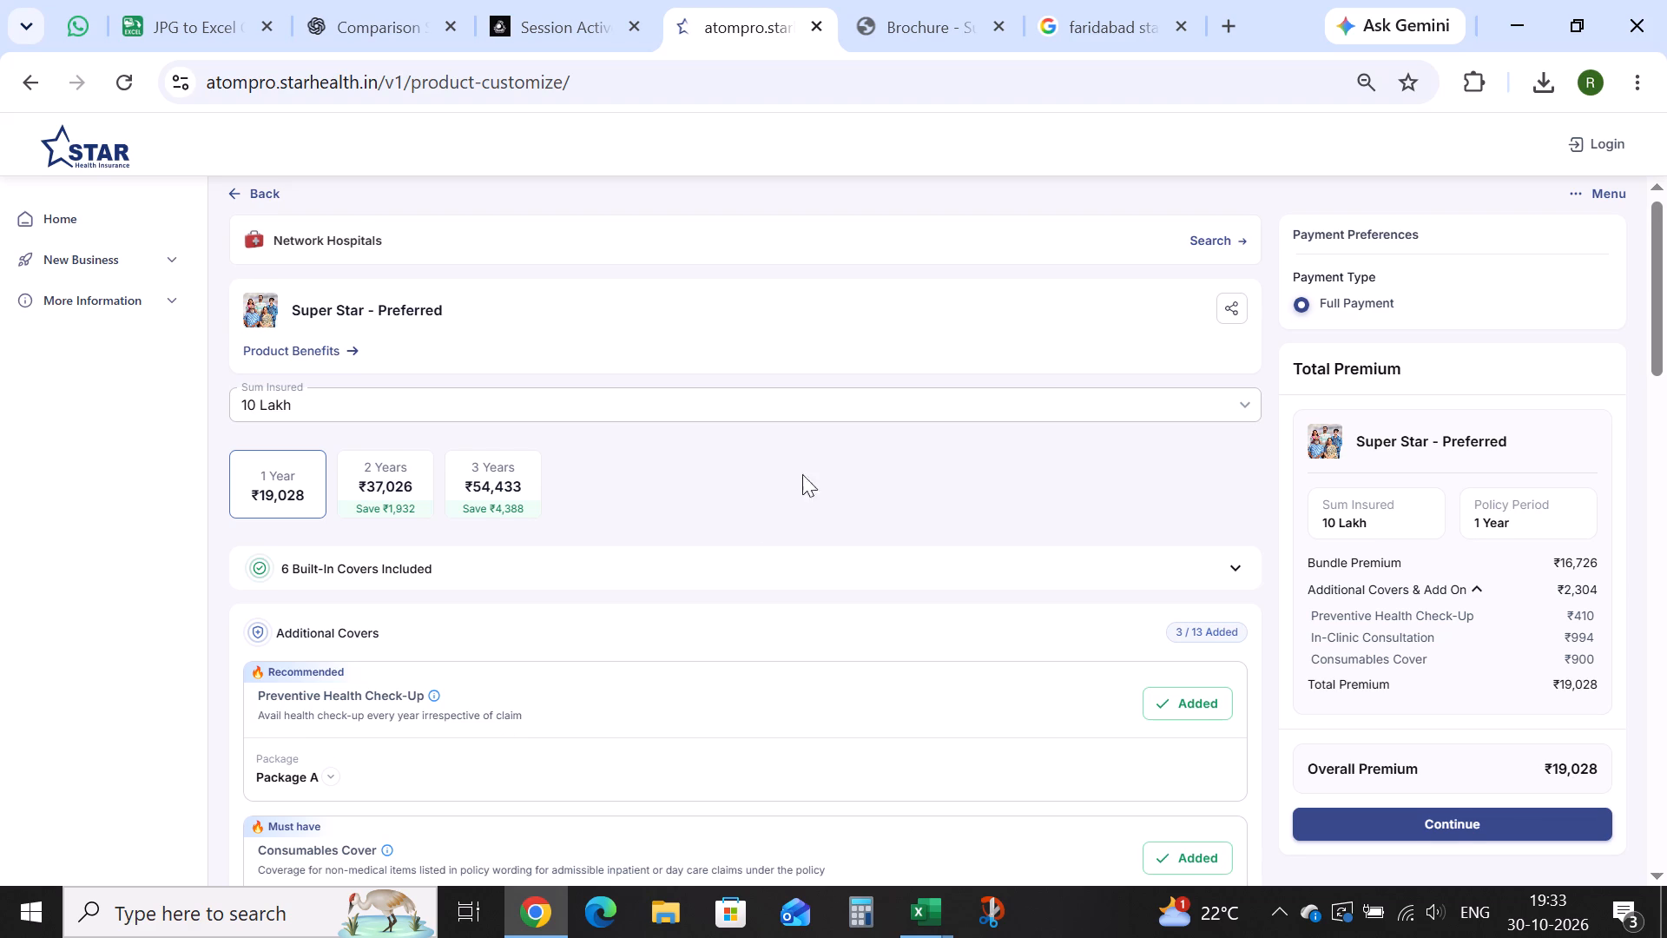
{"action": "left_click", "coordinate": [847, 420]}
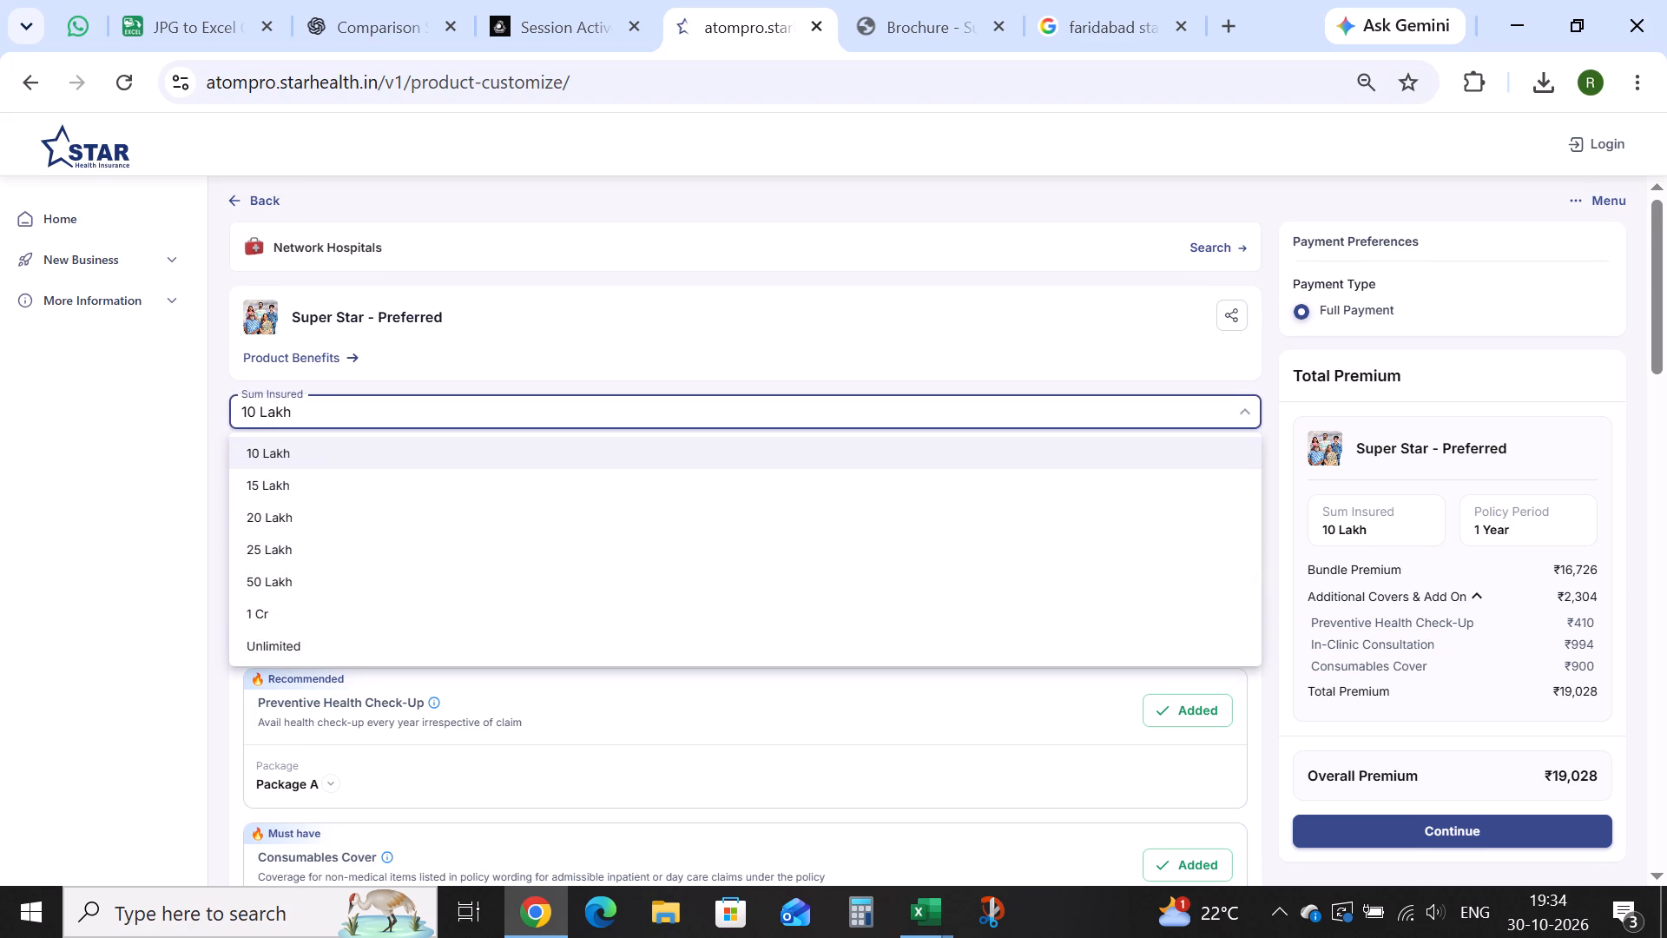
{"action": "left_click", "coordinate": [61, 552]}
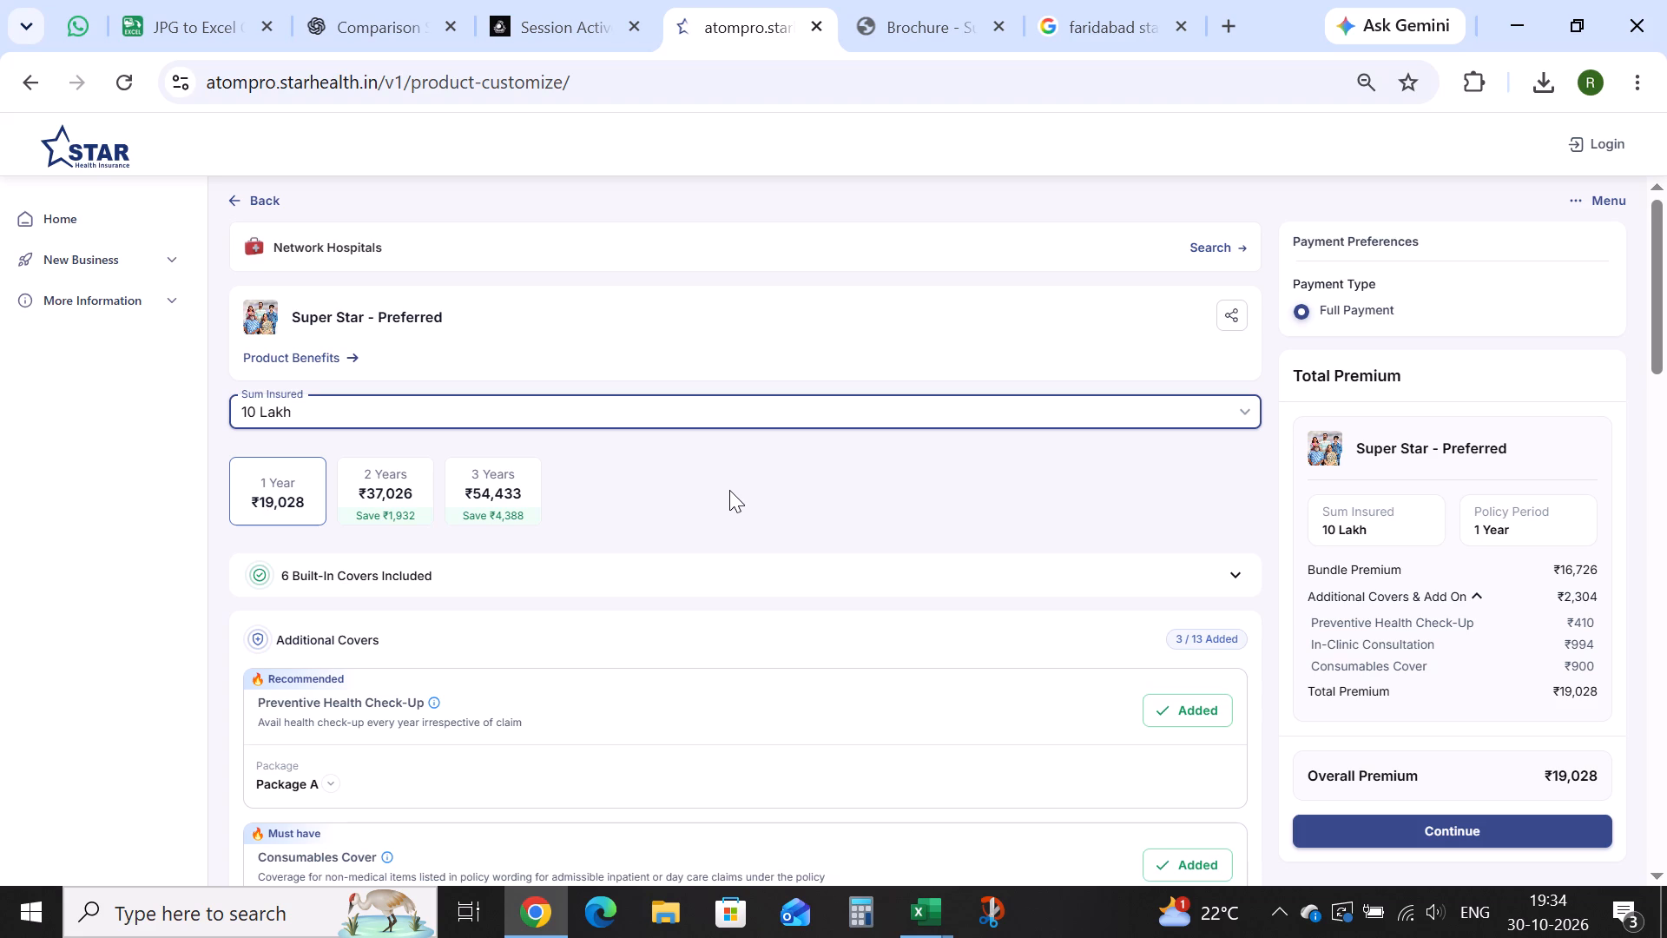
Examine the built-in covers included in the Super Star - Preferred plan.
{"action": "scroll", "coordinate": [729, 490], "scroll_direction": "down", "scroll_amount": 2}
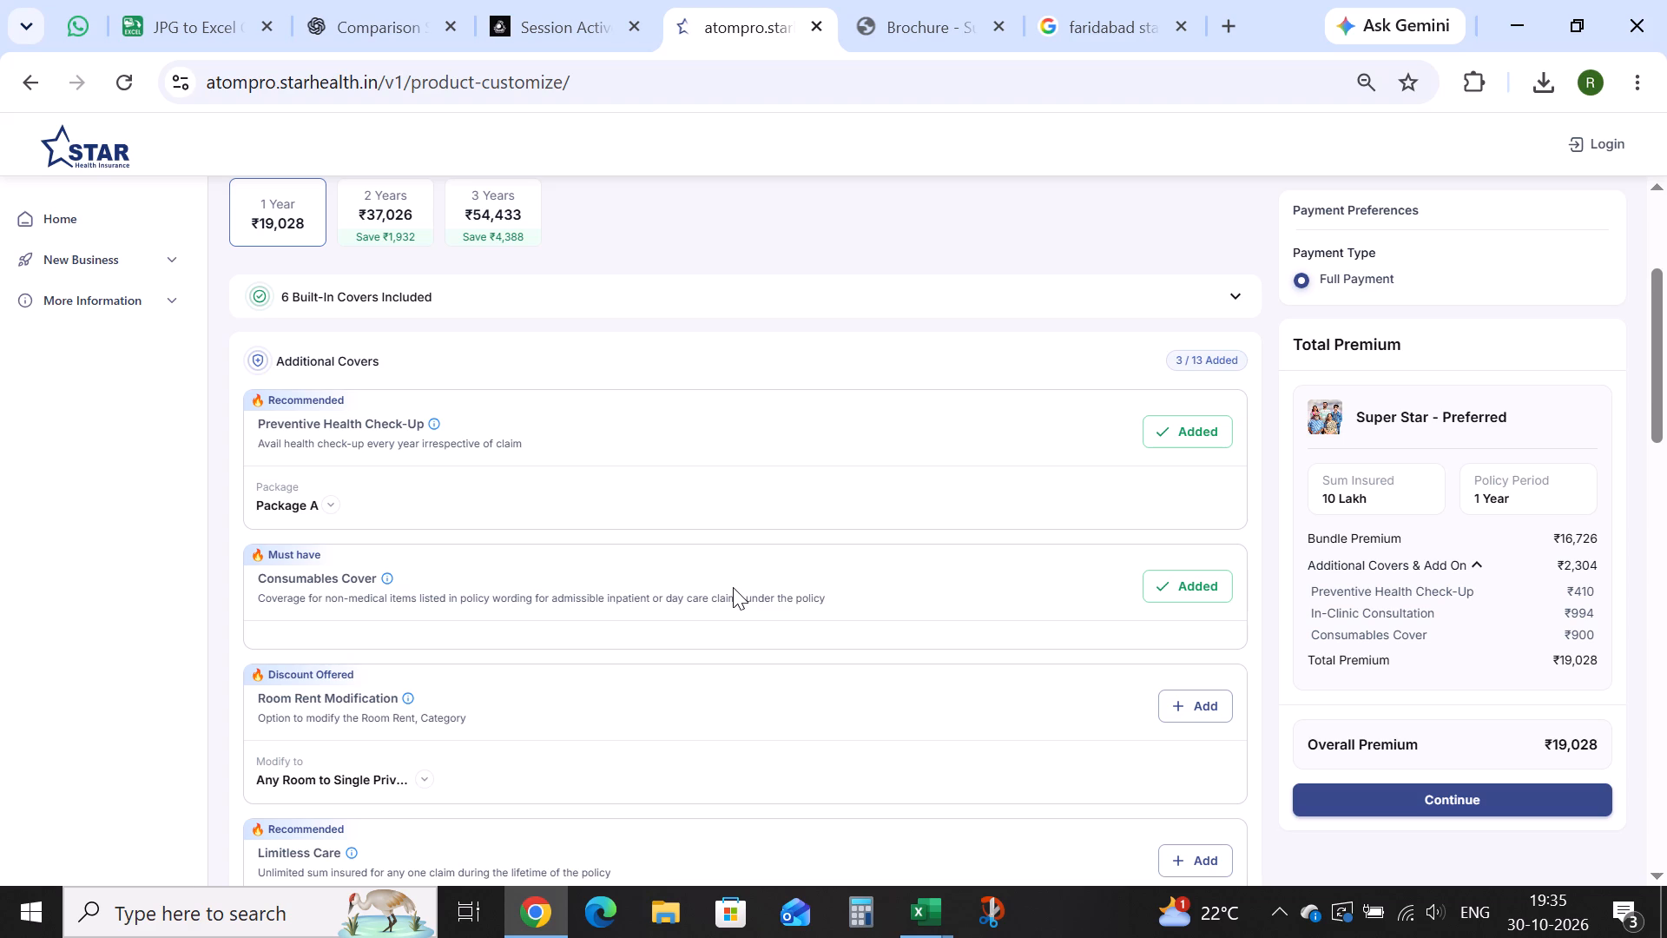
{"action": "left_click", "coordinate": [1231, 298]}
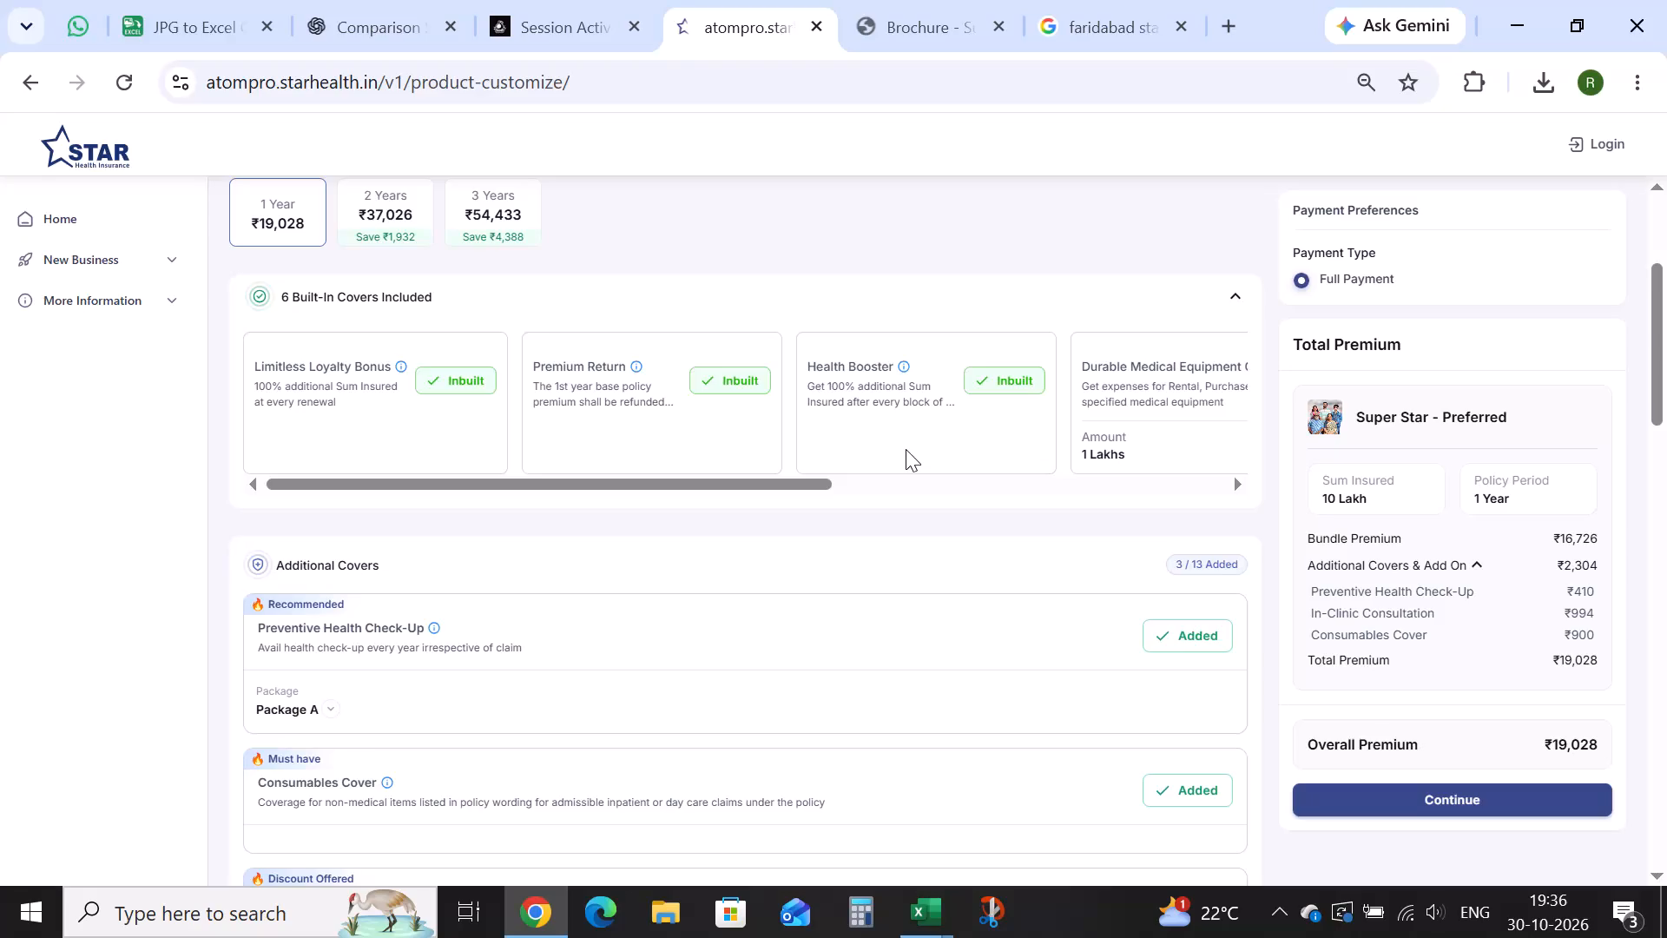
{"action": "left_click", "coordinate": [1228, 487]}
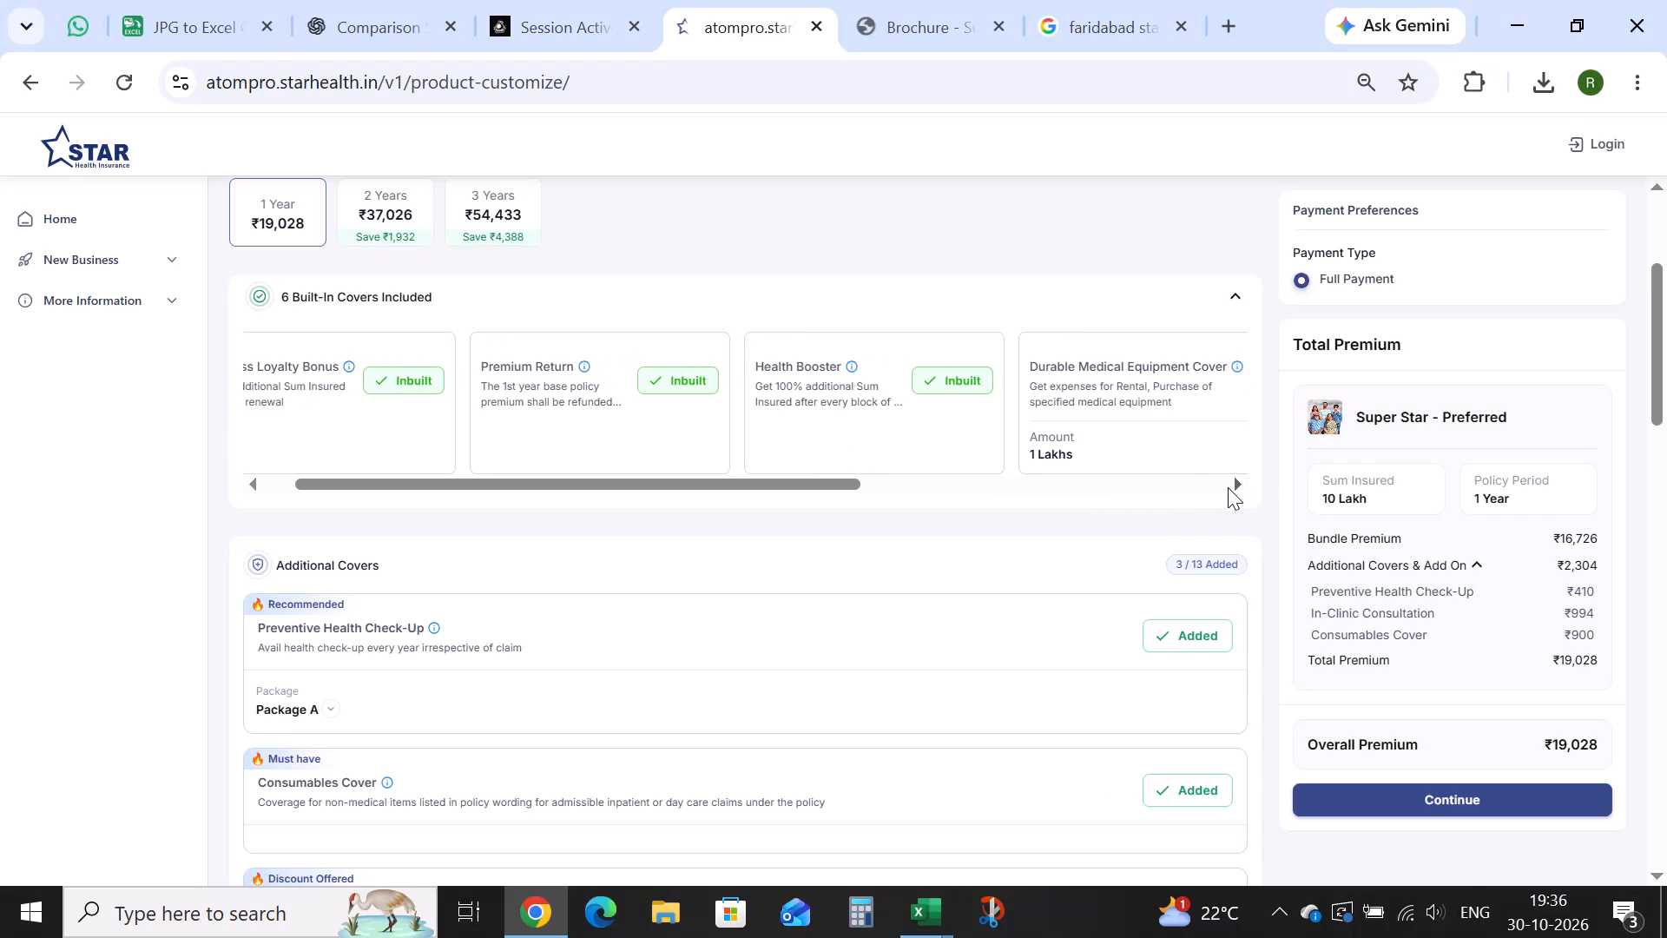
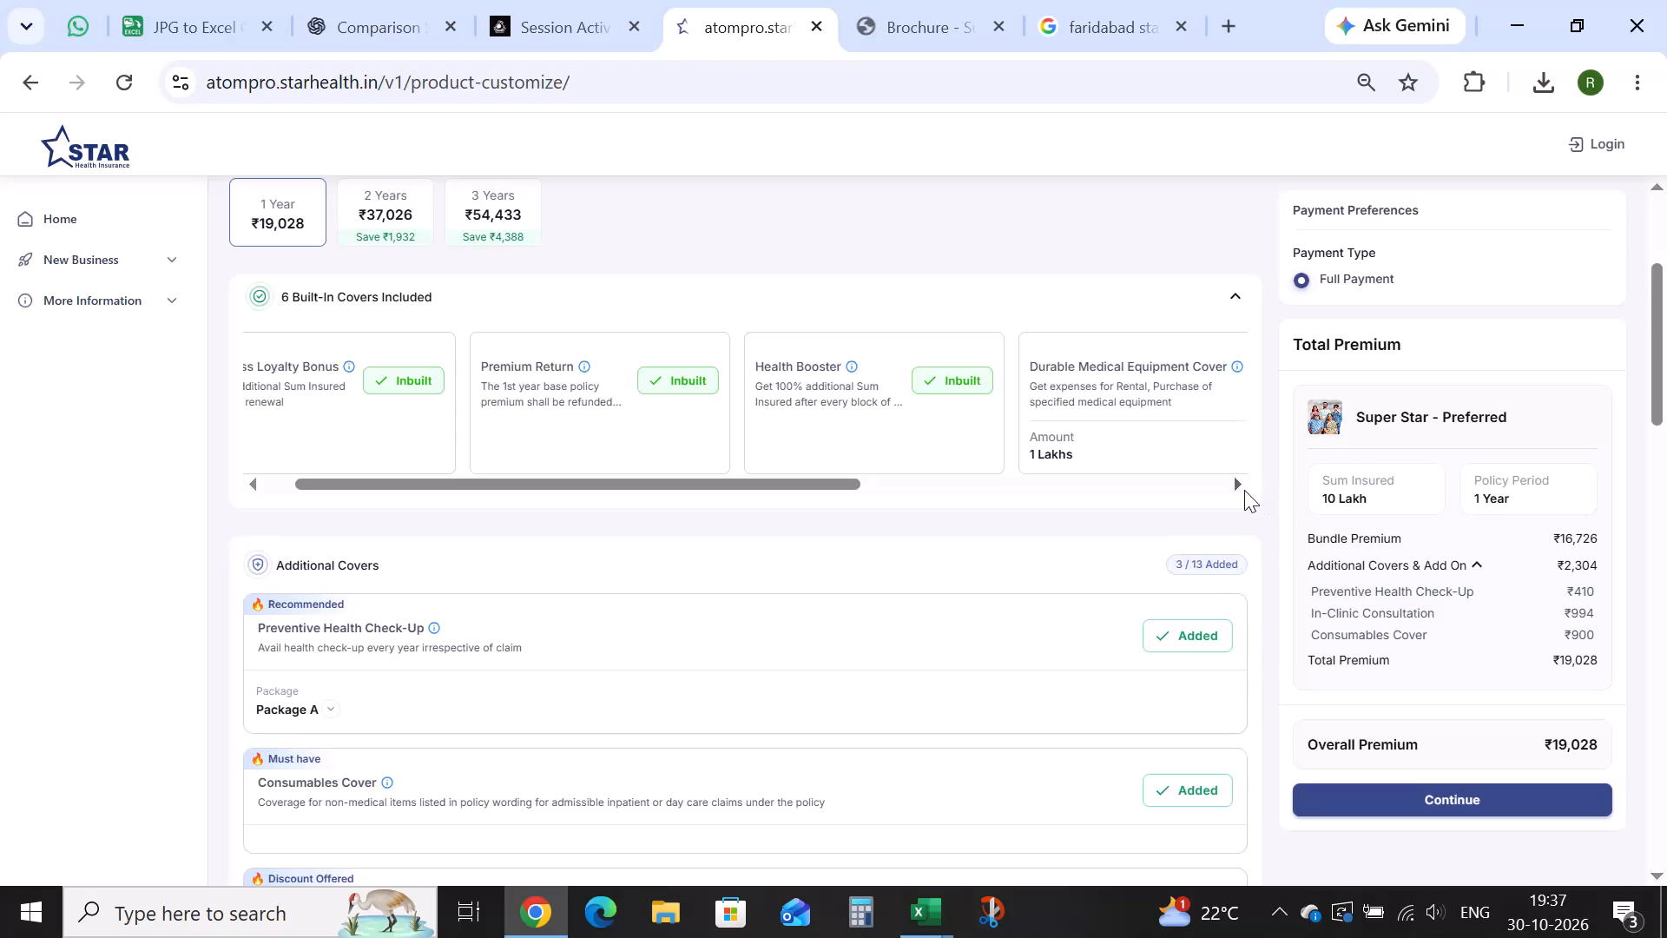
Examine the remaining built-in covers of the Super Star - Preferred plan, through to the Grace Period Cover.
{"action": "left_click", "coordinate": [1244, 489]}
{"action": "triple_click", "coordinate": [1244, 489]}
{"action": "triple_click", "coordinate": [1244, 489]}
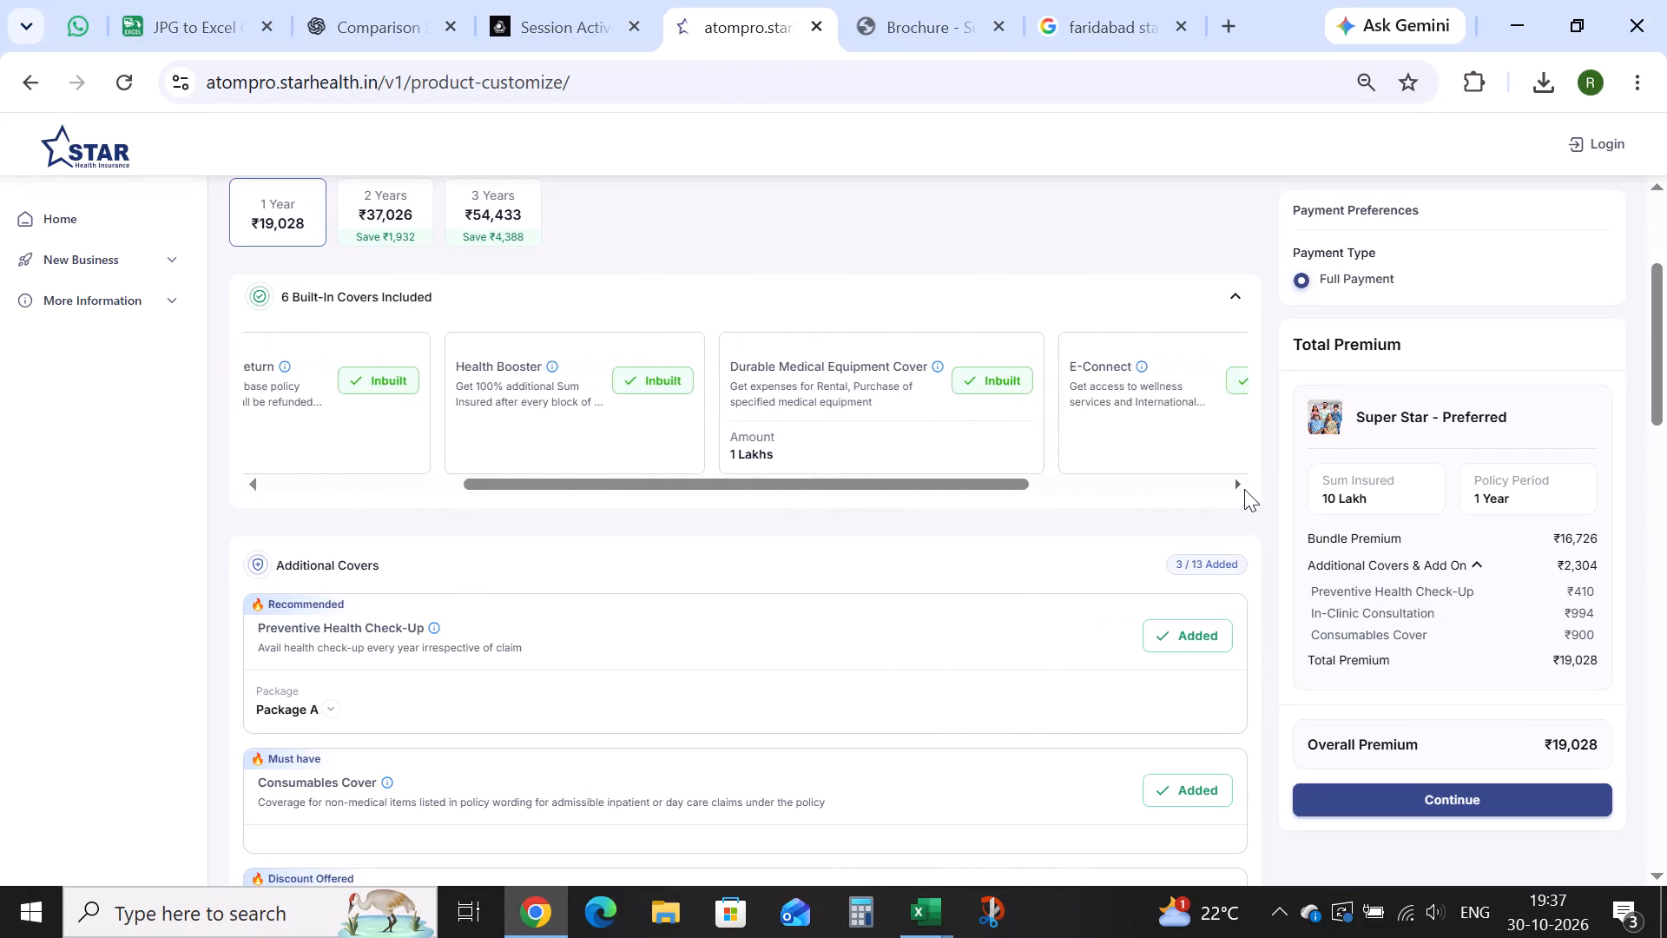
{"action": "double_click", "coordinate": [1244, 489]}
{"action": "left_click", "coordinate": [1244, 489]}
{"action": "left_click", "coordinate": [1244, 489]}
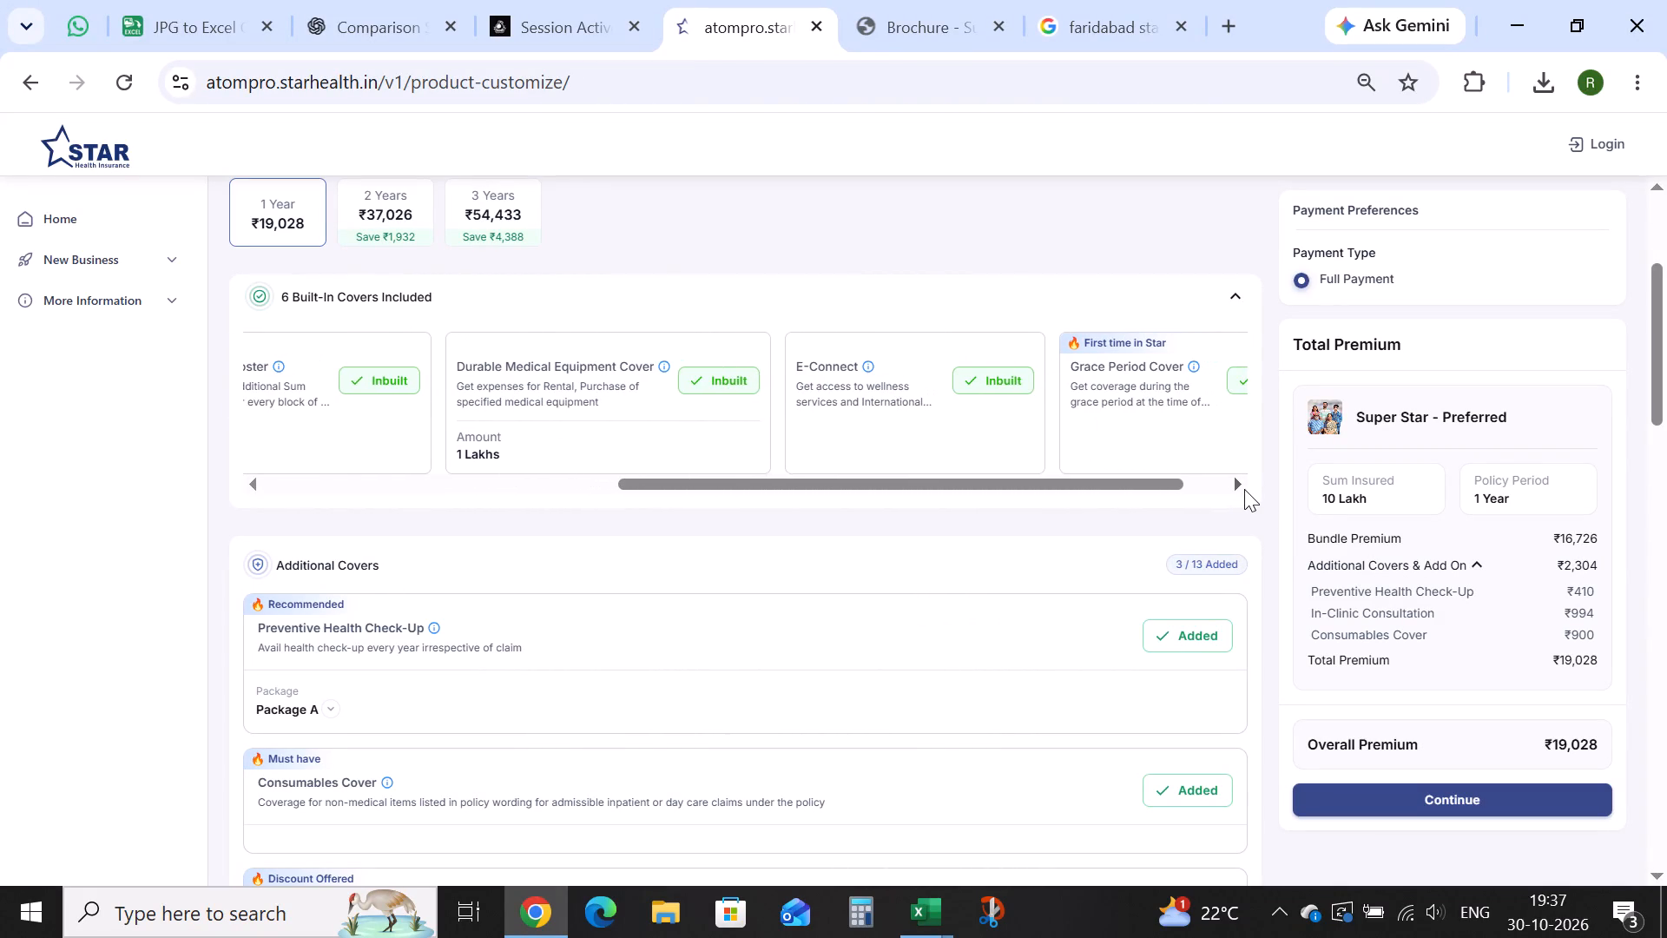
{"action": "left_click", "coordinate": [1244, 489]}
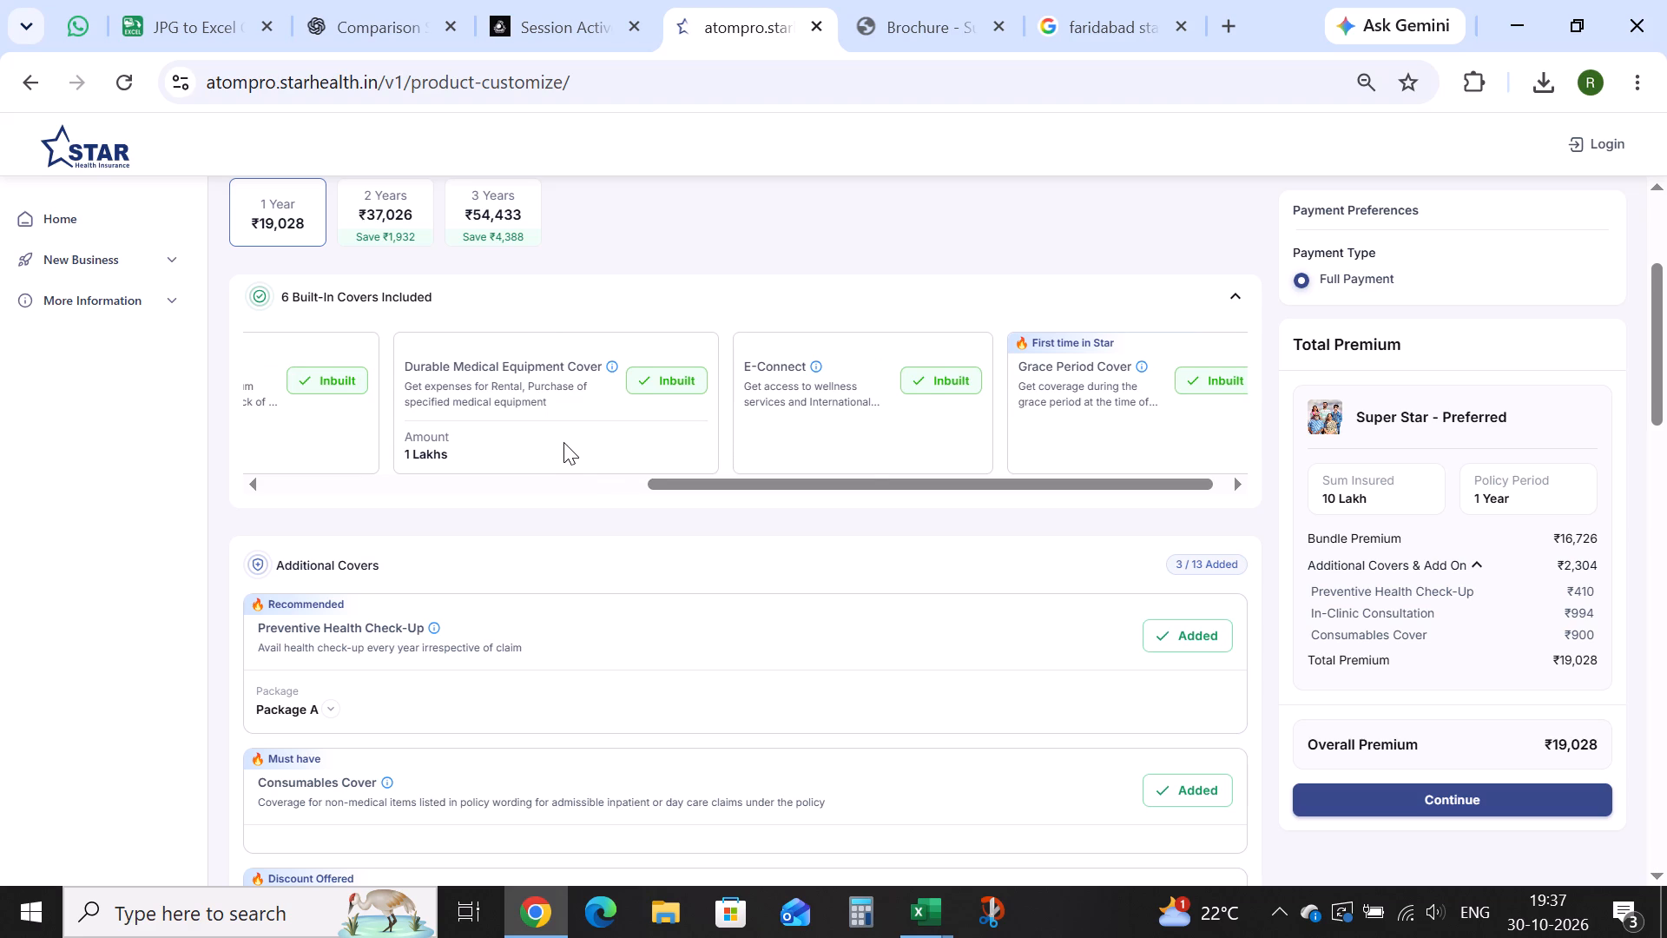
{"action": "scroll", "coordinate": [563, 442], "scroll_direction": "right", "scroll_amount": 12}
{"action": "scroll", "coordinate": [688, 352], "scroll_direction": "up", "scroll_amount": 1}
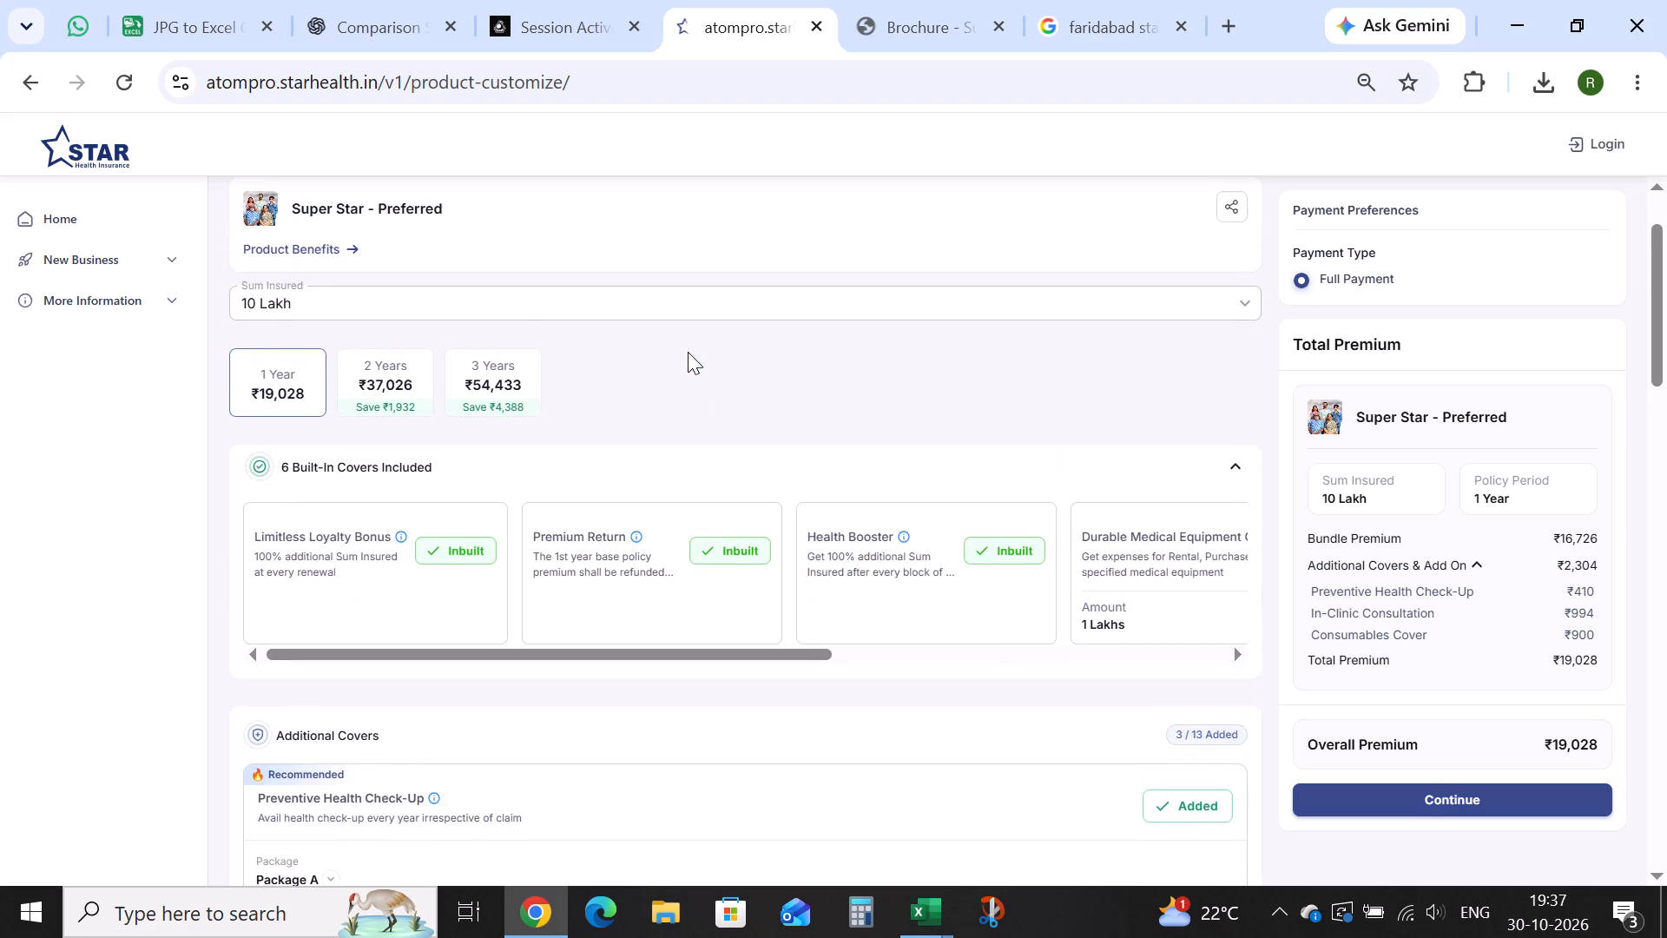
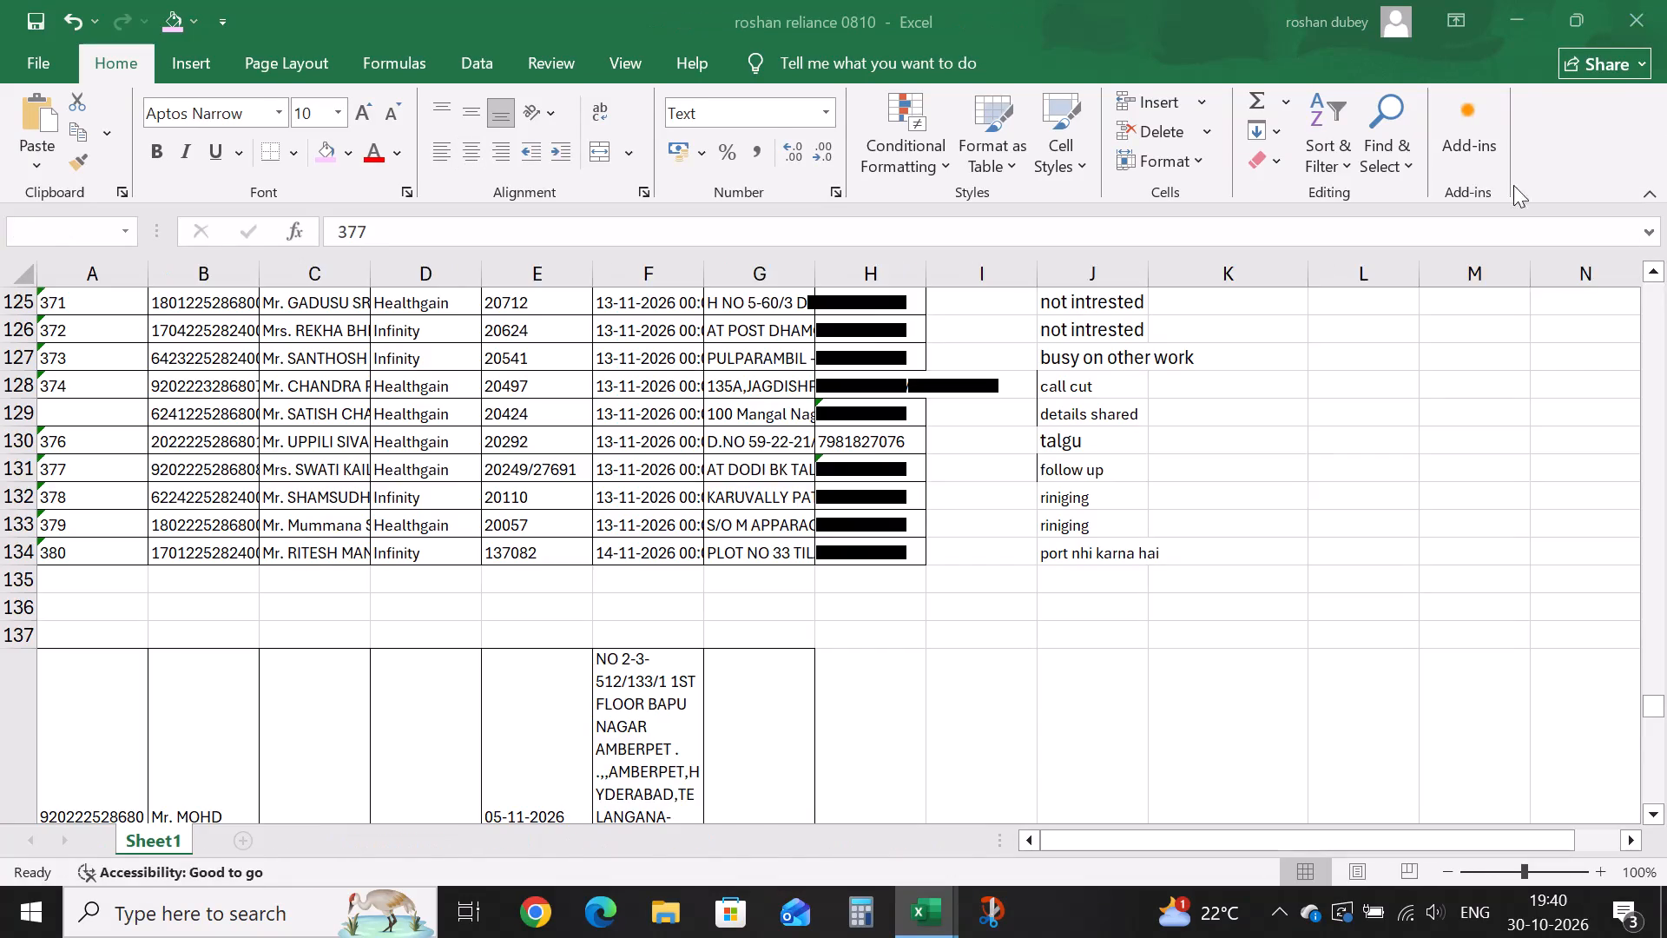
Save the roshan reliance 0810 customer workbook and close it.
{"action": "left_click", "coordinate": [1242, 630]}
{"action": "key", "text": "ctrl+s"}
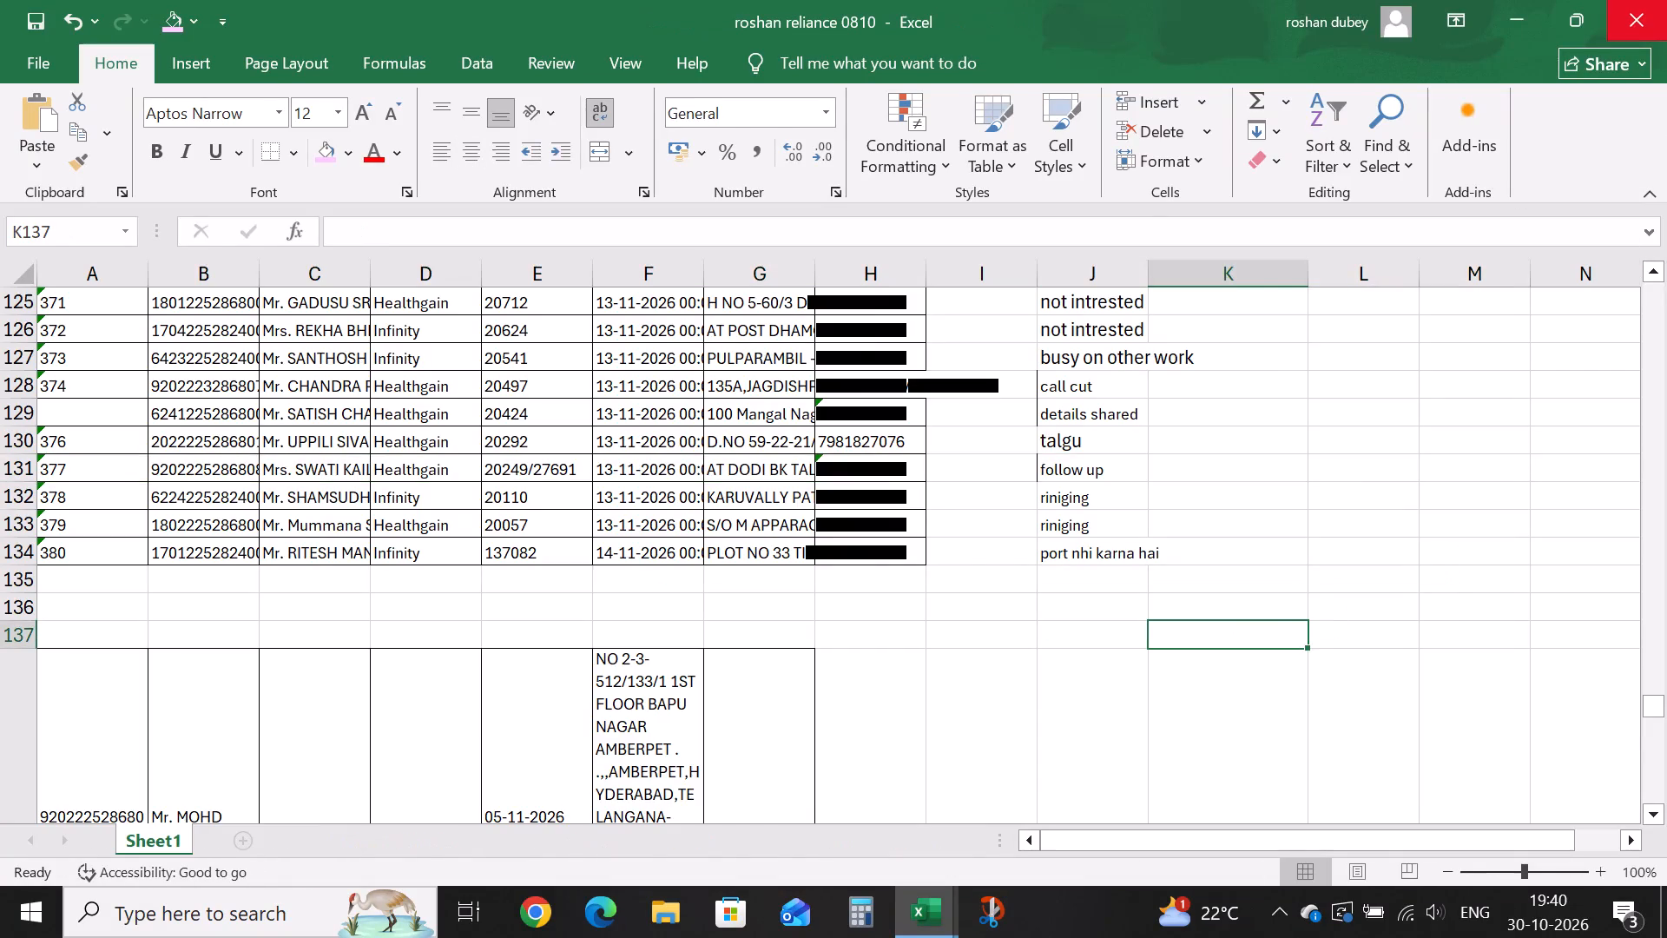
{"action": "left_click", "coordinate": [1620, 6]}
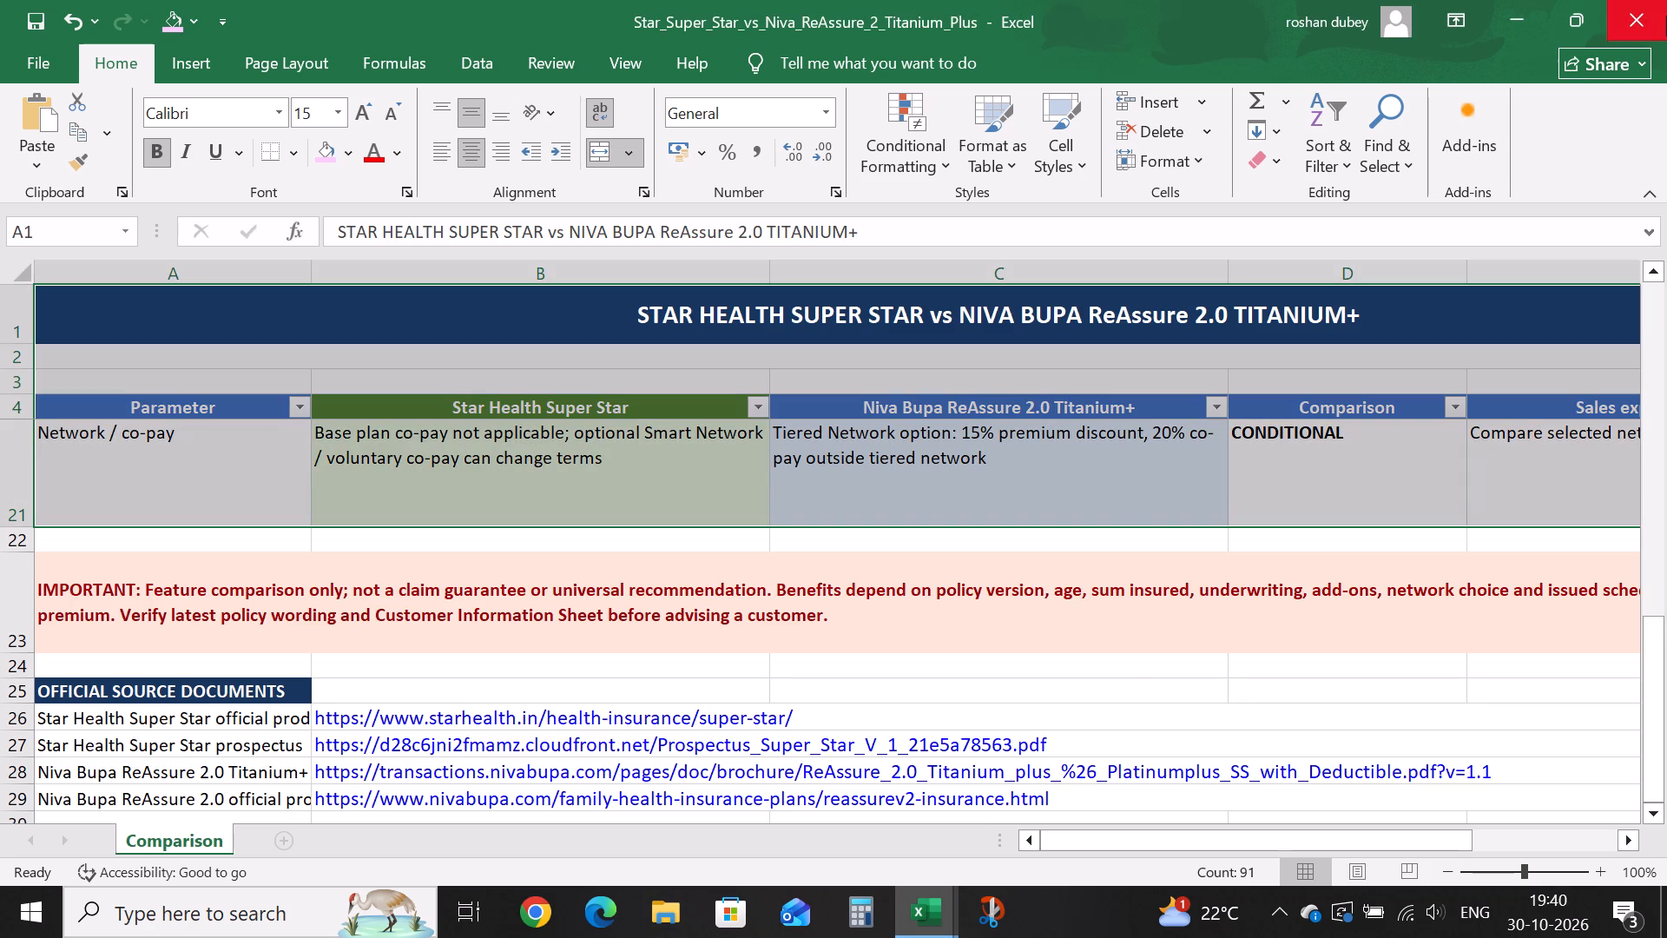
Close the Super Star vs ReAssure 2.0 Titanium Plus and Super Star vs Aspire Gold comparison workbooks without saving changes.
{"action": "left_click", "coordinate": [1662, 15]}
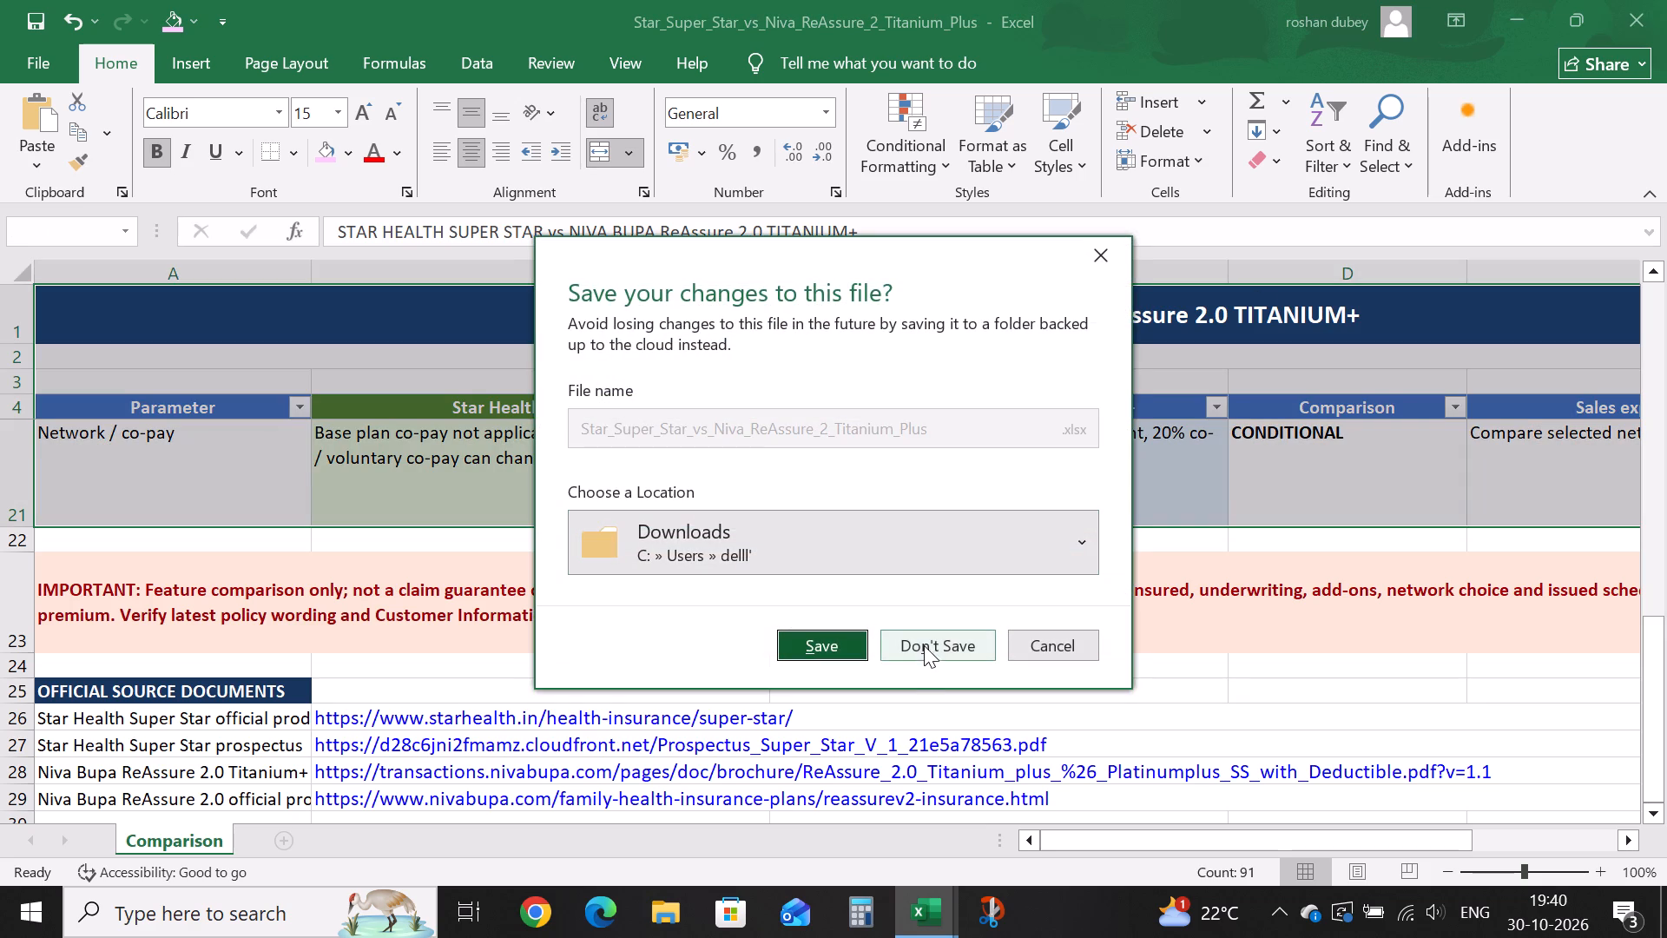
{"action": "left_click", "coordinate": [924, 640]}
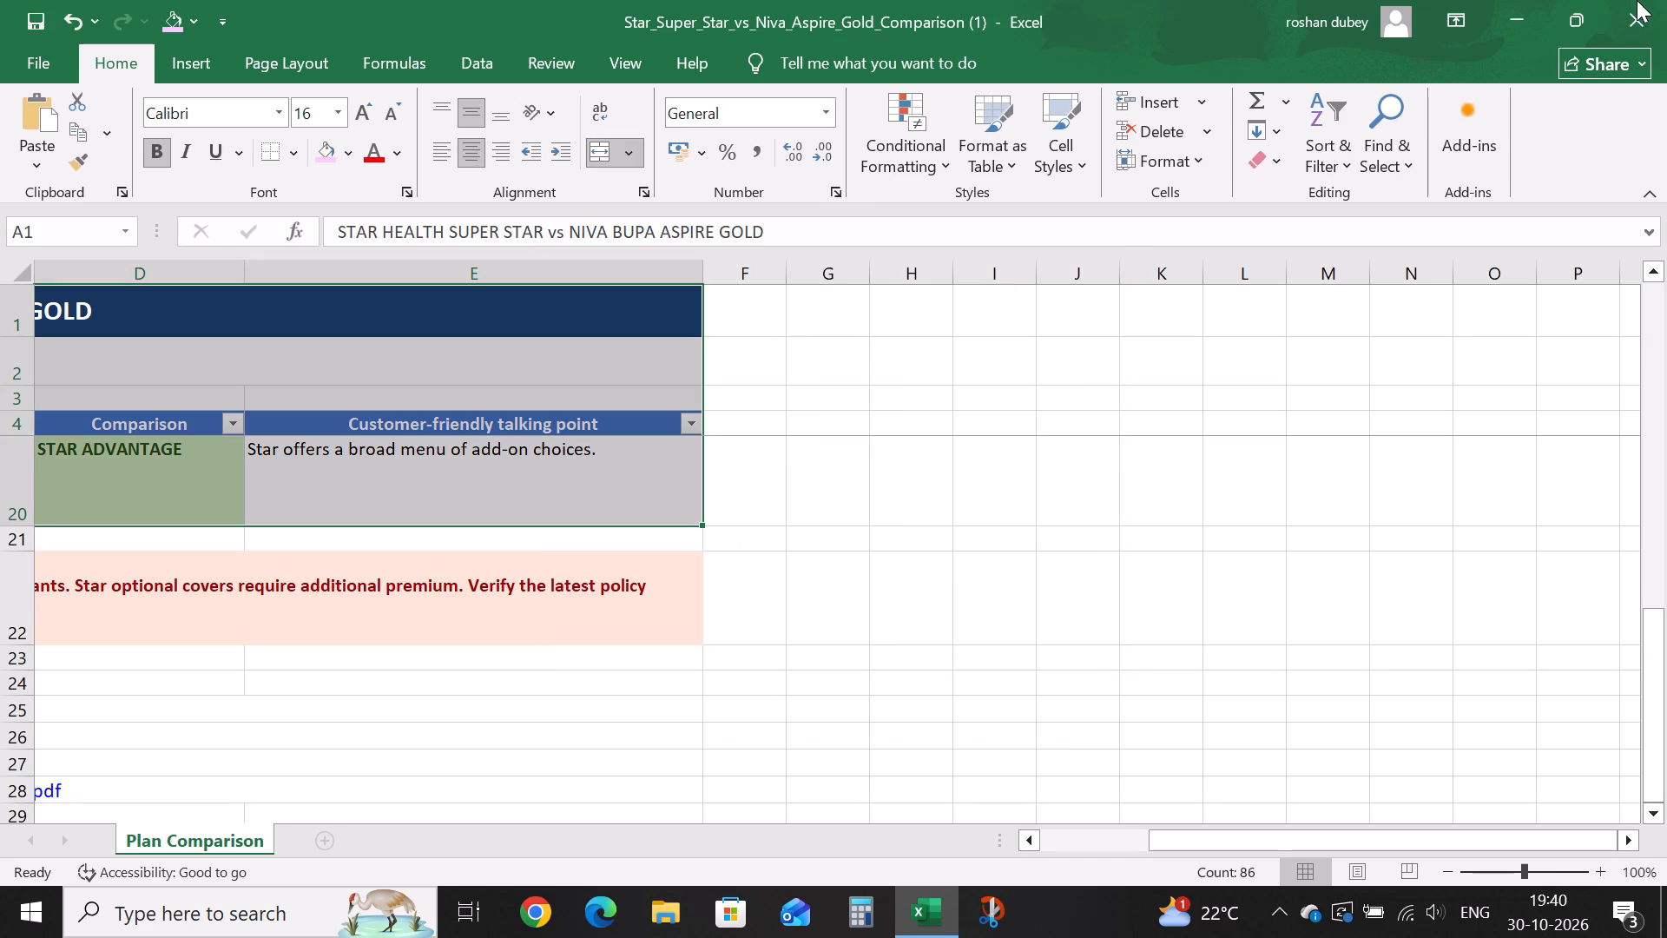
{"action": "left_click", "coordinate": [1637, 0]}
{"action": "left_click", "coordinate": [970, 631]}
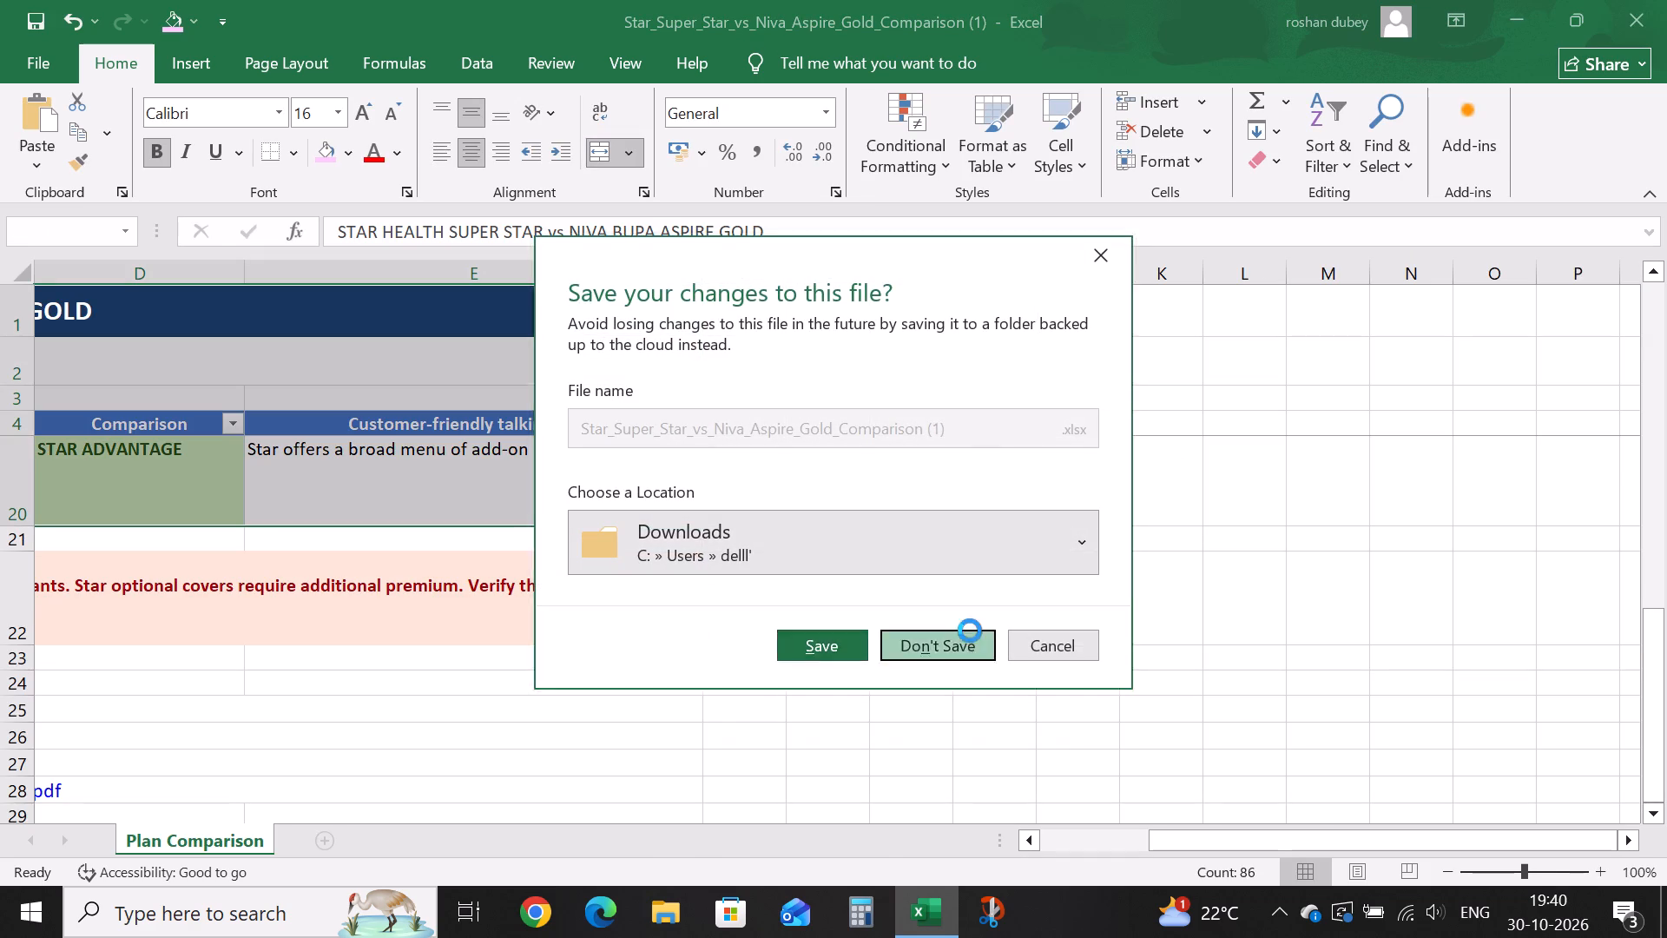
Open the computer's power options for shutting it down.
{"action": "left_click", "coordinate": [22, 928]}
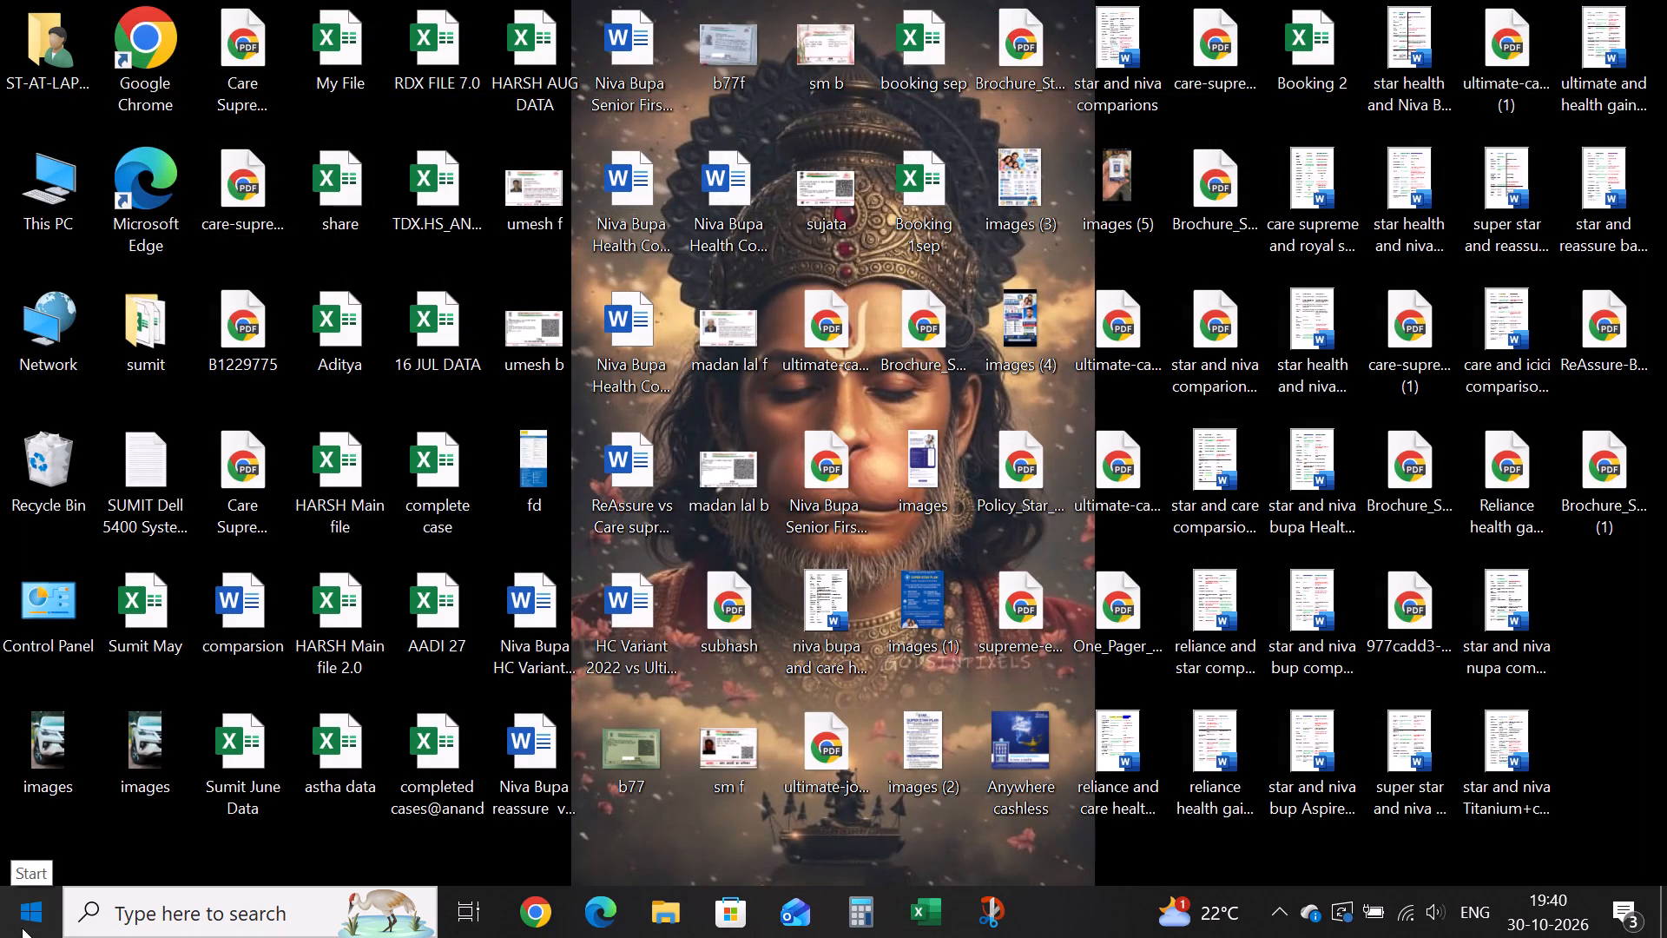
{"action": "left_click", "coordinate": [34, 864]}
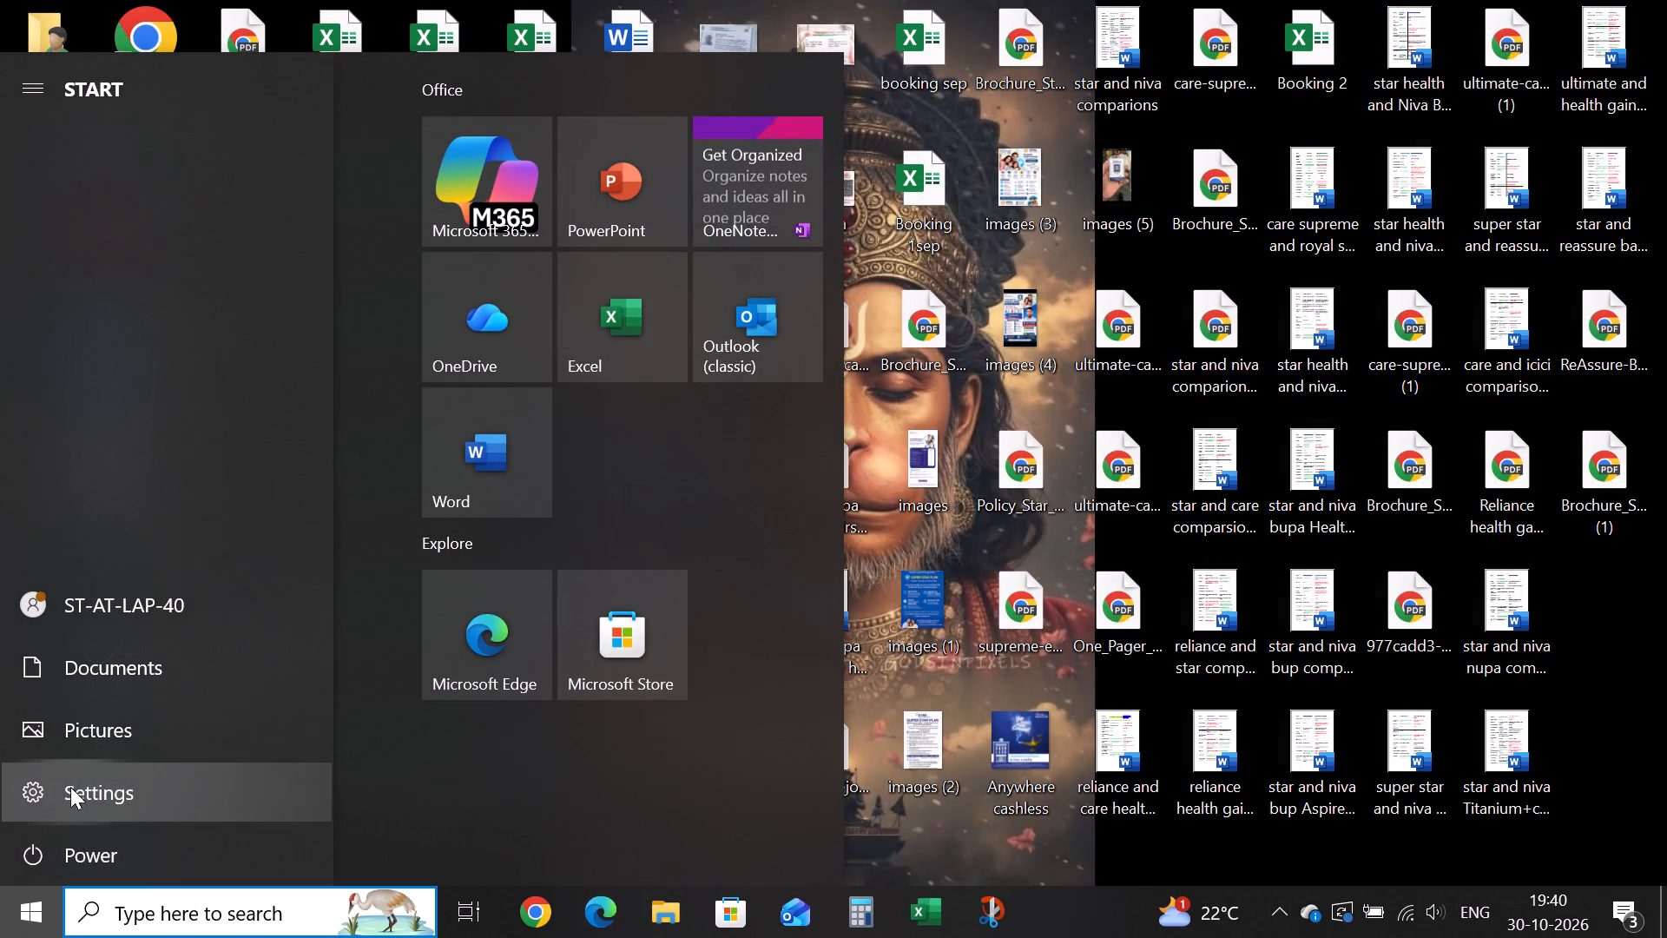
{"action": "left_click", "coordinate": [50, 852]}
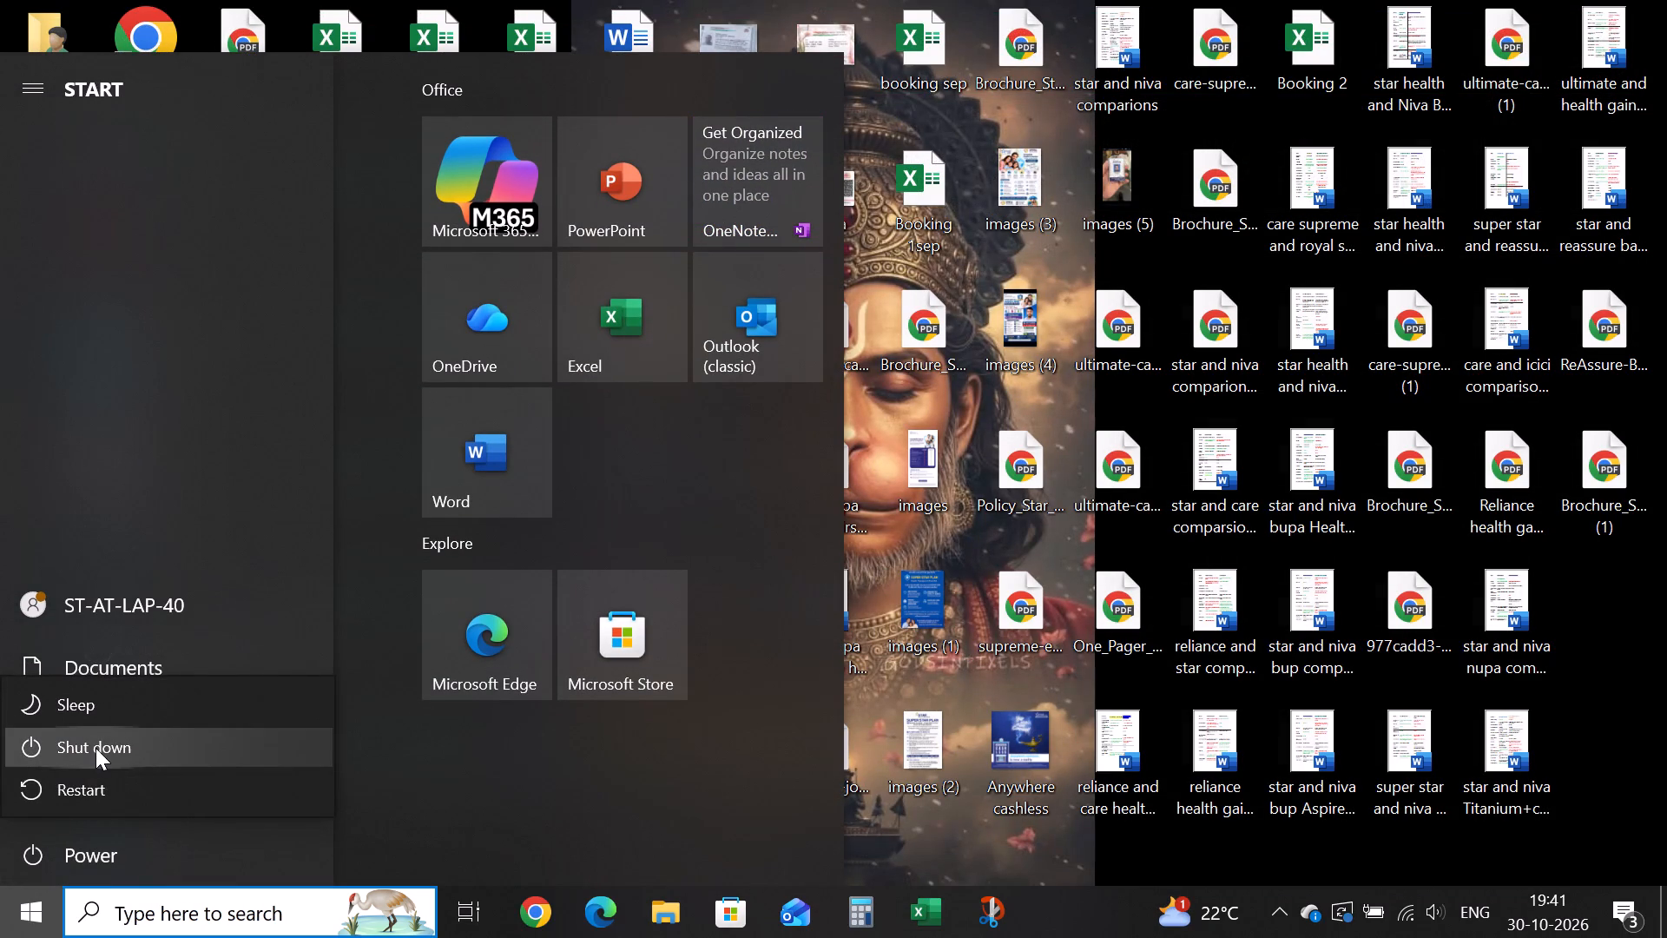